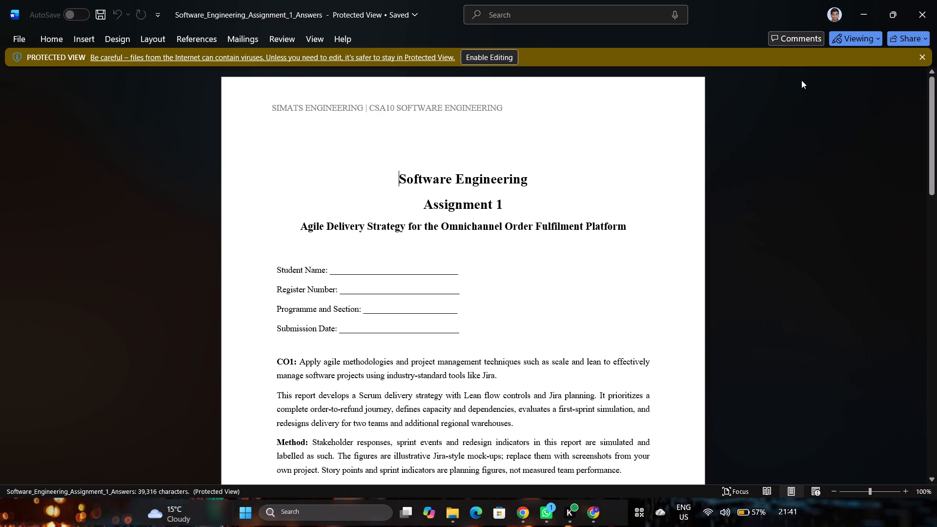
pyautogui.click(504, 57)
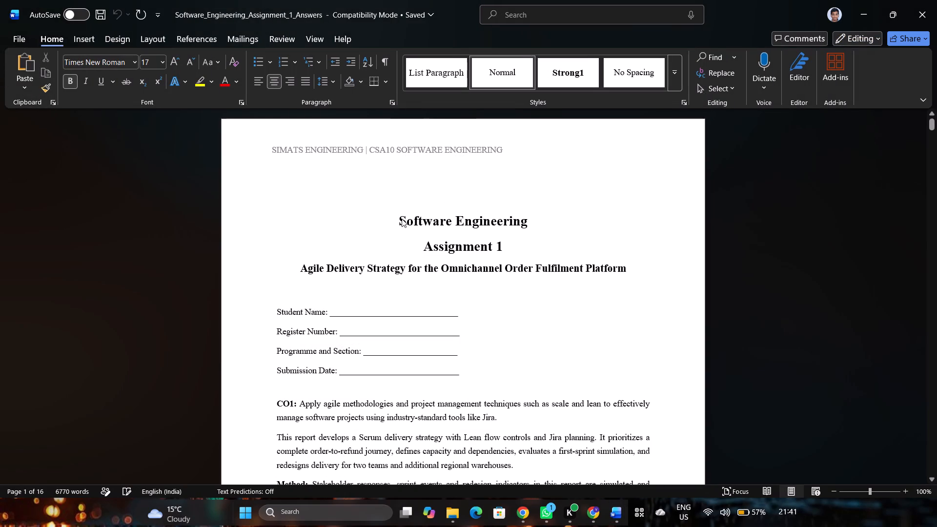
# Change the cover page title "Software Engineering" to uppercase.
pyautogui.moveTo(398, 219); pyautogui.dragTo(519, 221)
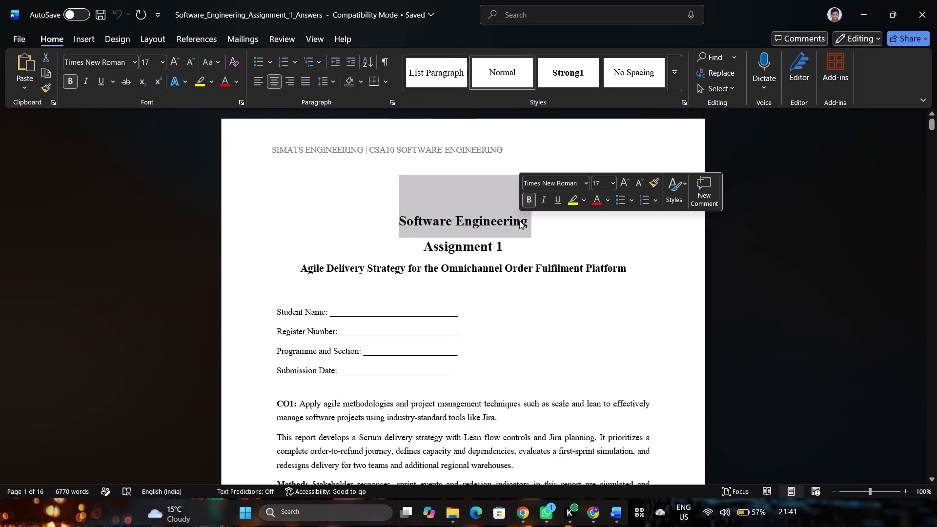
pyautogui.click(209, 64)
pyautogui.click(225, 108)
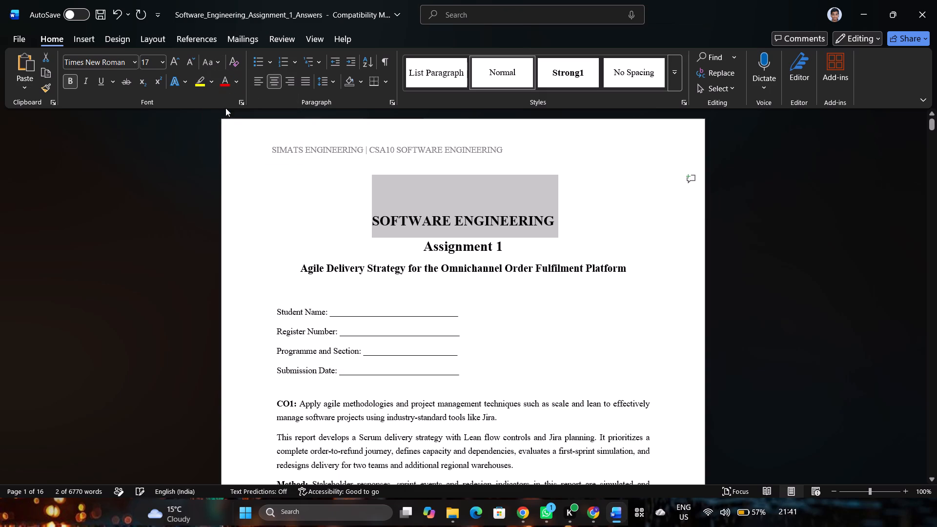
# Enter the student's name at the start of the Student Name blank on the cover page.
pyautogui.click(359, 306)
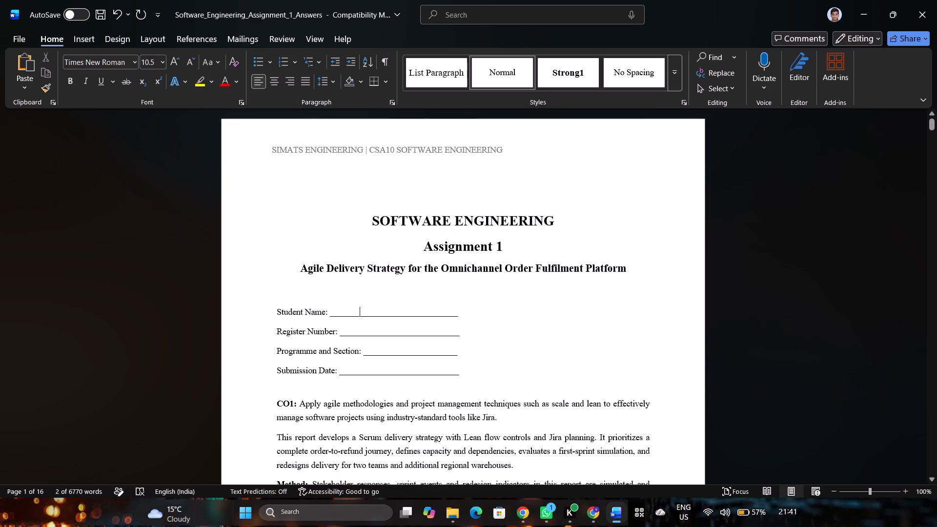
pyautogui.click(359, 306)
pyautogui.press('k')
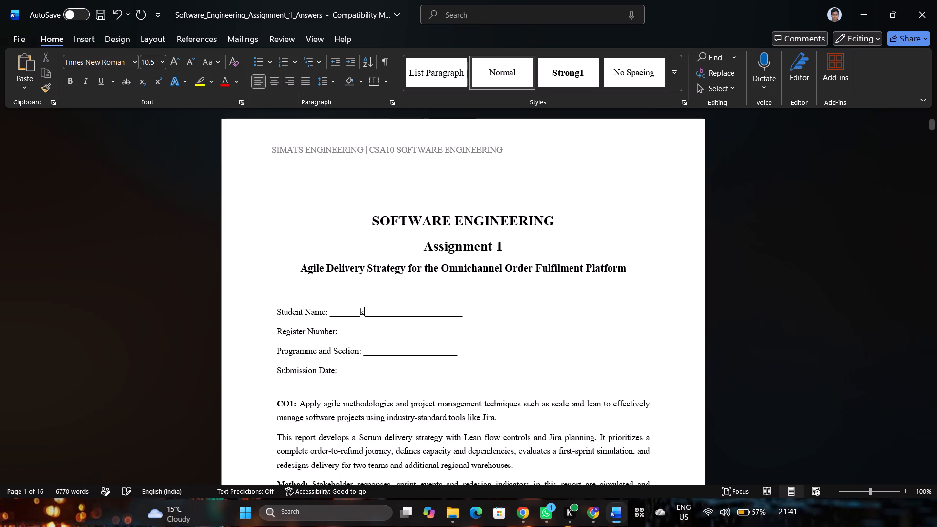
pyautogui.press('BackSpace')
pyautogui.press('BackSpace')
pyautogui.press('BackSpace')
pyautogui.press('BackSpace')
pyautogui.press('BackSpace')
pyautogui.press('BackSpace')
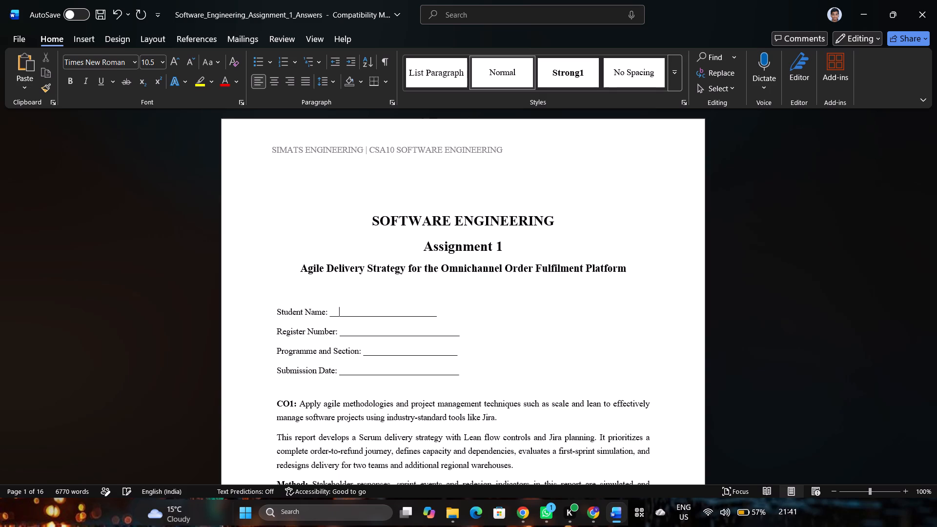
pyautogui.press('BackSpace')
pyautogui.press('BackSpace')
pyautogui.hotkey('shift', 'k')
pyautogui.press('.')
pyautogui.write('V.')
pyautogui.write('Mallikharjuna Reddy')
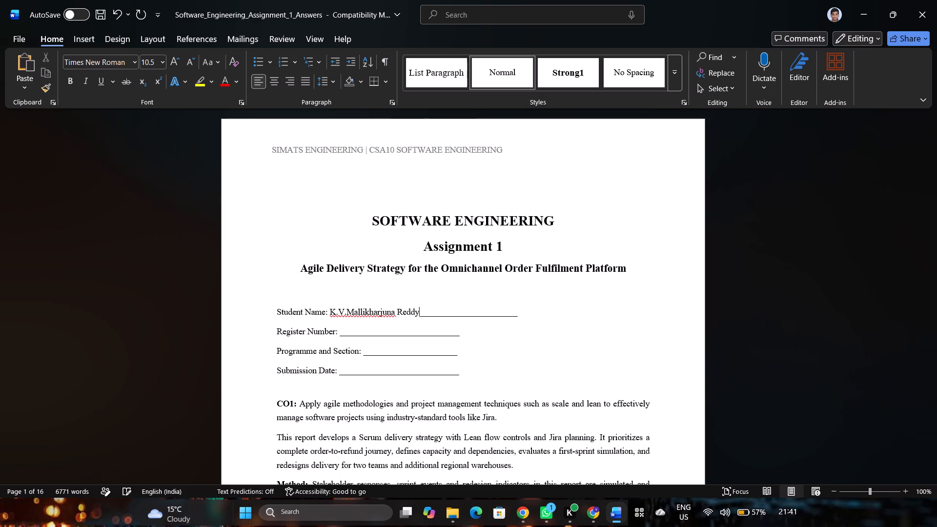
# Delete the leftover blank line after the student's name.
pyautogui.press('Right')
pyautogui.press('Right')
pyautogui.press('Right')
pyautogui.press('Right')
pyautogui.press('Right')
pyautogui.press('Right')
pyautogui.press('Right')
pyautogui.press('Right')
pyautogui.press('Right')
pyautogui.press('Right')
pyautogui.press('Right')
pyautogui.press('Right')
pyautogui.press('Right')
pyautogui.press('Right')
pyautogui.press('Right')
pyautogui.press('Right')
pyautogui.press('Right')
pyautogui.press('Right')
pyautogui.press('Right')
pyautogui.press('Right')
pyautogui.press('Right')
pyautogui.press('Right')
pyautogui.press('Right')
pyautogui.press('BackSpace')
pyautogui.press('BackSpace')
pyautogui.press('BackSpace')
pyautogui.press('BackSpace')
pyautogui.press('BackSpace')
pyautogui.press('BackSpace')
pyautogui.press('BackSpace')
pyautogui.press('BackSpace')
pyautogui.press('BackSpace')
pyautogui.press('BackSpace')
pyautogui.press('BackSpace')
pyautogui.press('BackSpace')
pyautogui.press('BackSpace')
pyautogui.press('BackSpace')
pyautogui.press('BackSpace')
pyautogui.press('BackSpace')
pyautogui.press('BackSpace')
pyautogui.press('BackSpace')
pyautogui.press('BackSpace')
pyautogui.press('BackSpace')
# Underline the student's name on the cover page.
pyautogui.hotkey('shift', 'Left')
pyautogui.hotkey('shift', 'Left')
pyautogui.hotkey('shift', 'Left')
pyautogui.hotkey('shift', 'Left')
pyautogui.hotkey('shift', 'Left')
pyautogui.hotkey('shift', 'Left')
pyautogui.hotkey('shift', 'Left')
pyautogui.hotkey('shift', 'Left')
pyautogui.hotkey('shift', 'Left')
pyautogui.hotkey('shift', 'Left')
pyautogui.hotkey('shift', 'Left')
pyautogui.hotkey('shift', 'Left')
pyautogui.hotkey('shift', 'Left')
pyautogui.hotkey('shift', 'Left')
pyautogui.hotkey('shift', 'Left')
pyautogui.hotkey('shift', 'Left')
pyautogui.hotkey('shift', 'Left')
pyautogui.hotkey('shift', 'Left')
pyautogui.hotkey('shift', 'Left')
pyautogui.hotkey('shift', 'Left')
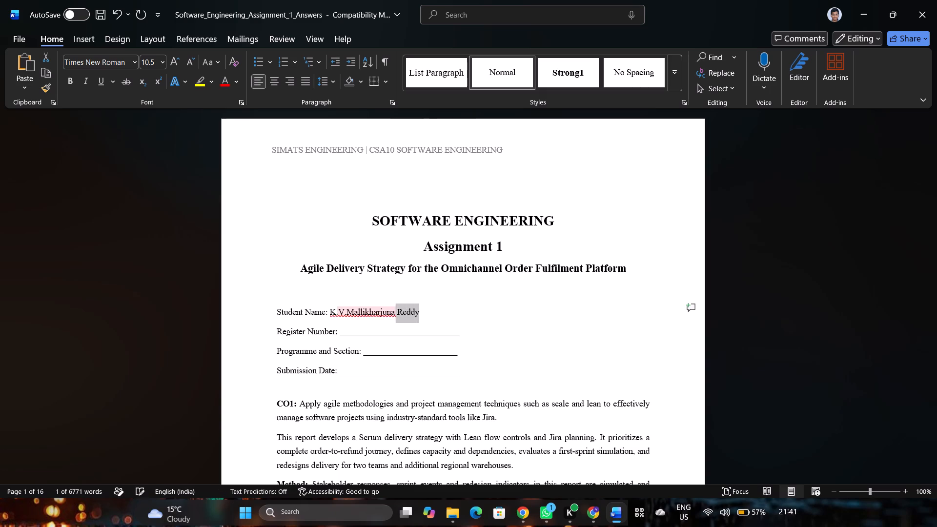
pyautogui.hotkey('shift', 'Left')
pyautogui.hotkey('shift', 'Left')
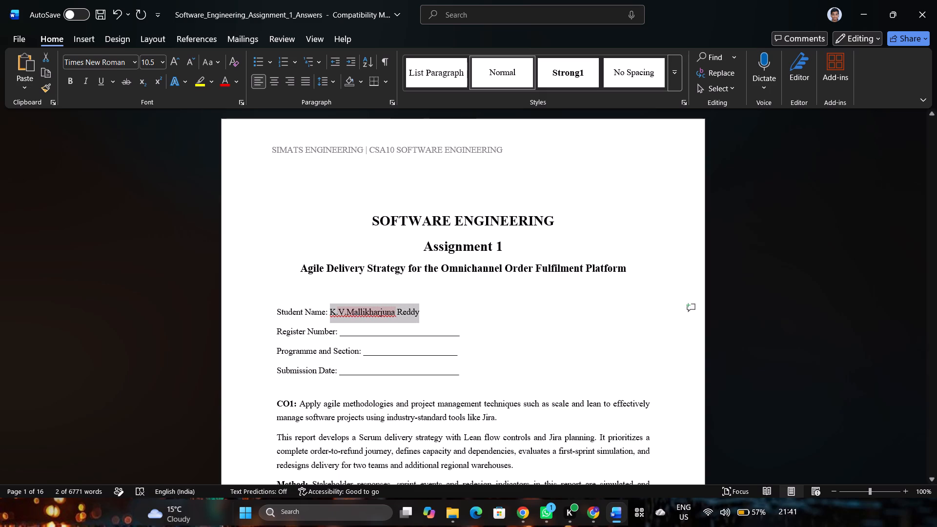
pyautogui.click(103, 81)
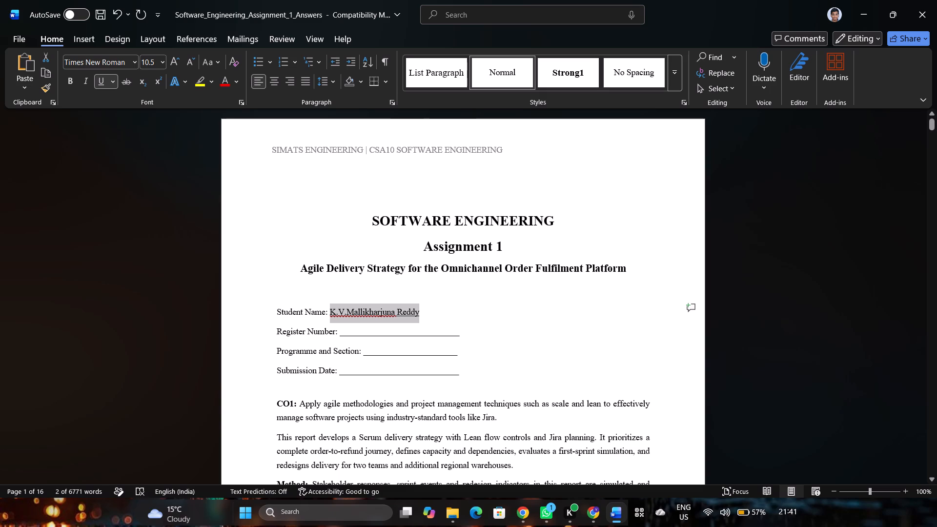
# Enter the student's register number on the Register Number line.
pyautogui.click(419, 330)
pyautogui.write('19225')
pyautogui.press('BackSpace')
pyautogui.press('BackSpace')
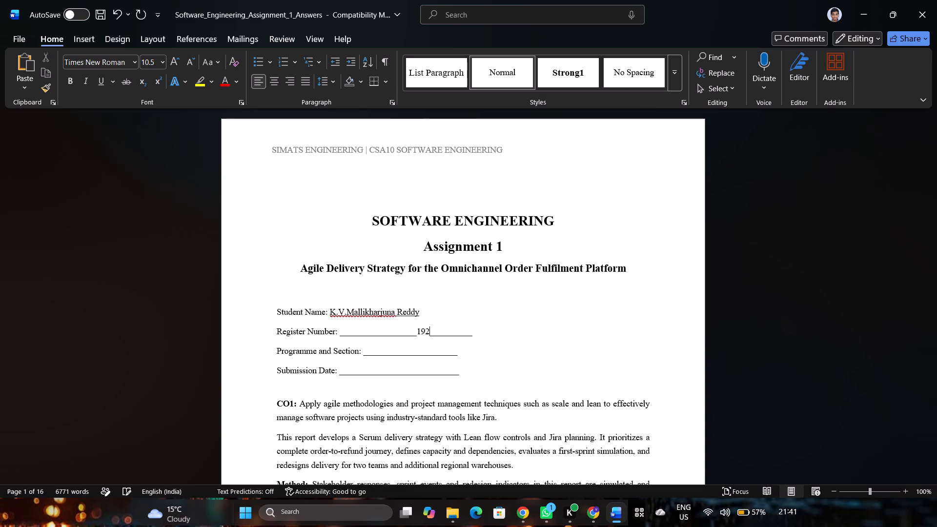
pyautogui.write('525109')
# Remove the blank line trailing the register number, keeping the full number intact.
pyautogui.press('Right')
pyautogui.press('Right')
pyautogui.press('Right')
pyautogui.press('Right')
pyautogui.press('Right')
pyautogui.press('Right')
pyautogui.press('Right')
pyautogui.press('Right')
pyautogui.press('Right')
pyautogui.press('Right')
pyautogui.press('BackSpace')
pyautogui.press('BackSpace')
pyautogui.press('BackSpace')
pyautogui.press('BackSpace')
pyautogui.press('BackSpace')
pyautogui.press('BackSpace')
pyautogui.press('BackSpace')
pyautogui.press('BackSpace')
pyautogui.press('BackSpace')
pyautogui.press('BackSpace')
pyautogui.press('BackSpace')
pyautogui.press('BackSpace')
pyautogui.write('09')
# Underline the student's register number on the cover page.
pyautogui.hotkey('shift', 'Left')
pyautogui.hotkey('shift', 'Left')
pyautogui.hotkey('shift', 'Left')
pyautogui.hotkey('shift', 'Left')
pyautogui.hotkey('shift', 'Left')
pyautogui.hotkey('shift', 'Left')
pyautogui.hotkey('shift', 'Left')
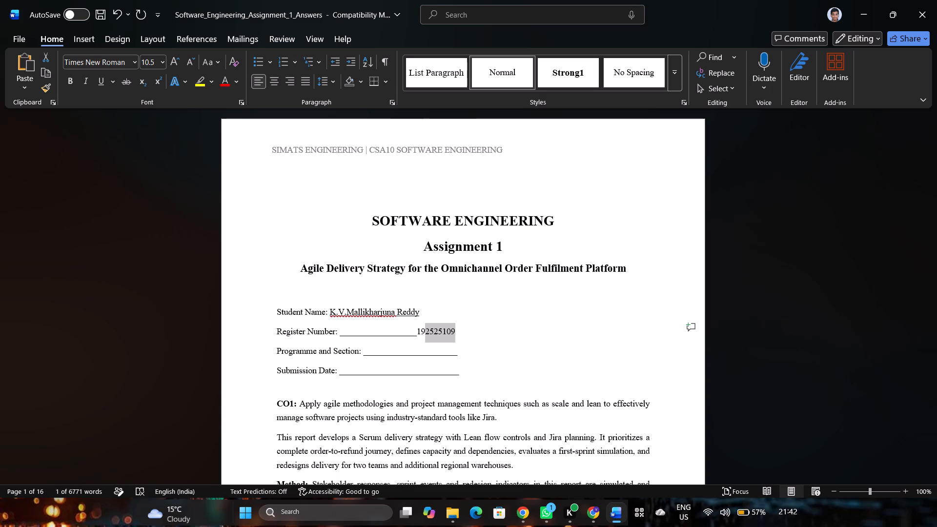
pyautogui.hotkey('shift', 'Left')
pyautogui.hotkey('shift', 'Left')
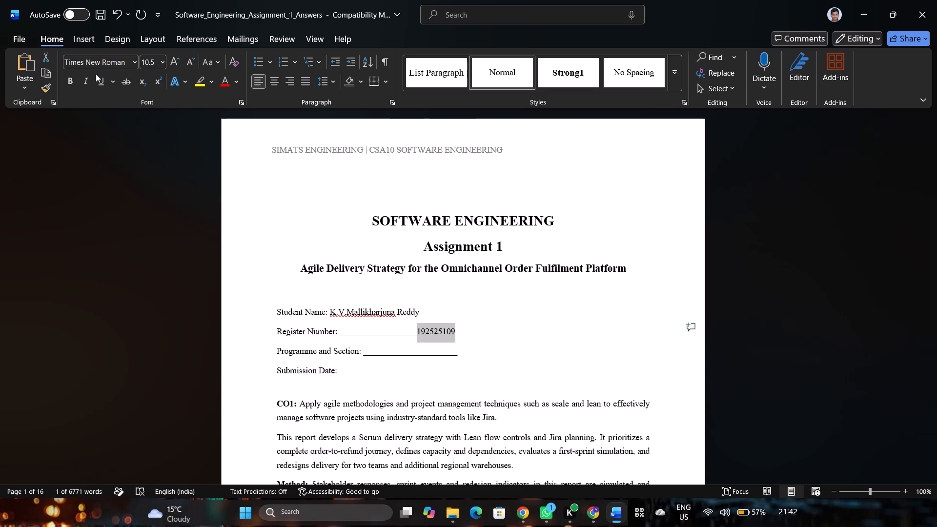
pyautogui.click(102, 75)
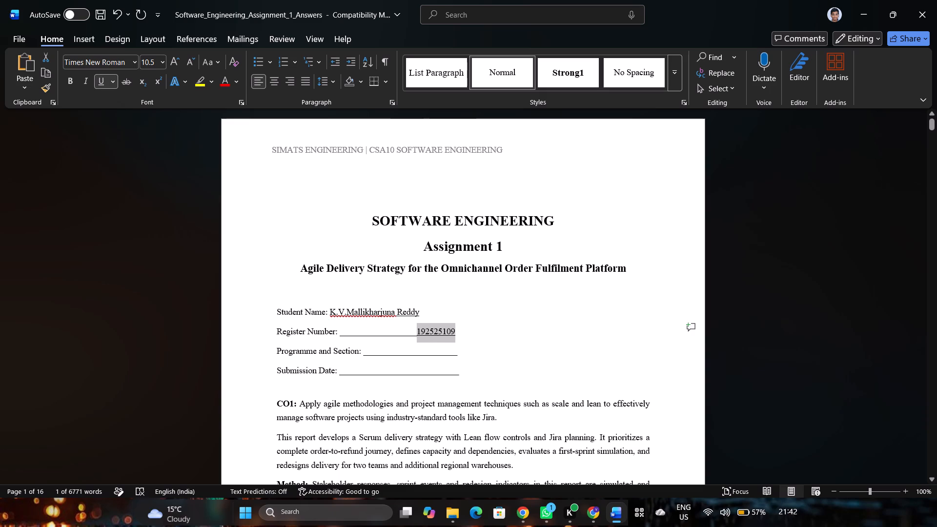
# Delete the blank placeholder line preceding the register number, leaving the number directly after its label.
pyautogui.click(415, 327)
pyautogui.press('BackSpace')
pyautogui.press('BackSpace')
pyautogui.press('BackSpace')
pyautogui.press('BackSpace')
pyautogui.press('BackSpace')
pyautogui.press('BackSpace')
pyautogui.press('BackSpace')
pyautogui.press('BackSpace')
pyautogui.press('BackSpace')
pyautogui.press('BackSpace')
pyautogui.press('BackSpace')
pyautogui.press('BackSpace')
pyautogui.press('BackSpace')
pyautogui.press('BackSpace')
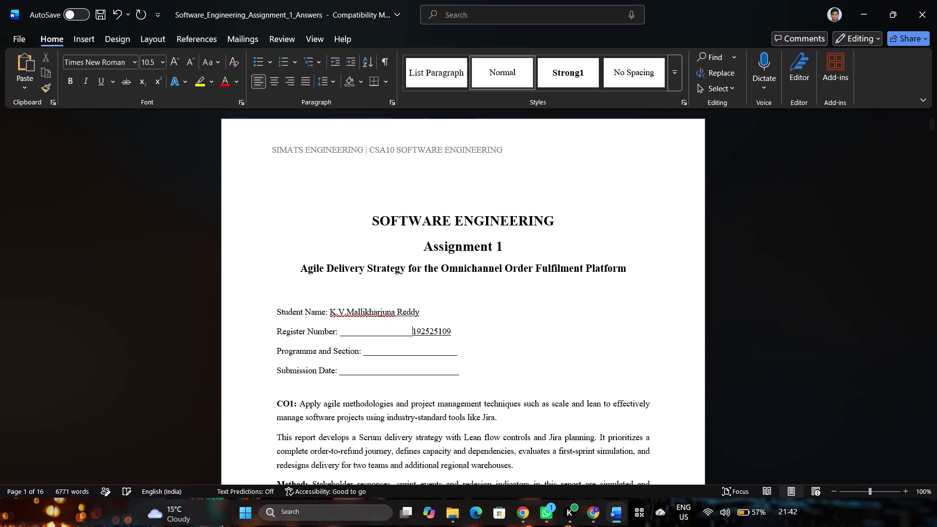
pyautogui.press('BackSpace')
pyautogui.press('BackSpace')
pyautogui.press('BackSpace')
pyautogui.press('BackSpace')
# Dismiss the spelling and grammar flags on the student's name.
pyautogui.click(368, 310)
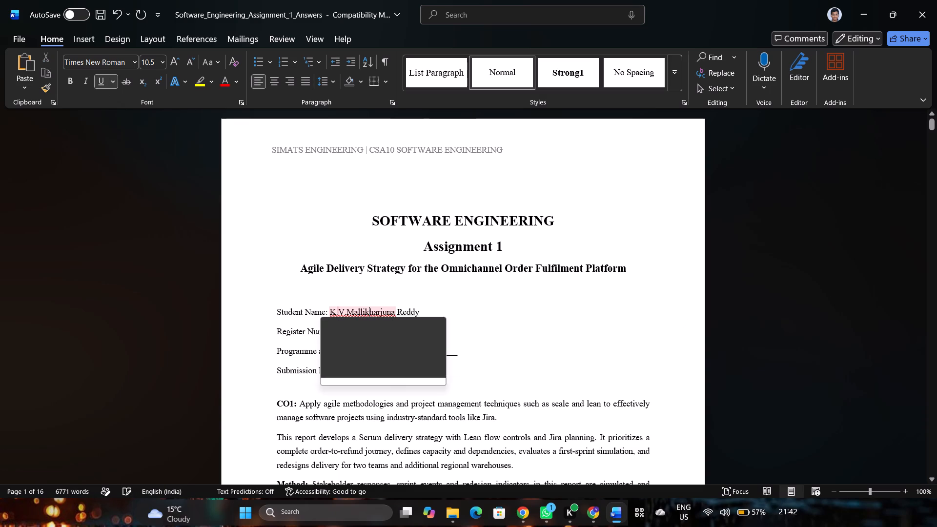
pyautogui.click(334, 366)
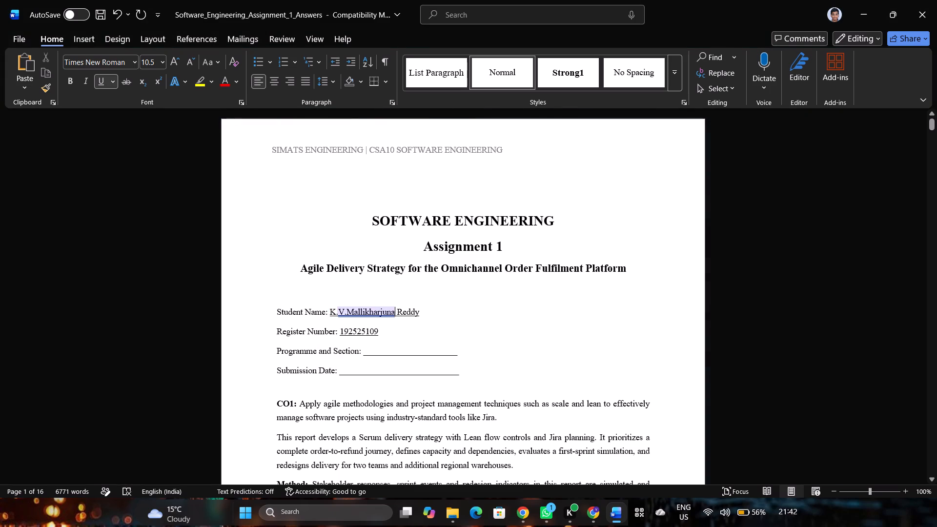
pyautogui.click(357, 311)
pyautogui.click(347, 378)
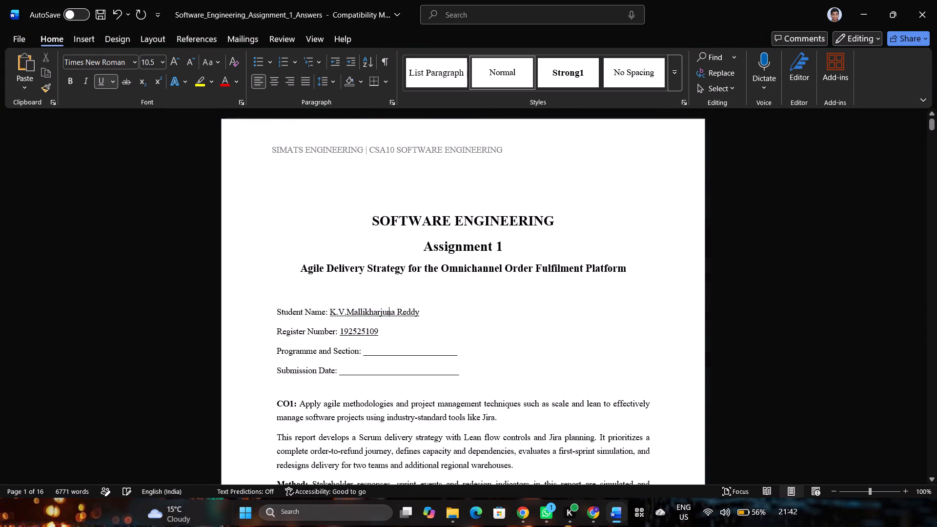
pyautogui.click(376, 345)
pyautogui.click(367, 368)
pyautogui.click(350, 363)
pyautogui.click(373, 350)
# Set the Task 1 heading on page 2 to font size 14 and colour it black.
pyautogui.scroll(-1, 458, 332)
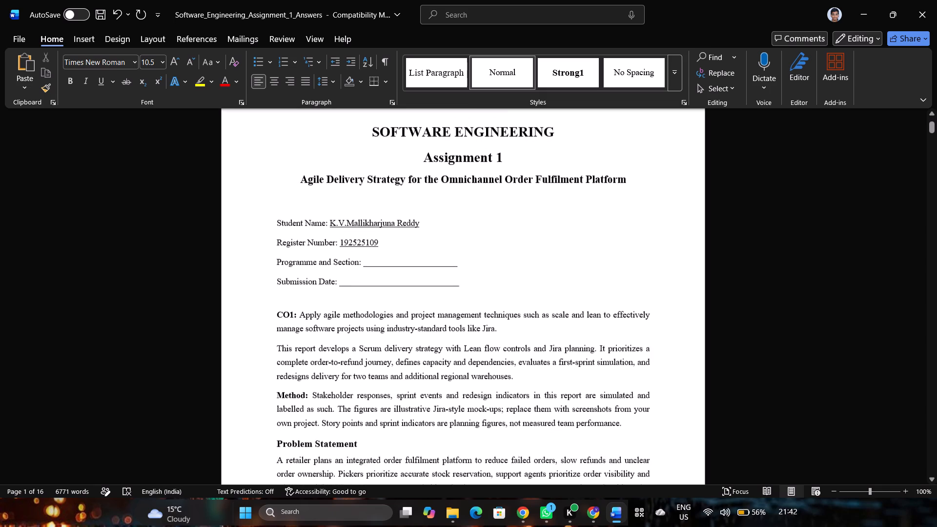
pyautogui.scroll(-4, 458, 332)
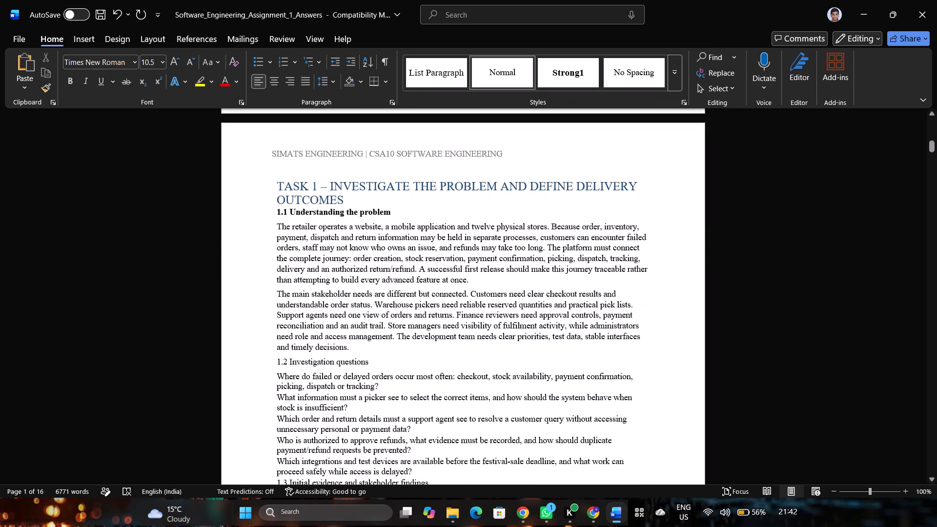
pyautogui.moveTo(353, 199); pyautogui.dragTo(270, 170)
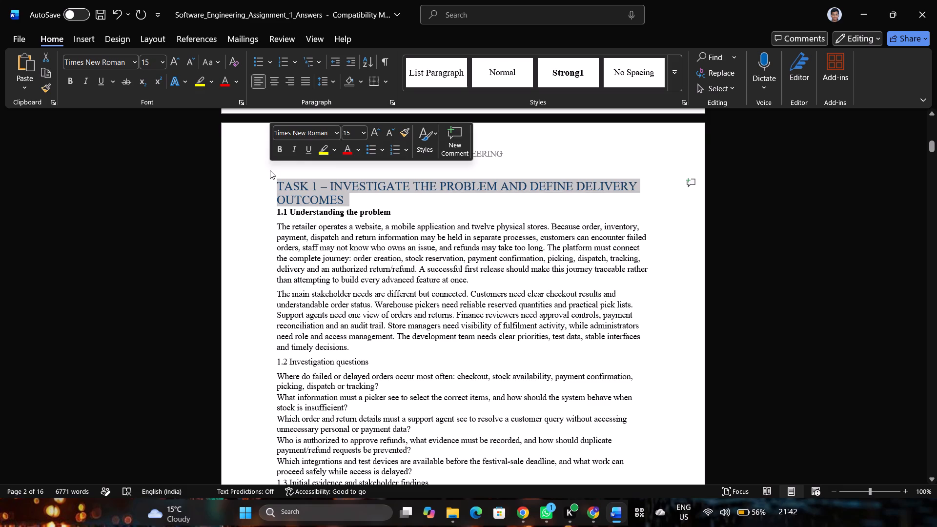
pyautogui.click(350, 135)
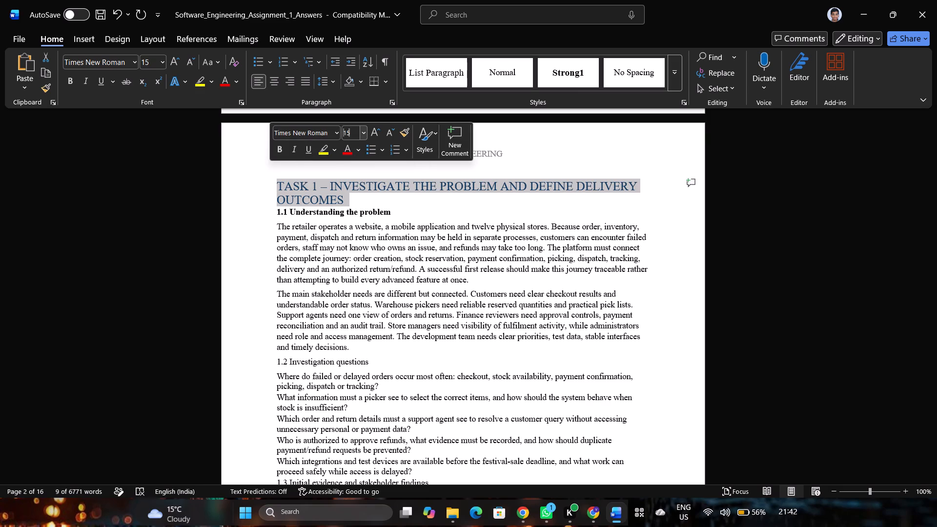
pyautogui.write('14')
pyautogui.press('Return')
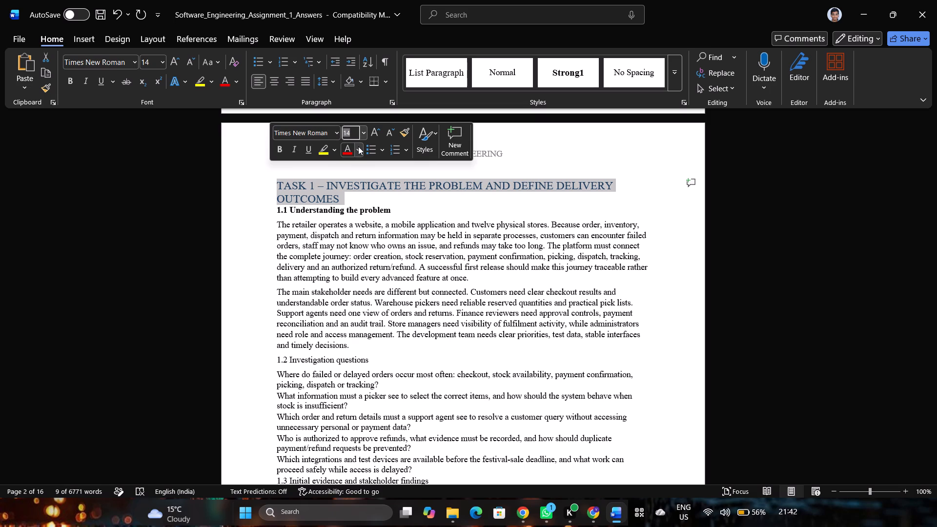
pyautogui.click(358, 146)
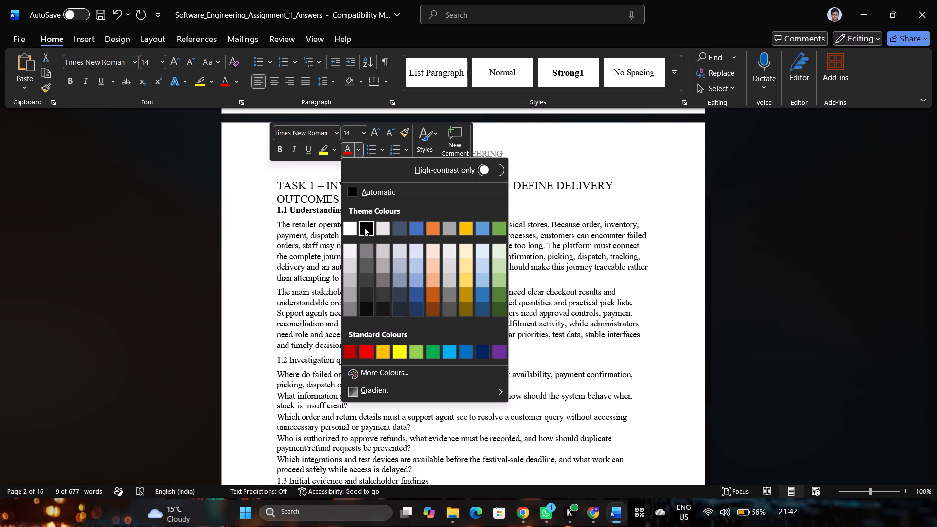
pyautogui.click(364, 227)
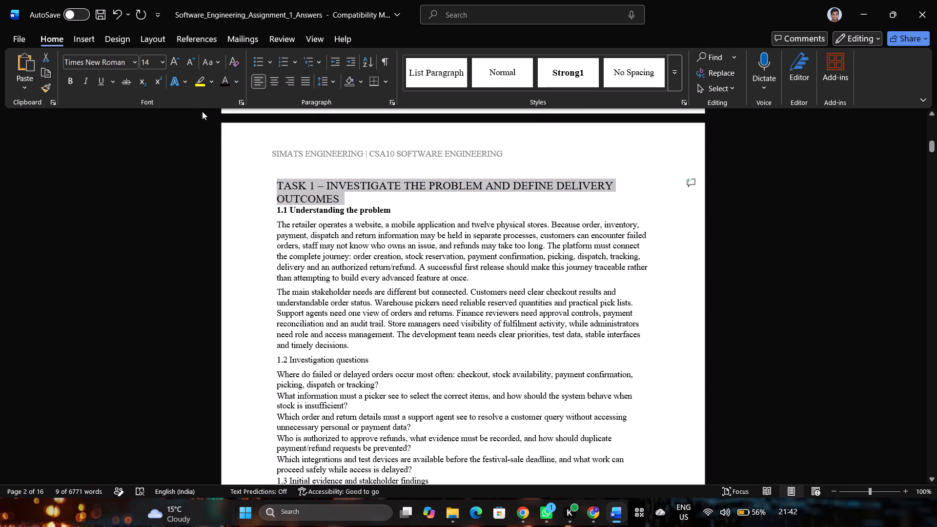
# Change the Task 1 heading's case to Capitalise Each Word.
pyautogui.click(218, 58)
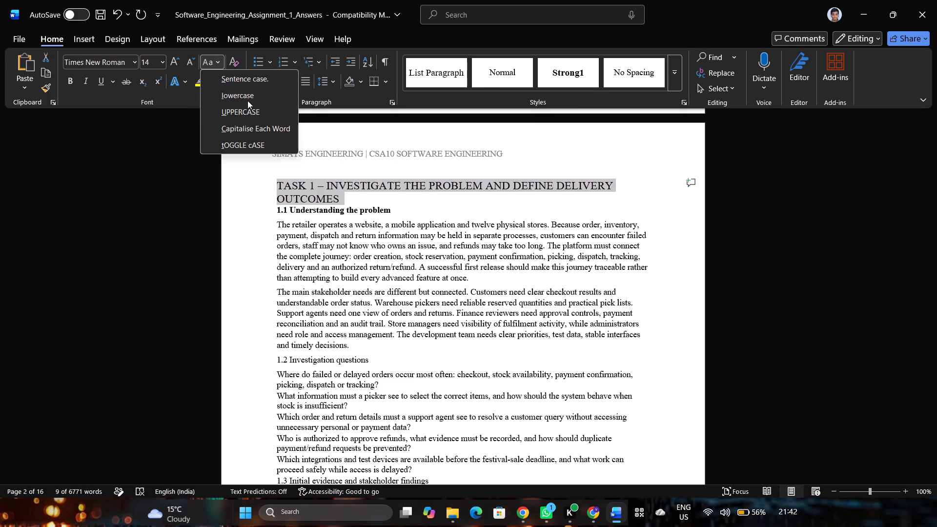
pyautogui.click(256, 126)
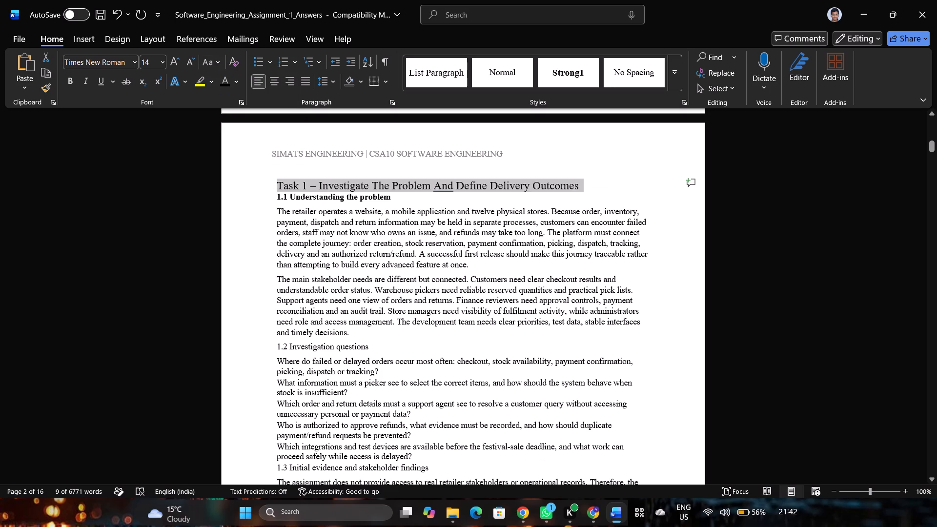
# Set the Task 1 heading's font size to 12.
pyautogui.click(145, 62)
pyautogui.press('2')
pyautogui.press('Return')
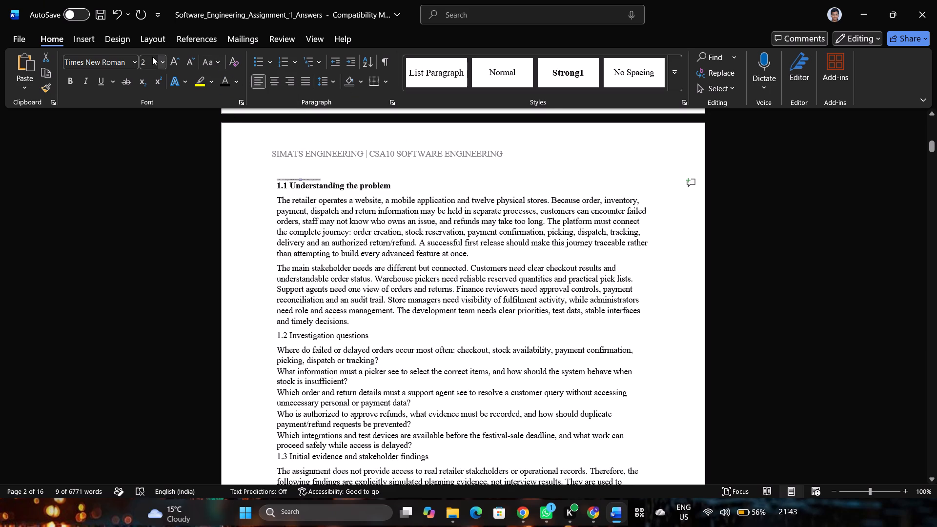
pyautogui.click(148, 61)
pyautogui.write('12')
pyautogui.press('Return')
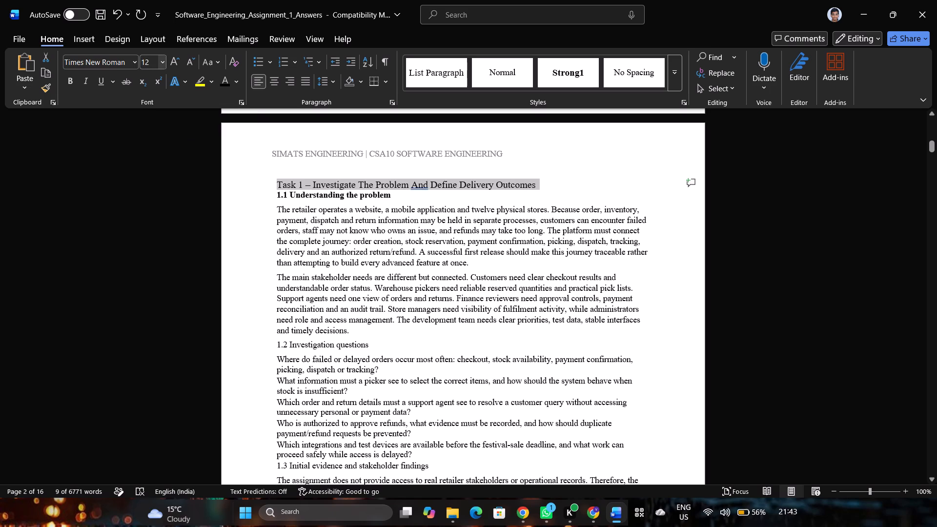
# Change the Task 1 heading to sentence case.
pyautogui.click(236, 81)
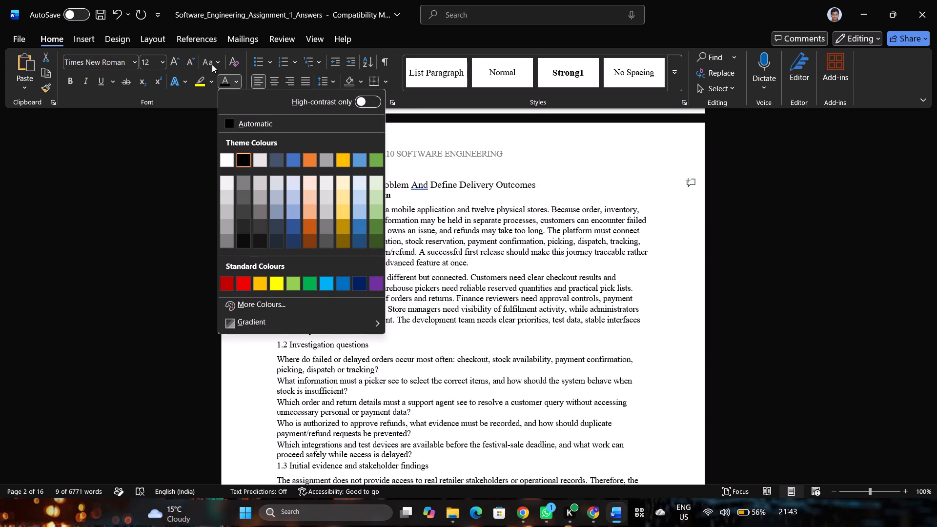
pyautogui.click(212, 64)
pyautogui.click(229, 80)
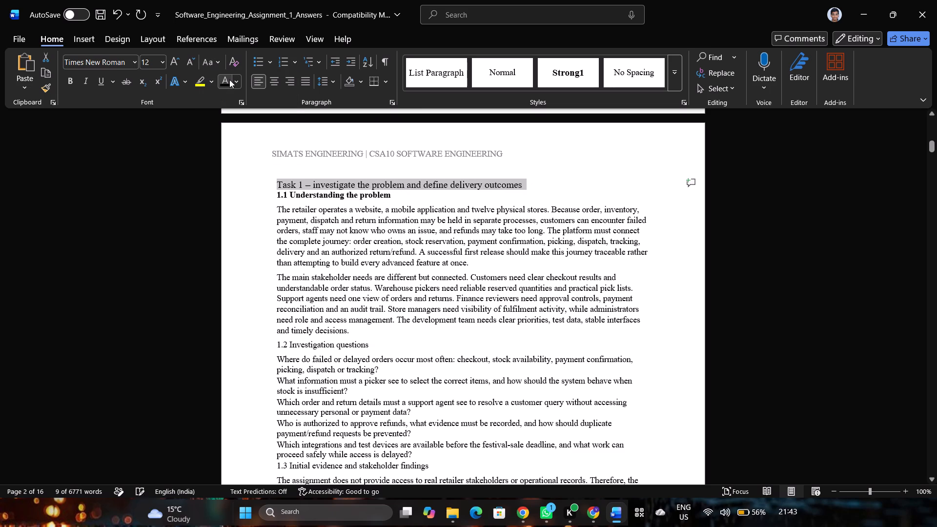
pyautogui.click(255, 273)
# Justify the text from the first paragraph under 1.1 through the 1.3 introductory paragraph above the stakeholder table.
pyautogui.scroll(-1, 255, 273)
pyautogui.scroll(1, 255, 273)
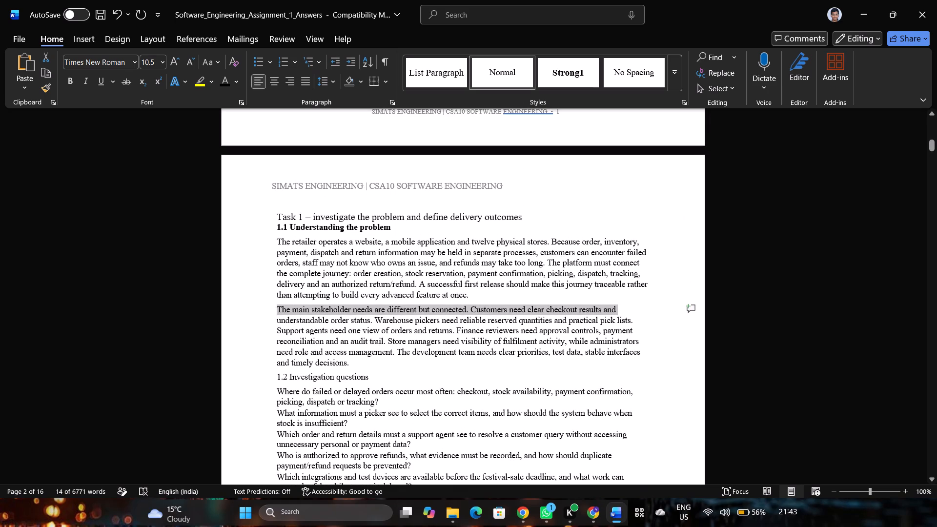
pyautogui.moveTo(277, 237); pyautogui.dragTo(410, 448)
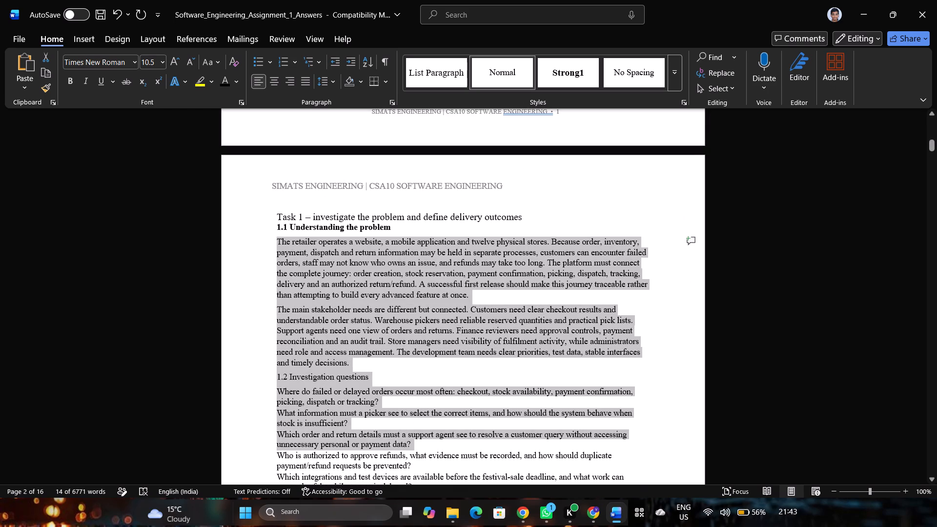
pyautogui.moveTo(410, 448); pyautogui.dragTo(416, 483)
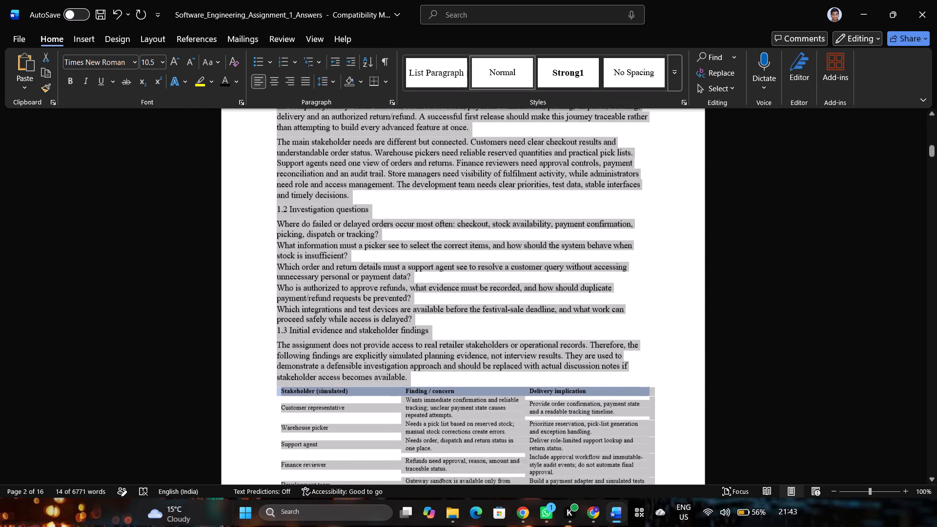
pyautogui.moveTo(416, 483); pyautogui.dragTo(420, 369)
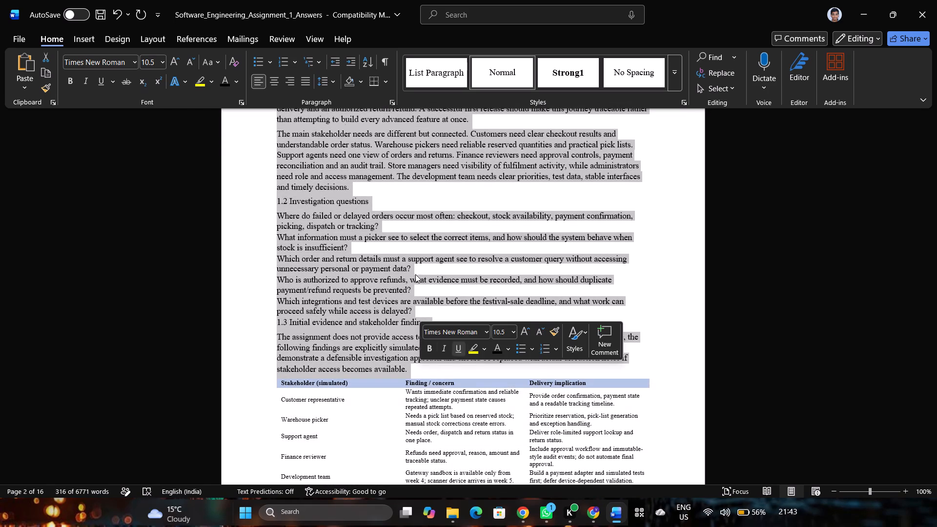
pyautogui.click(308, 77)
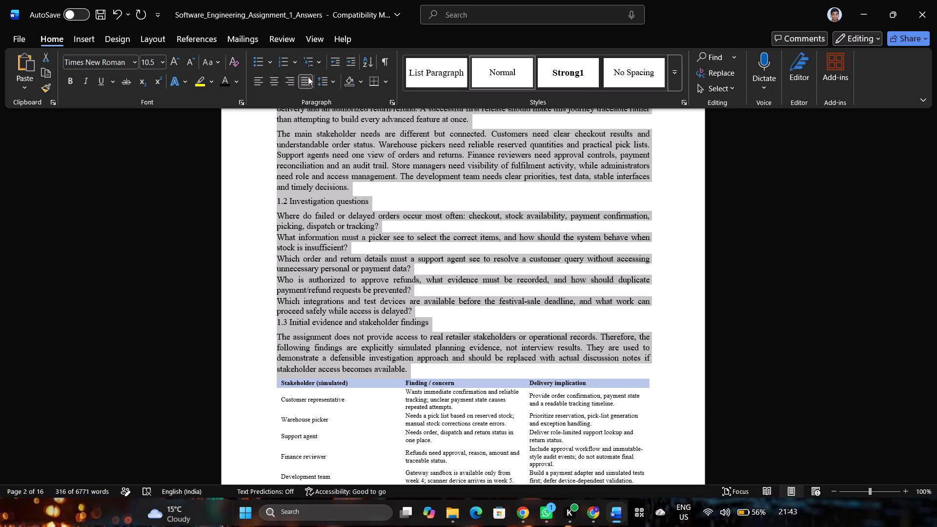
# Make the "1.3 Initial evidence and stakeholder findings" heading bold.
pyautogui.click(456, 322)
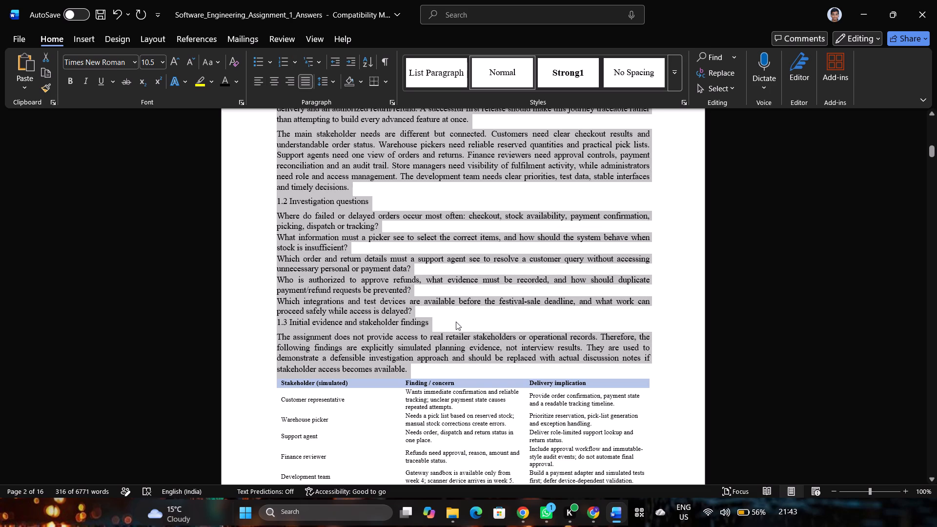
pyautogui.moveTo(436, 322); pyautogui.dragTo(423, 324)
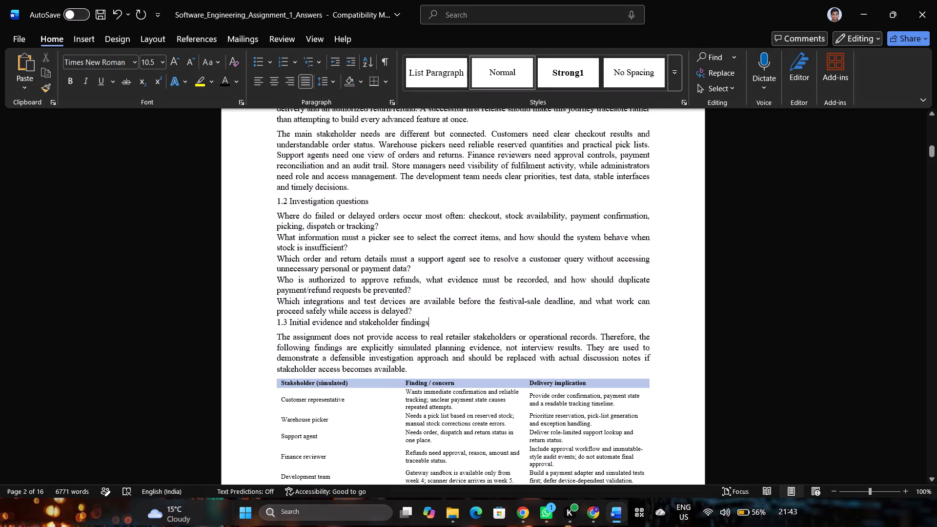
pyautogui.moveTo(423, 324); pyautogui.dragTo(275, 323)
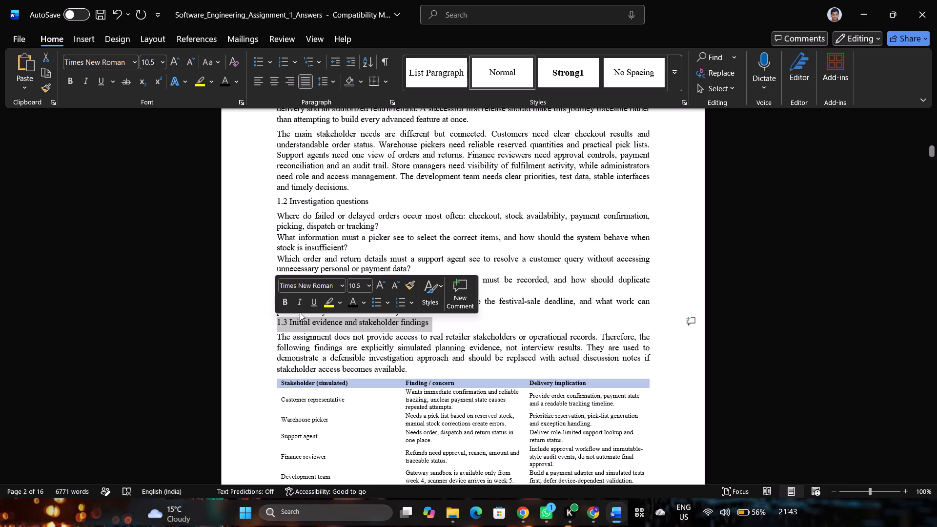
pyautogui.click(286, 304)
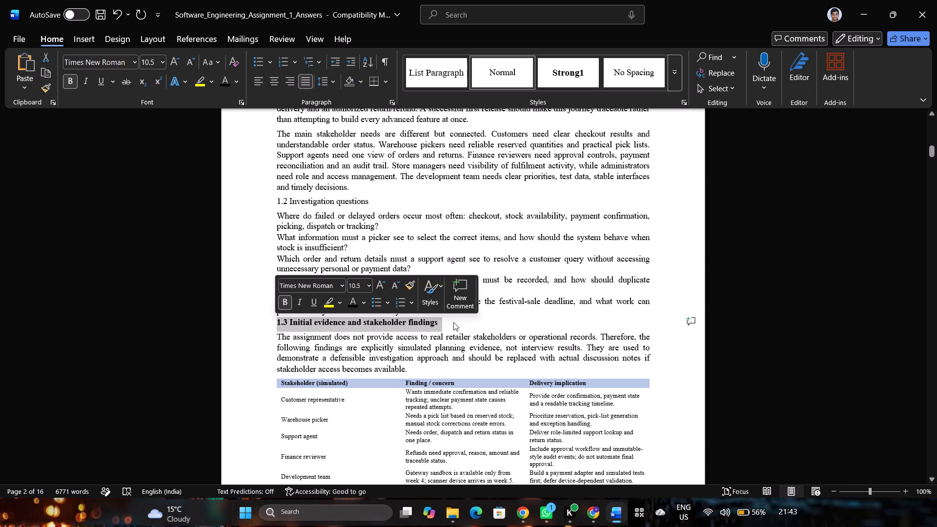
# Turn the five investigation questions under the 1.2 heading into a bulleted list.
pyautogui.click(453, 322)
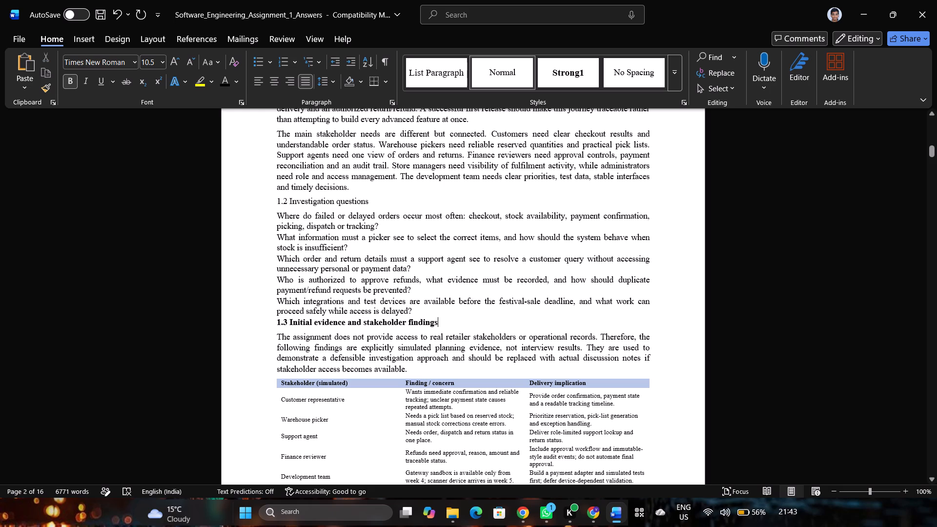
pyautogui.moveTo(413, 311); pyautogui.dragTo(272, 219)
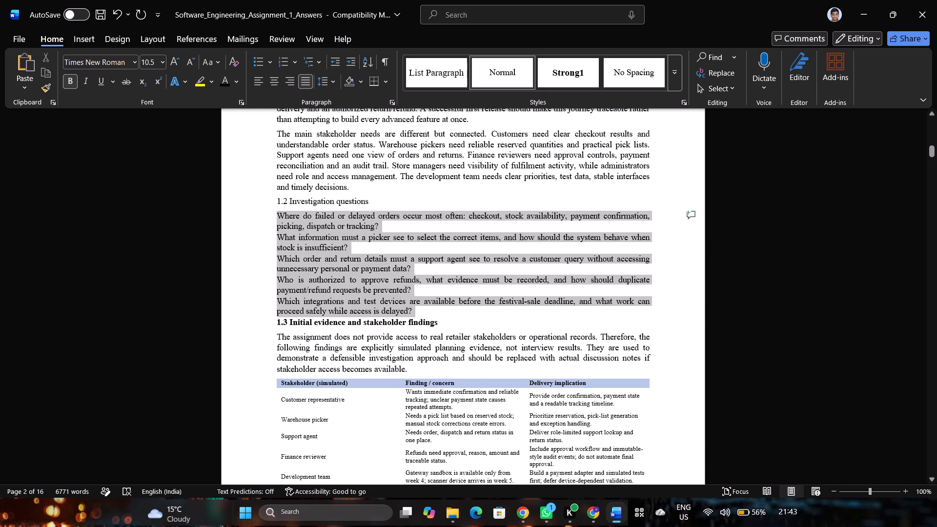
pyautogui.moveTo(272, 219); pyautogui.dragTo(272, 217)
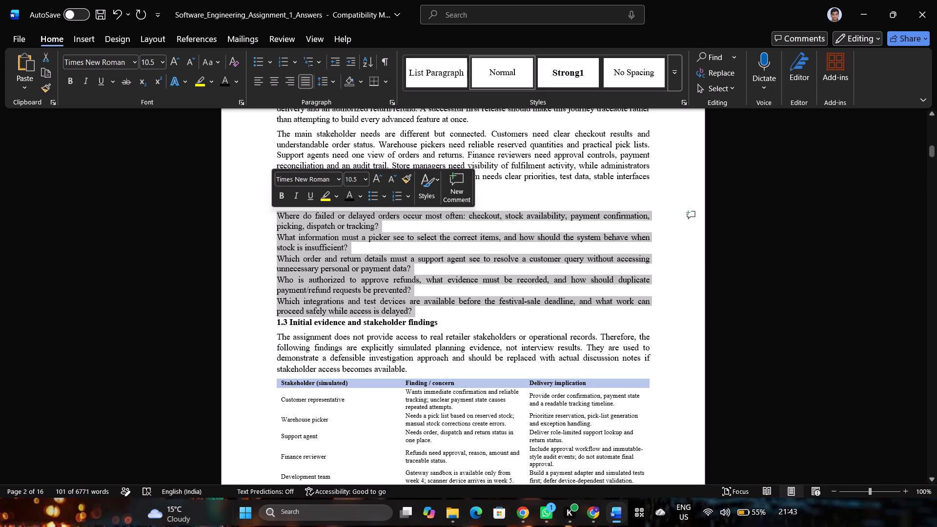
pyautogui.click(374, 191)
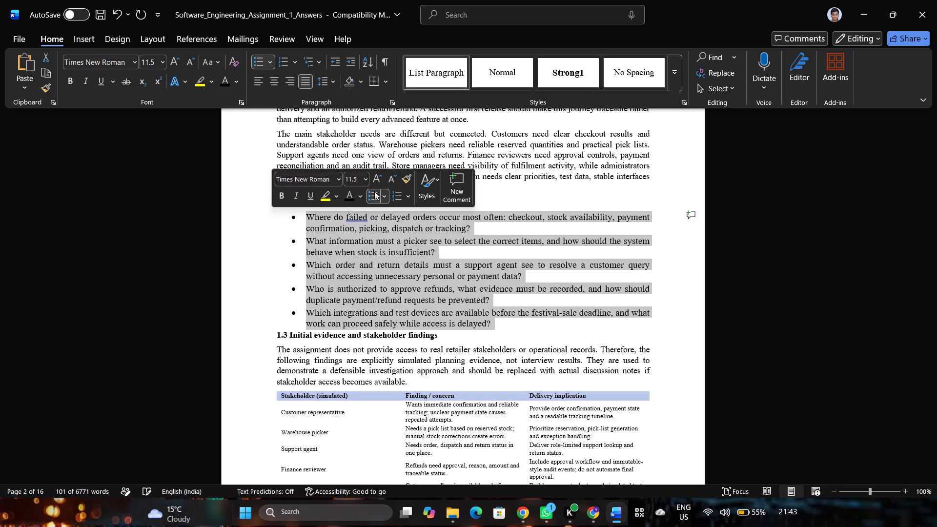
pyautogui.click(262, 242)
pyautogui.click(260, 247)
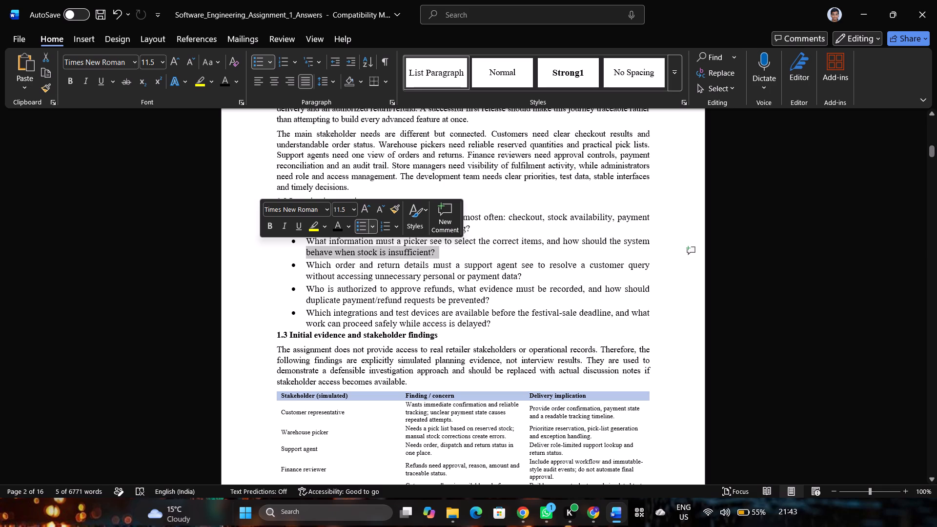
pyautogui.click(478, 286)
pyautogui.click(410, 239)
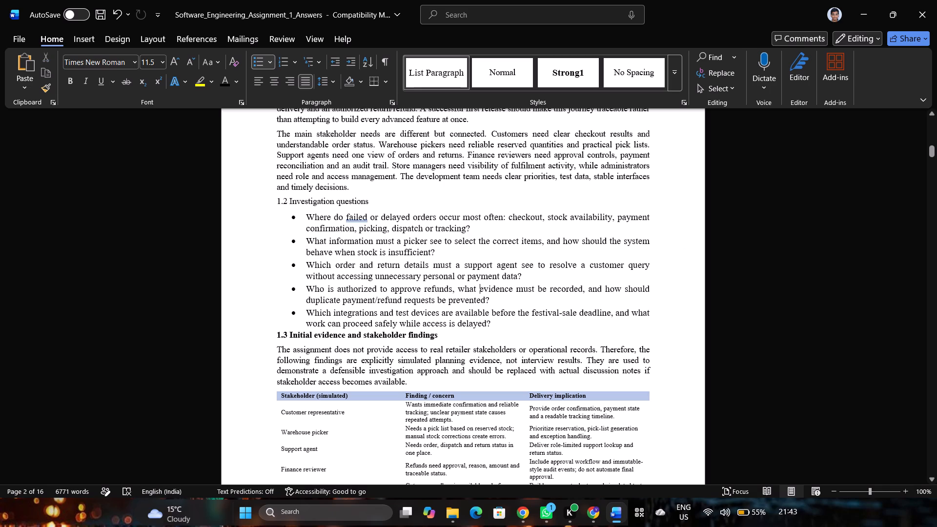
# Set the entire document's text to Times New Roman at size 12.
pyautogui.hotkey('ctrl', 'a')
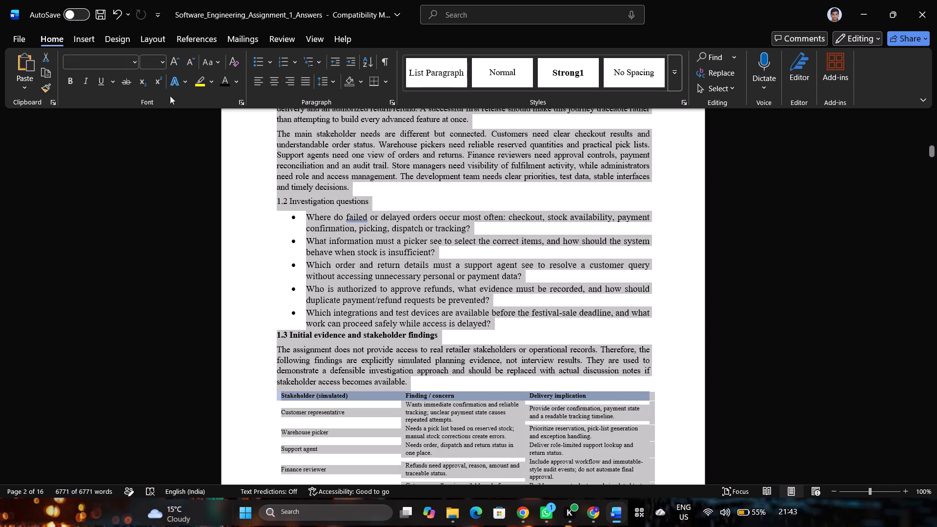
pyautogui.click(111, 62)
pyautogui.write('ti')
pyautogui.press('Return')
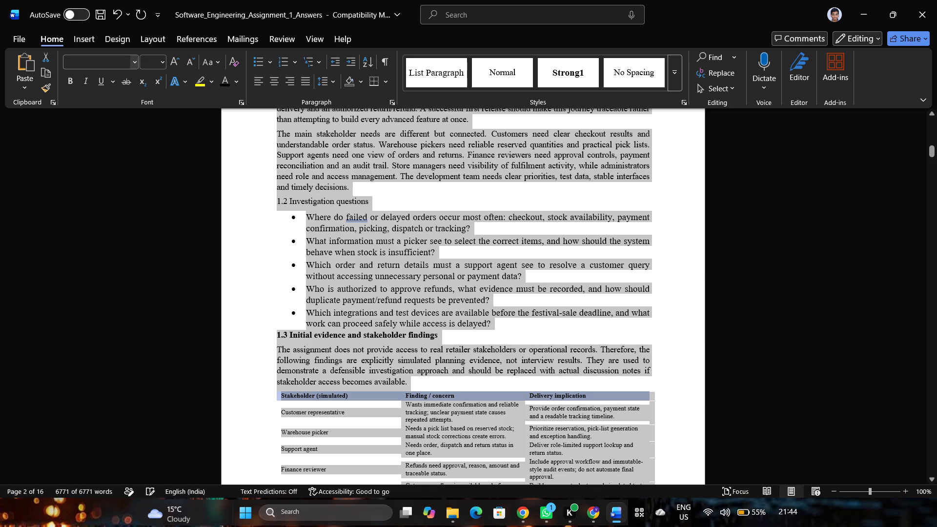
pyautogui.click(147, 61)
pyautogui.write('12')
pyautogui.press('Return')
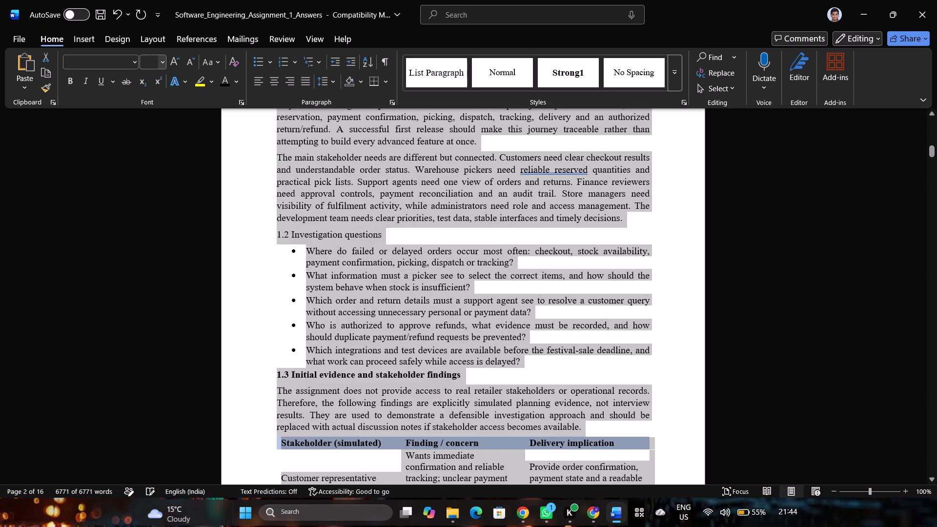
pyautogui.click(265, 303)
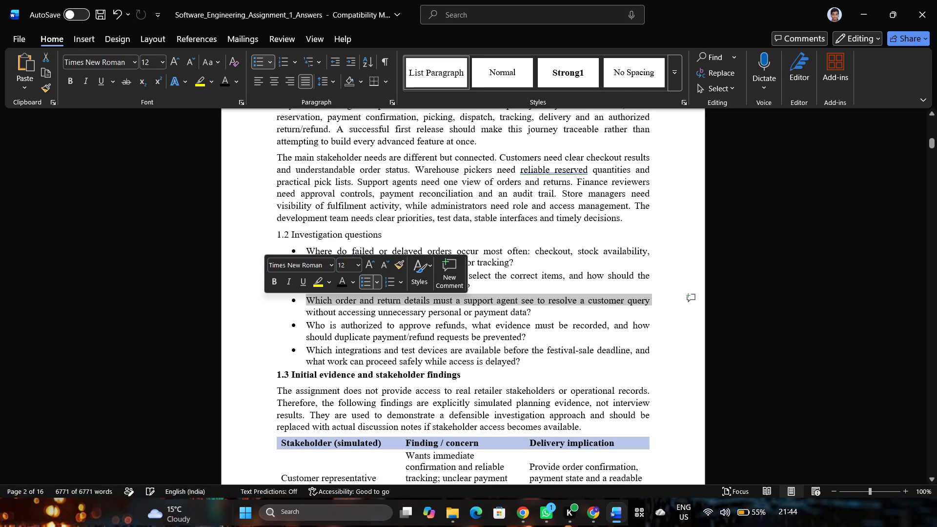
# Make the "1.2 Investigation questions" heading bold.
pyautogui.moveTo(386, 232); pyautogui.dragTo(308, 243)
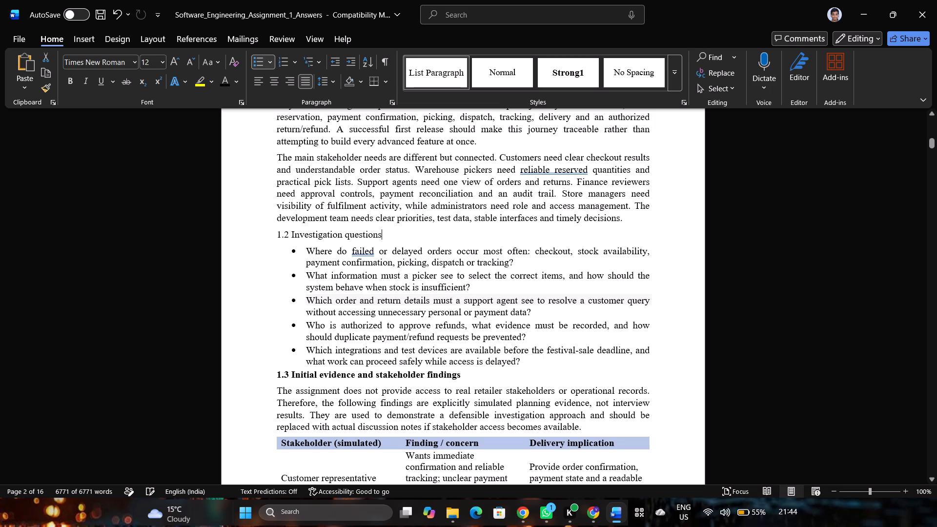
pyautogui.moveTo(308, 243); pyautogui.dragTo(262, 243)
pyautogui.click(272, 227)
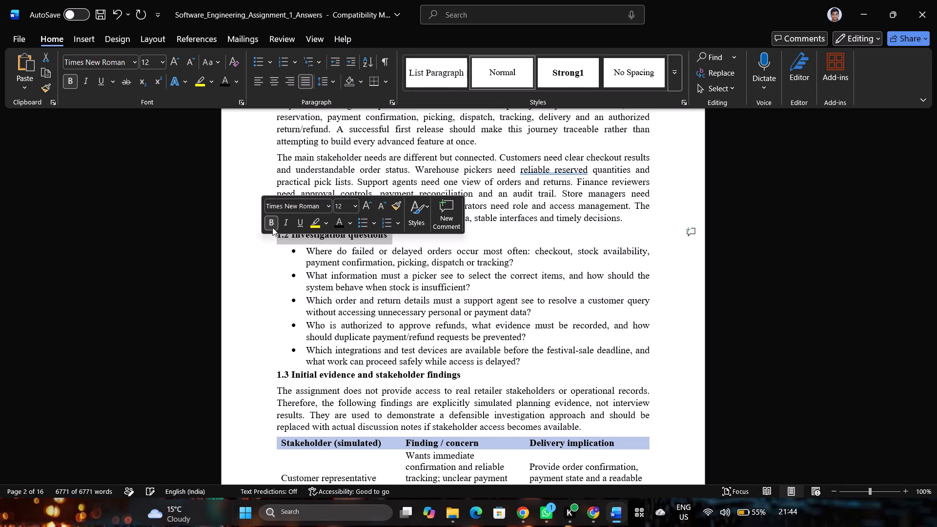
pyautogui.click(269, 279)
# Make the "Task 1 – investigate the problem and define delivery outcomes" heading bold.
pyautogui.scroll(1, 269, 279)
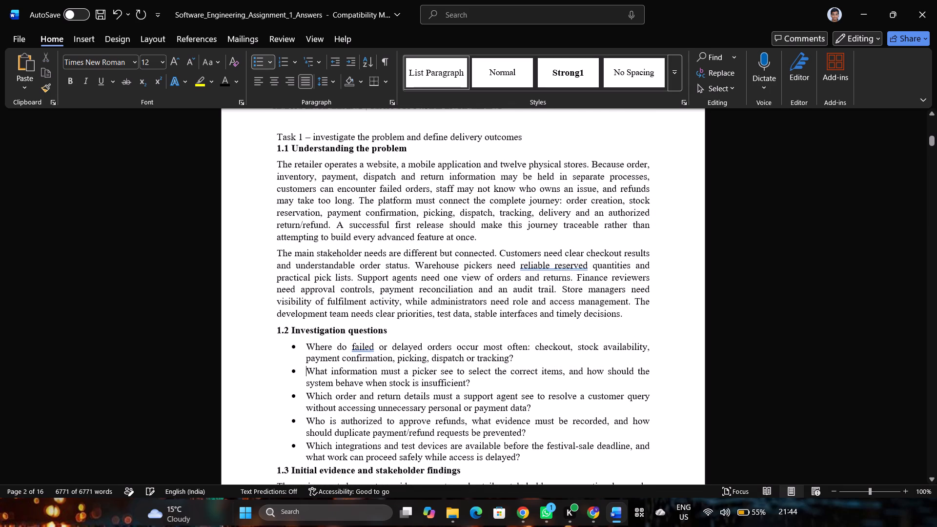
pyautogui.scroll(1, 332, 307)
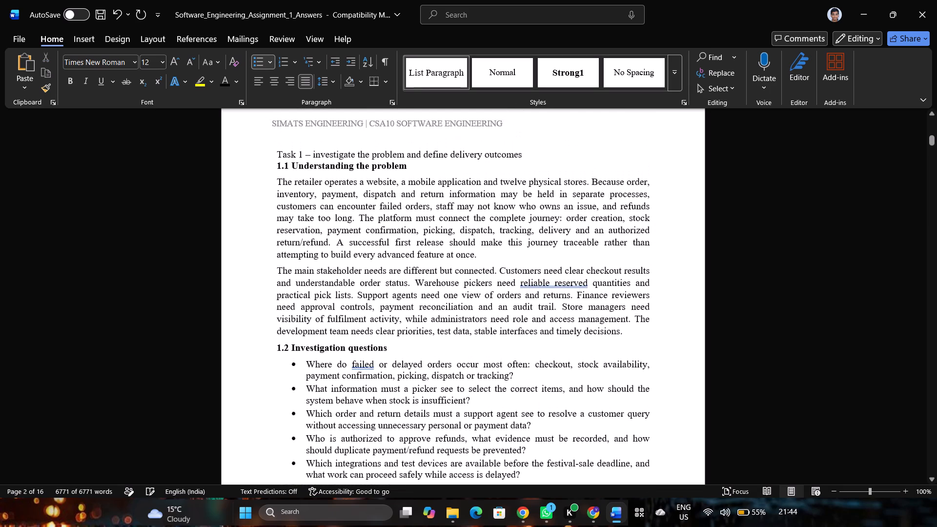
pyautogui.scroll(1, 332, 307)
pyautogui.moveTo(527, 263); pyautogui.dragTo(337, 228)
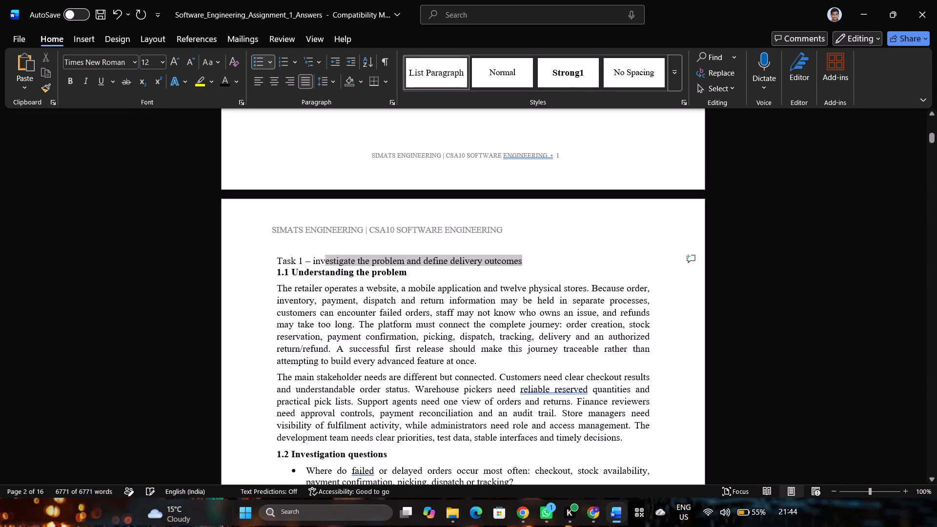
pyautogui.moveTo(337, 228); pyautogui.dragTo(274, 231)
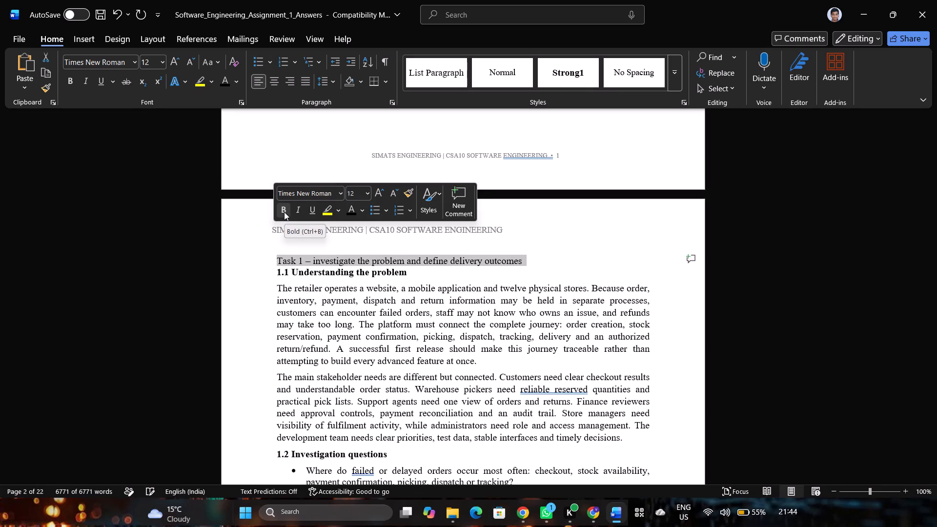
pyautogui.click(284, 212)
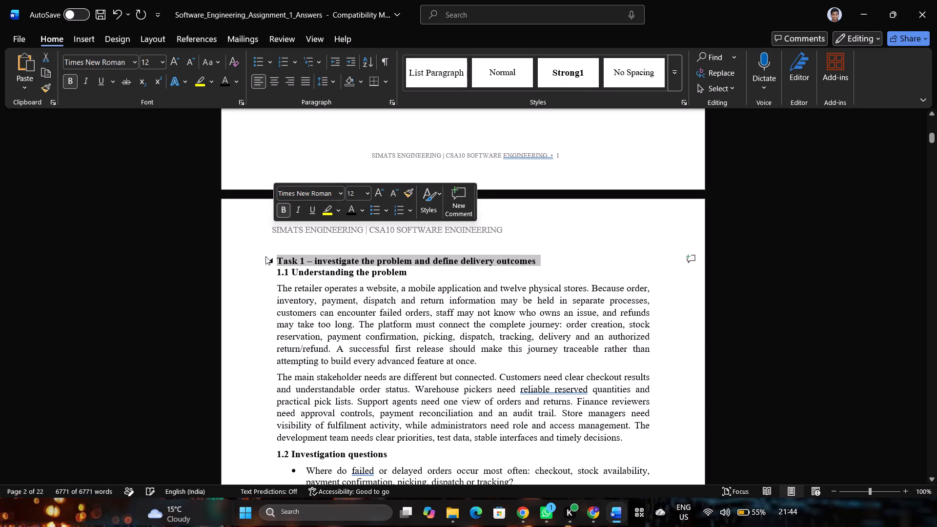
pyautogui.click(265, 256)
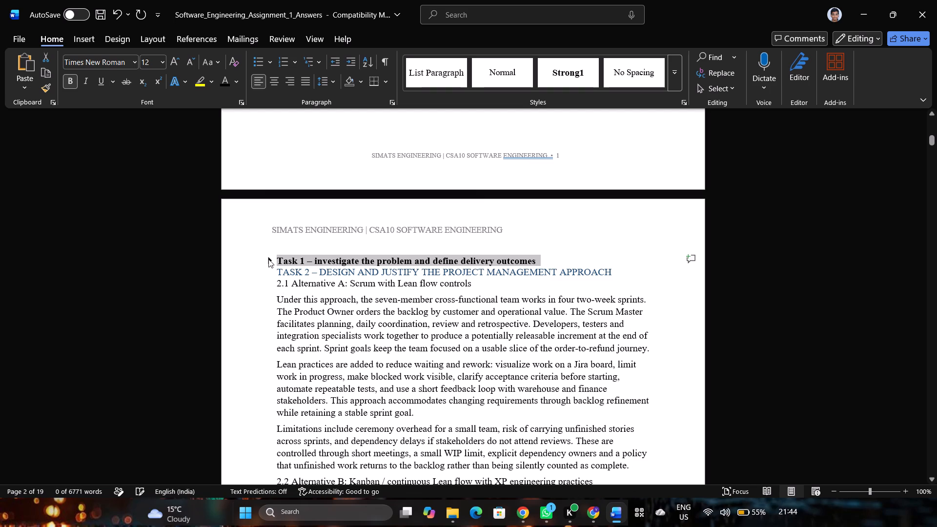
pyautogui.click(268, 259)
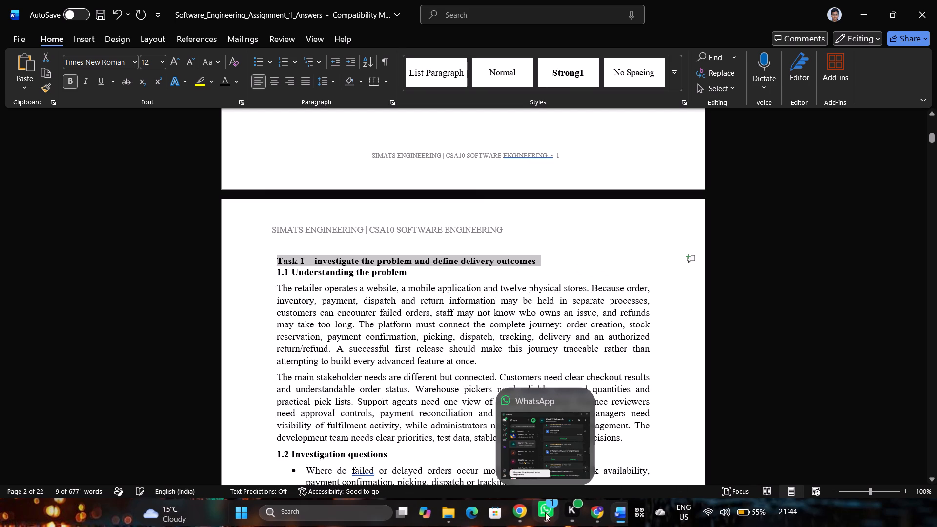
# Open the Q1-Assignment1_Question PDF from the CSA1017-SOFTWARE ENGINEERING folder, check how its Task 1 heading is written, and close it.
pyautogui.click(456, 521)
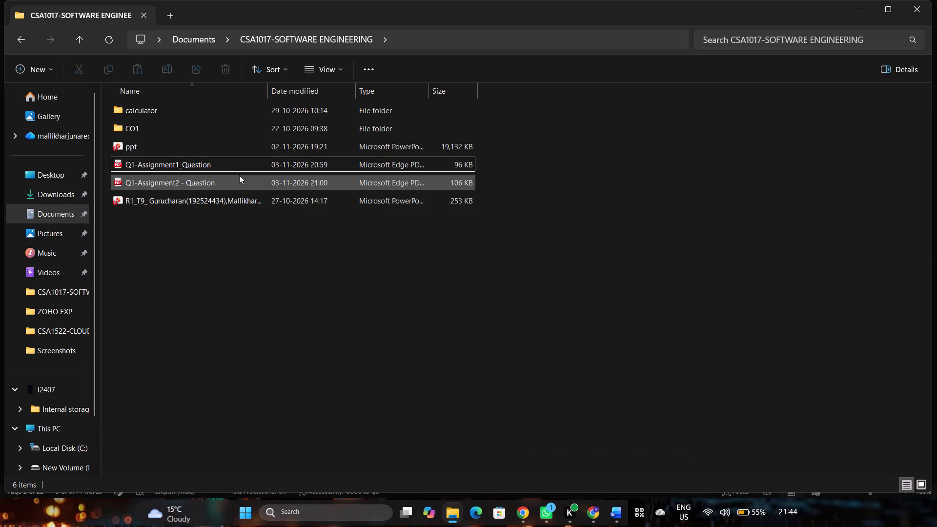
pyautogui.doubleClick(230, 166)
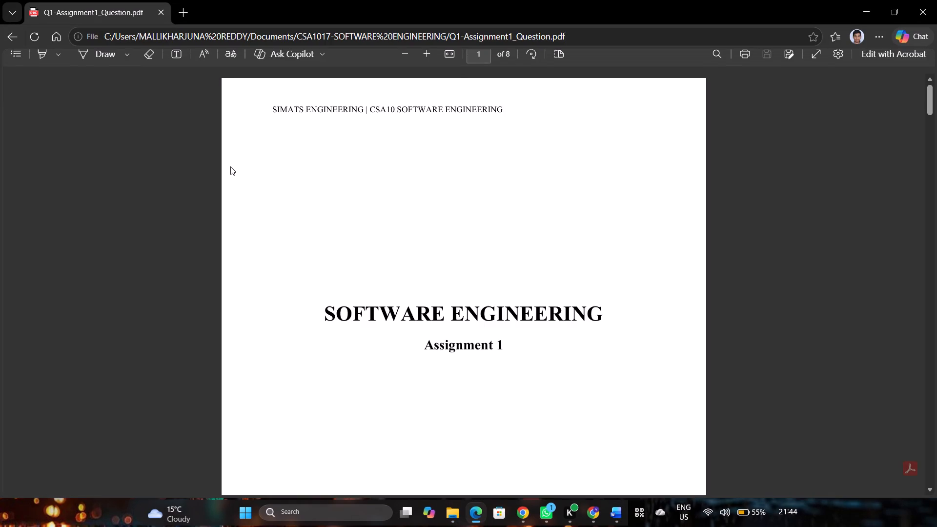
pyautogui.scroll(-15, 230, 166)
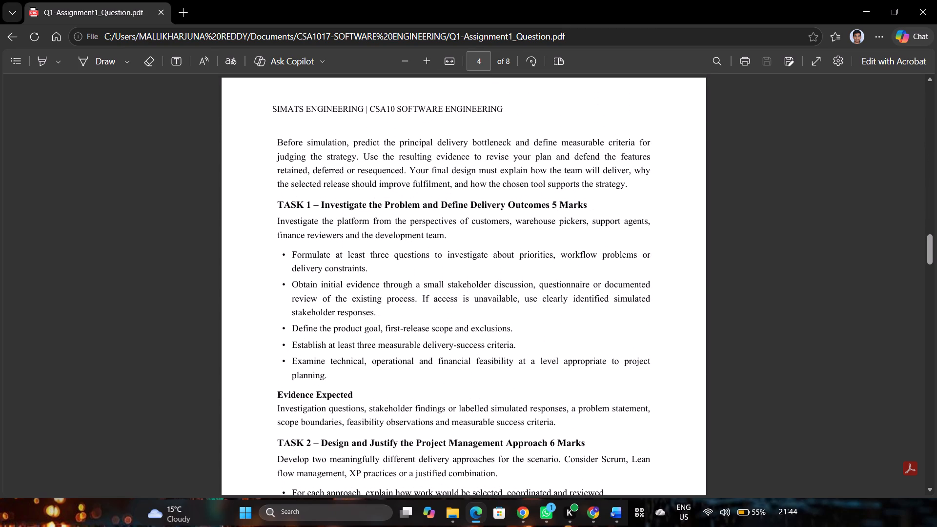
pyautogui.click(554, 204)
pyautogui.click(936, 1)
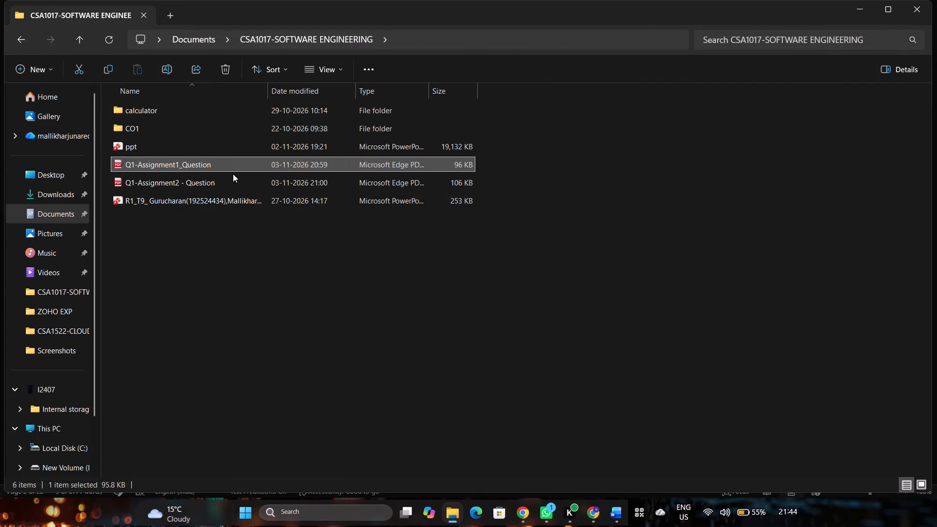
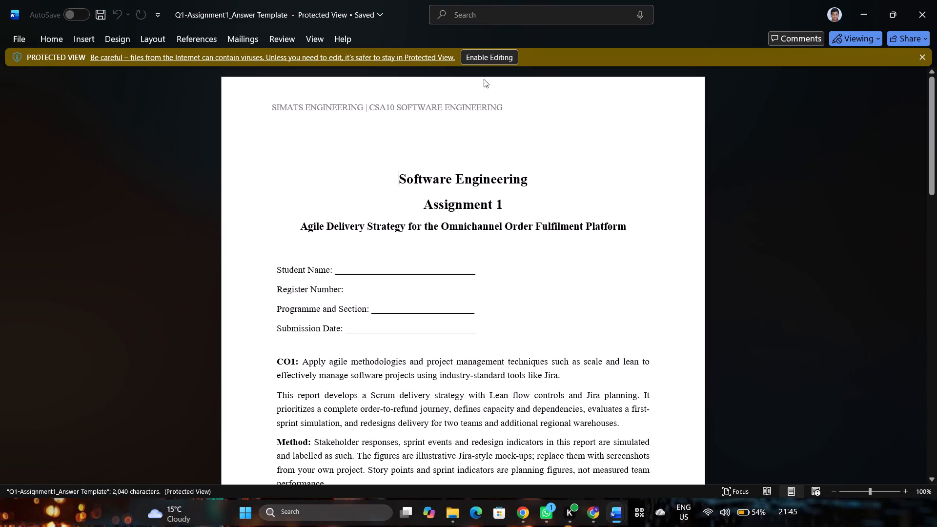
# Enable editing in Q1-Assignment1_Answer Template, check the fonts and sizes of its task headings, Problem Statement heading and body text, and close it.
pyautogui.click(485, 58)
pyautogui.scroll(-4, 464, 350)
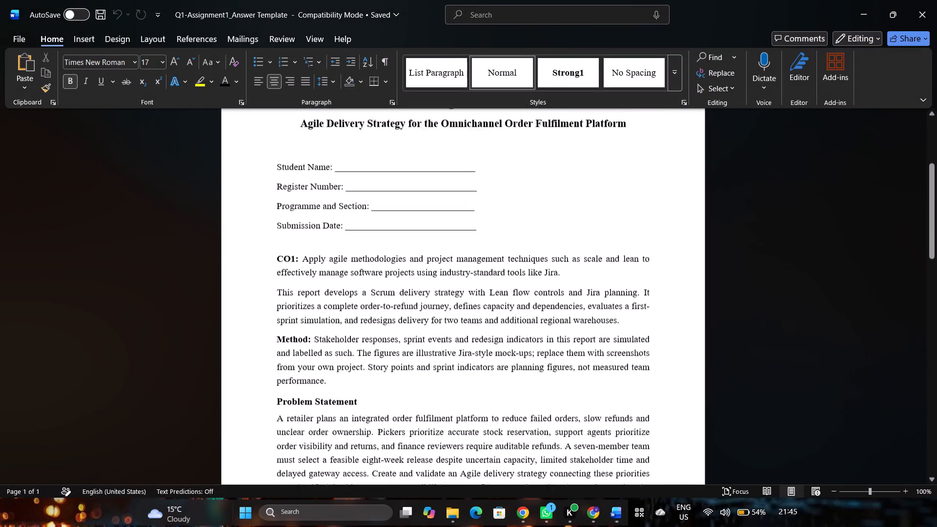
pyautogui.scroll(-10, 464, 350)
pyautogui.scroll(1, 464, 350)
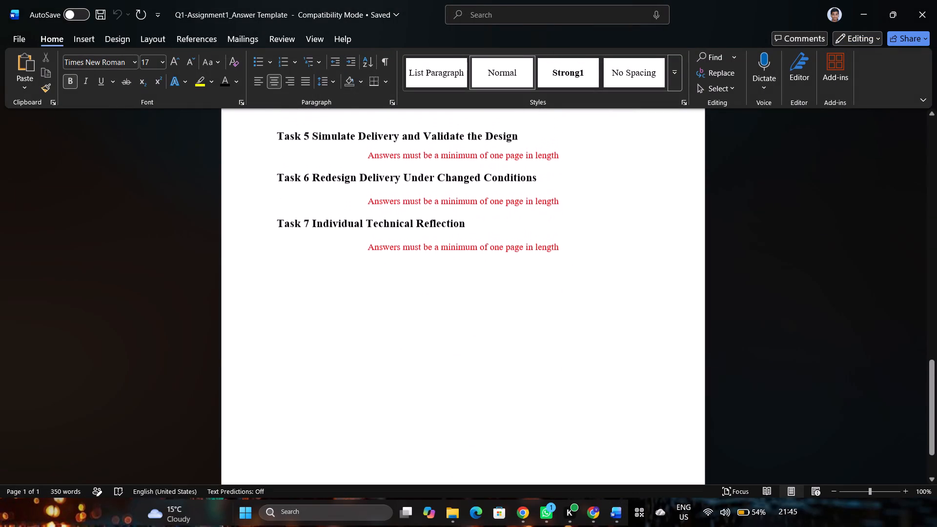
pyautogui.click(416, 230)
pyautogui.scroll(4, 416, 230)
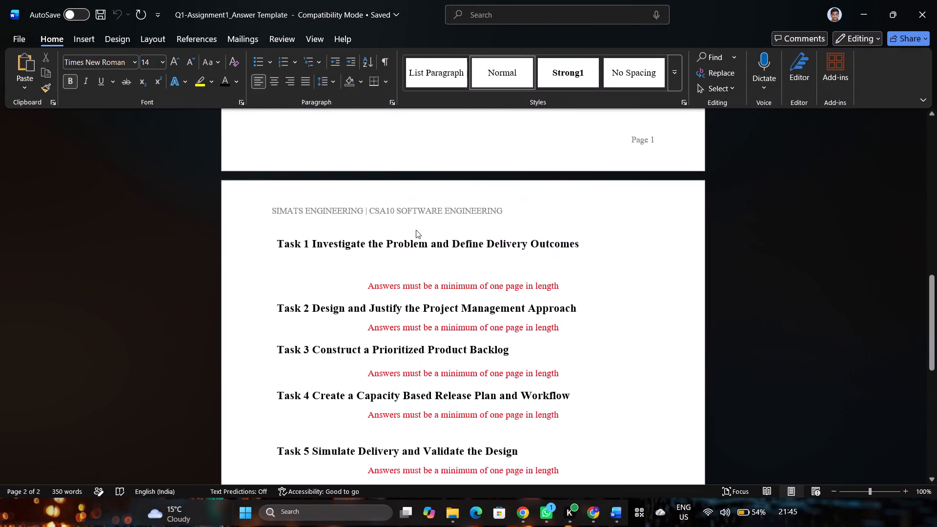
pyautogui.scroll(1, 416, 230)
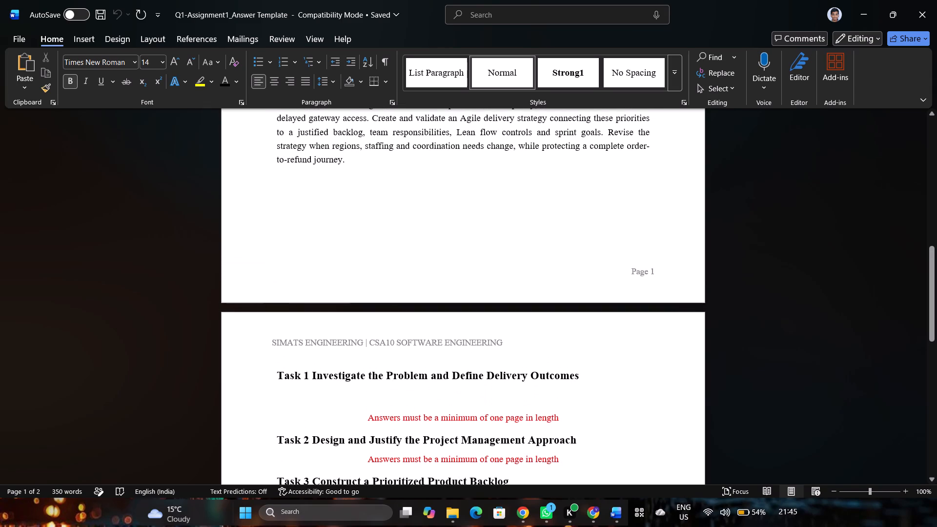
pyautogui.click(403, 373)
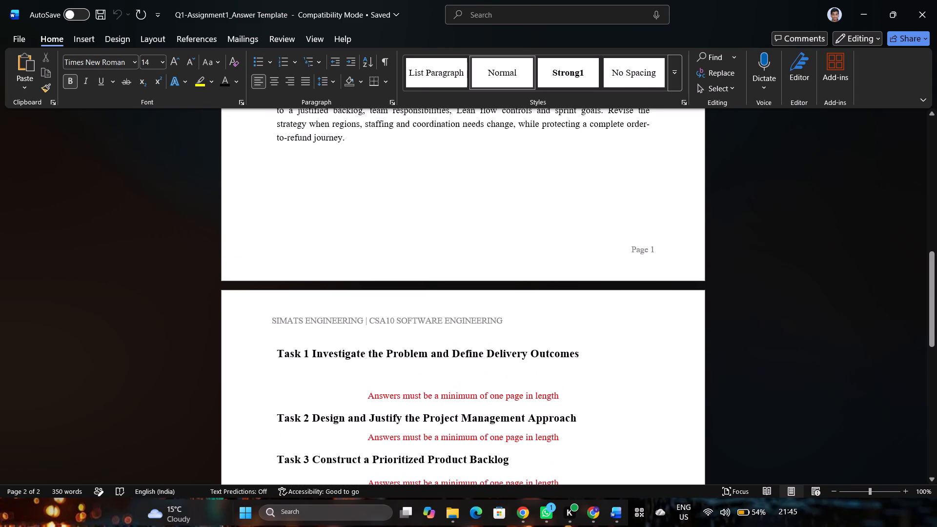
pyautogui.scroll(1, 446, 412)
pyautogui.click(428, 333)
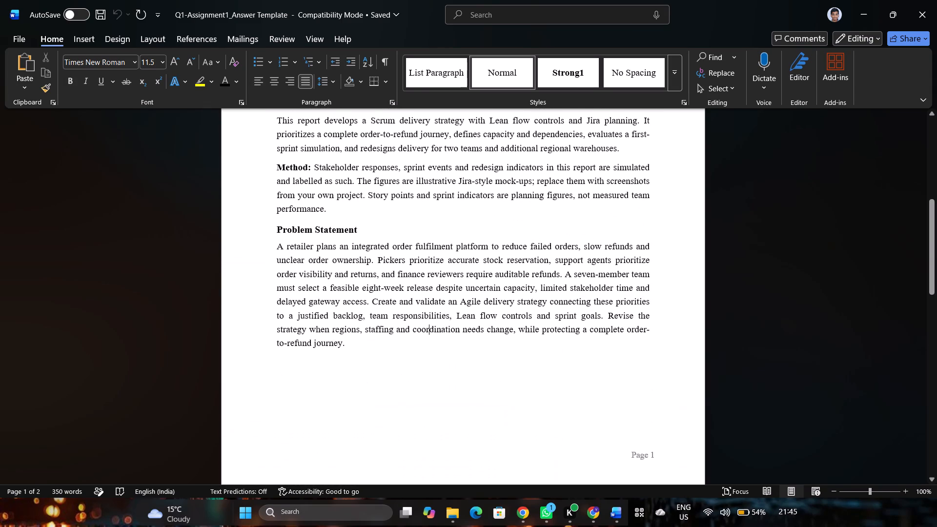
pyautogui.click(340, 229)
pyautogui.scroll(2, 340, 229)
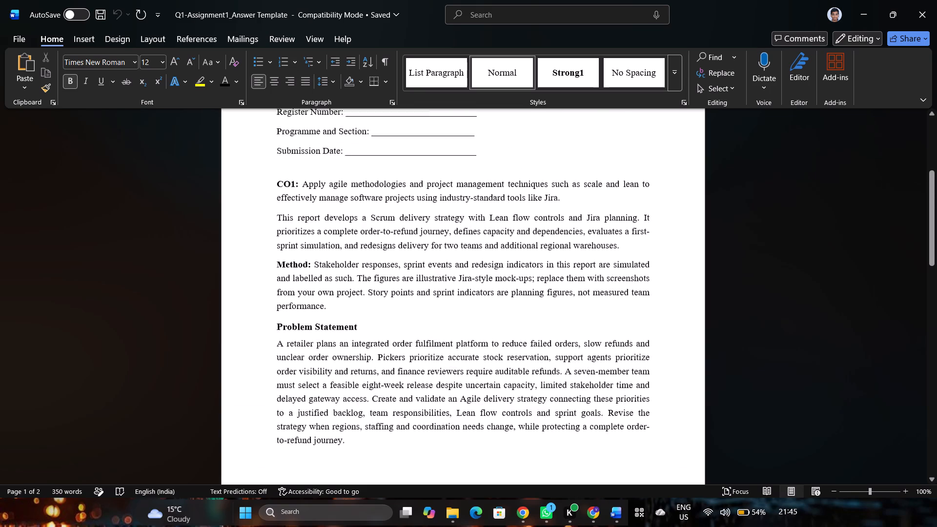
pyautogui.scroll(1, 340, 229)
pyautogui.click(340, 229)
pyautogui.click(356, 254)
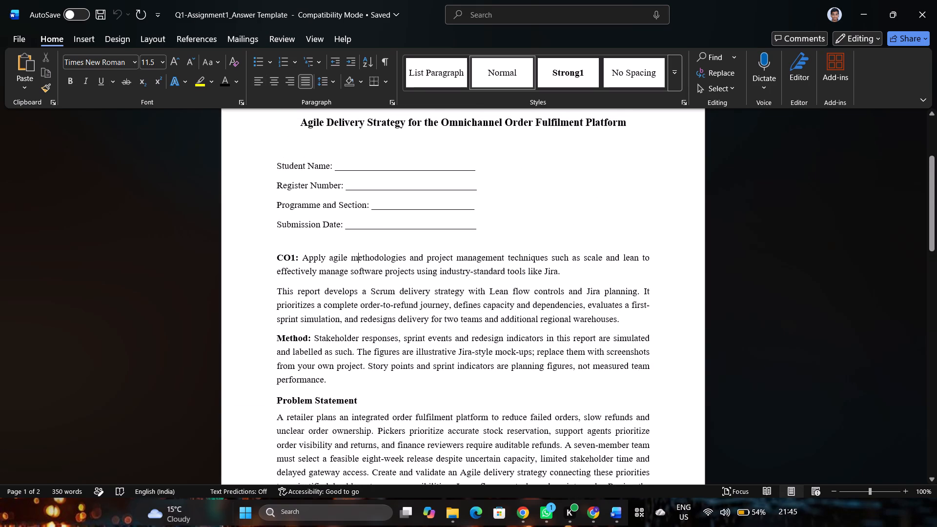
pyautogui.click(936, 0)
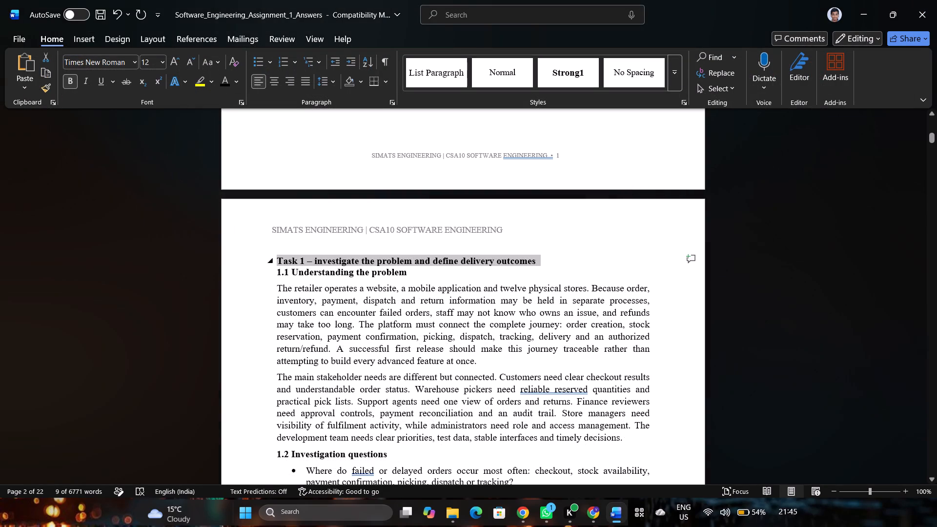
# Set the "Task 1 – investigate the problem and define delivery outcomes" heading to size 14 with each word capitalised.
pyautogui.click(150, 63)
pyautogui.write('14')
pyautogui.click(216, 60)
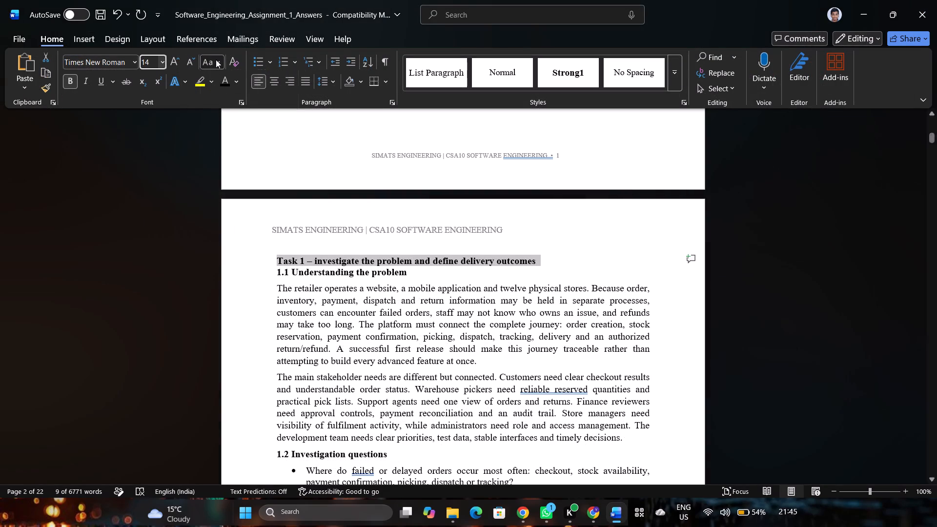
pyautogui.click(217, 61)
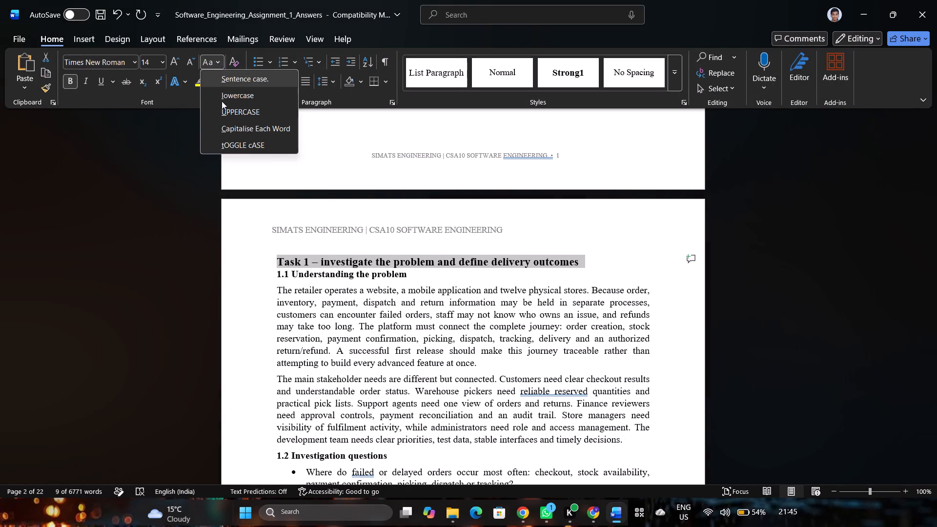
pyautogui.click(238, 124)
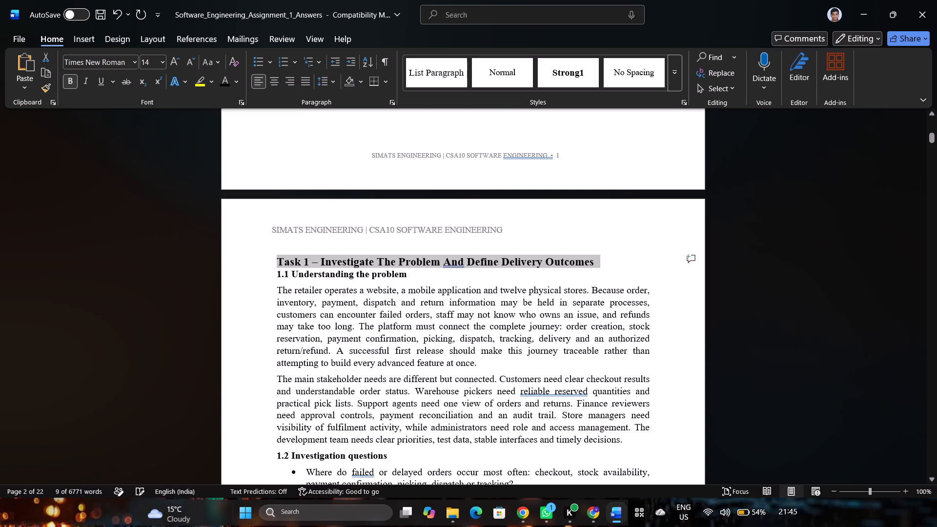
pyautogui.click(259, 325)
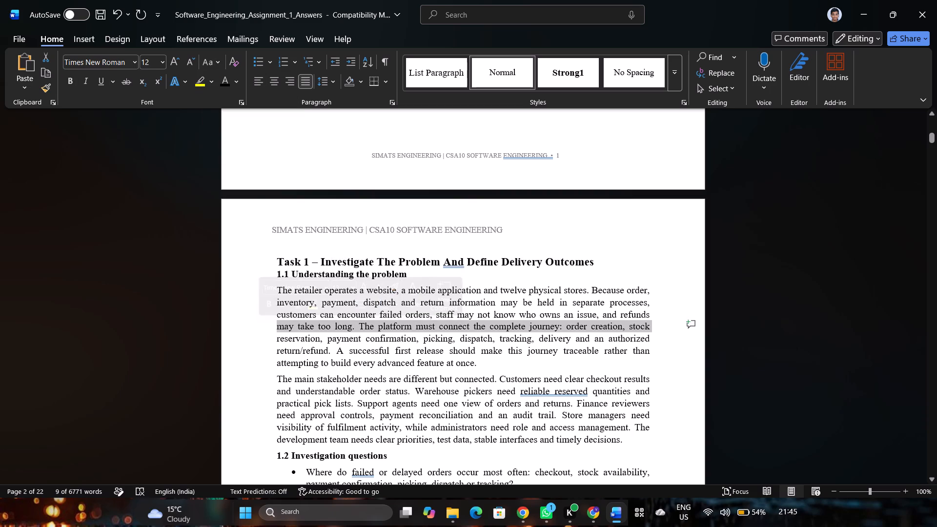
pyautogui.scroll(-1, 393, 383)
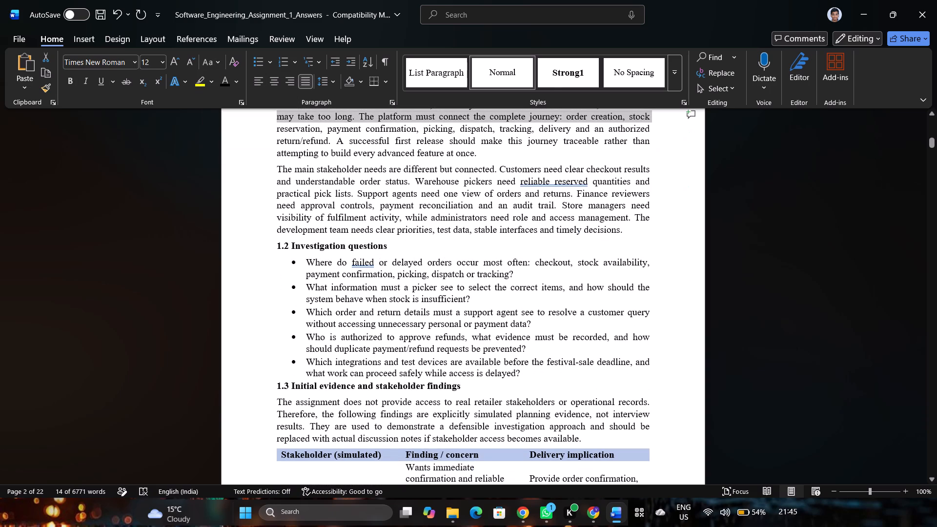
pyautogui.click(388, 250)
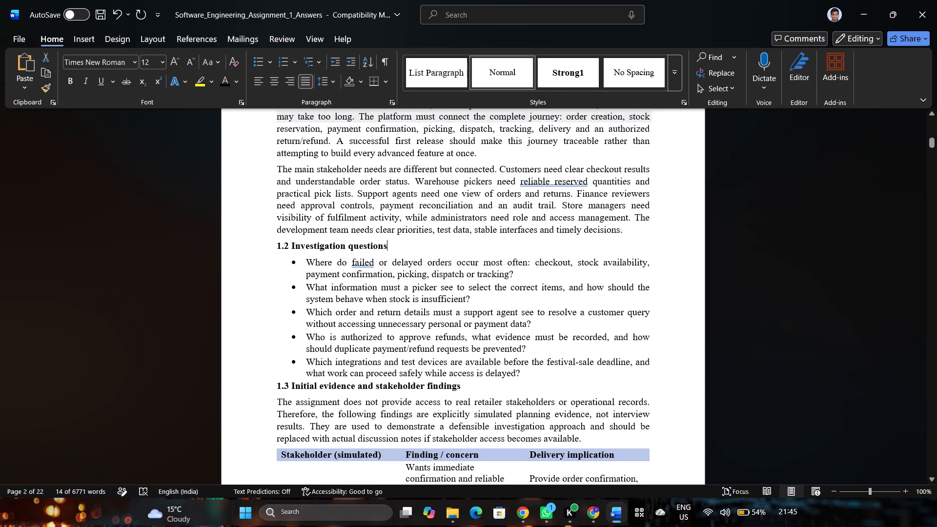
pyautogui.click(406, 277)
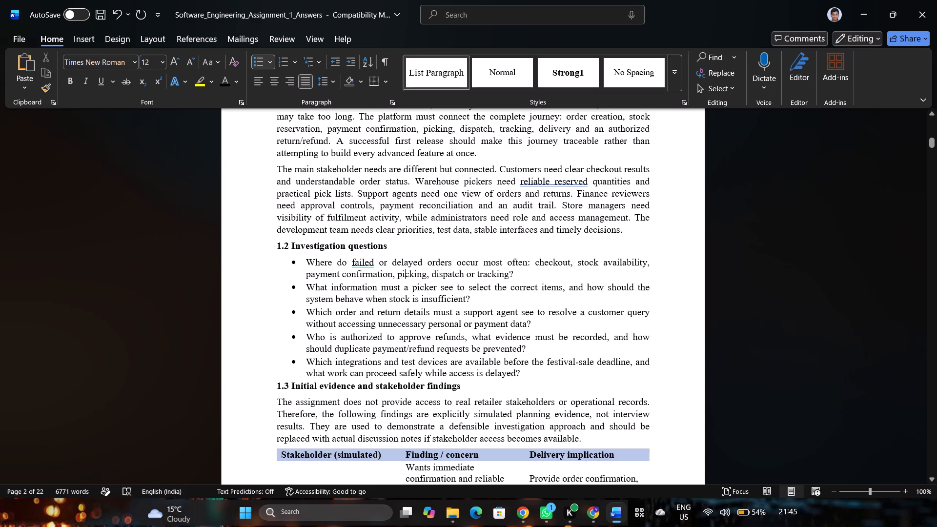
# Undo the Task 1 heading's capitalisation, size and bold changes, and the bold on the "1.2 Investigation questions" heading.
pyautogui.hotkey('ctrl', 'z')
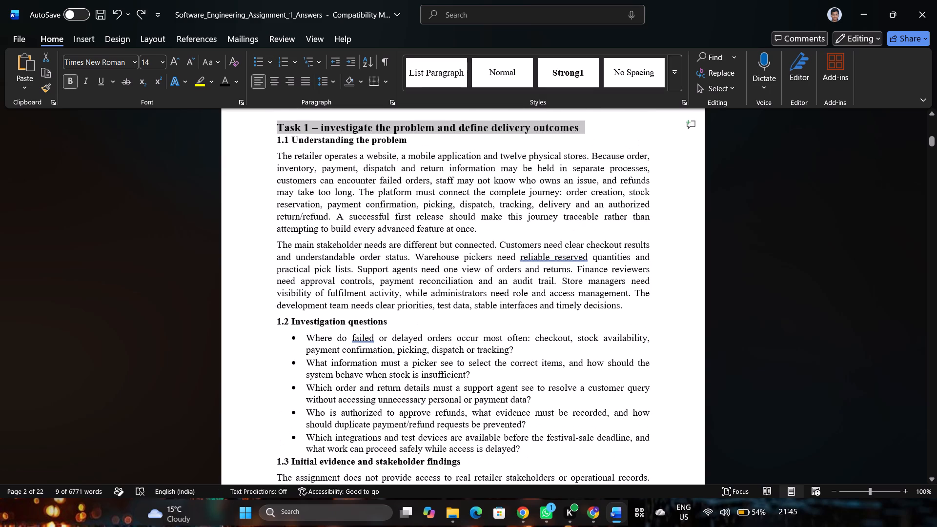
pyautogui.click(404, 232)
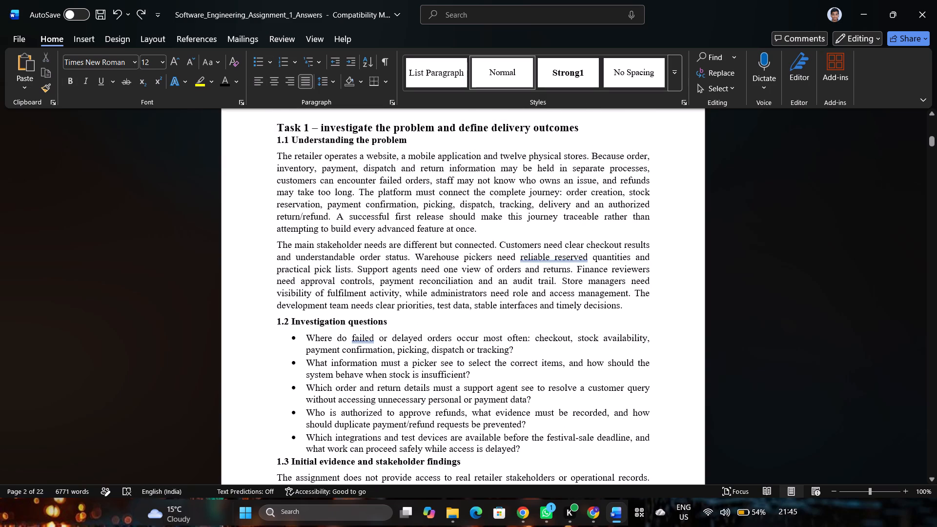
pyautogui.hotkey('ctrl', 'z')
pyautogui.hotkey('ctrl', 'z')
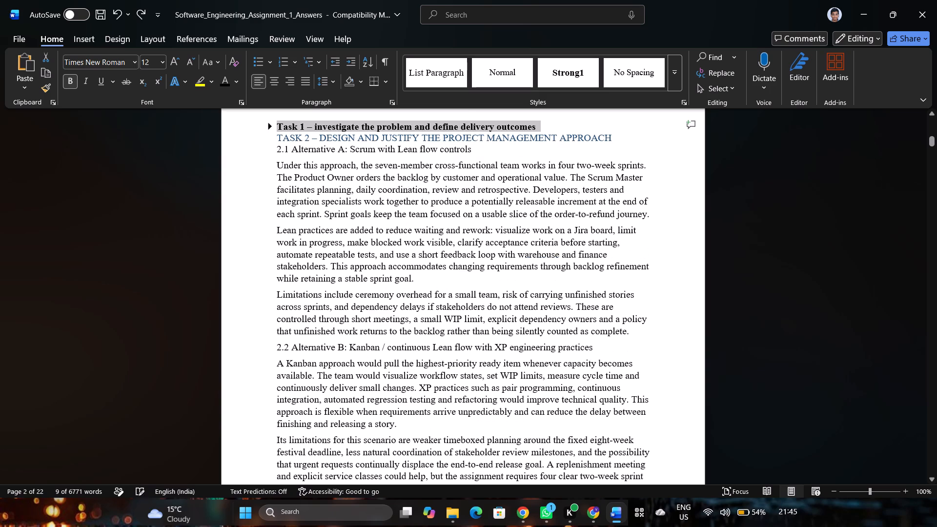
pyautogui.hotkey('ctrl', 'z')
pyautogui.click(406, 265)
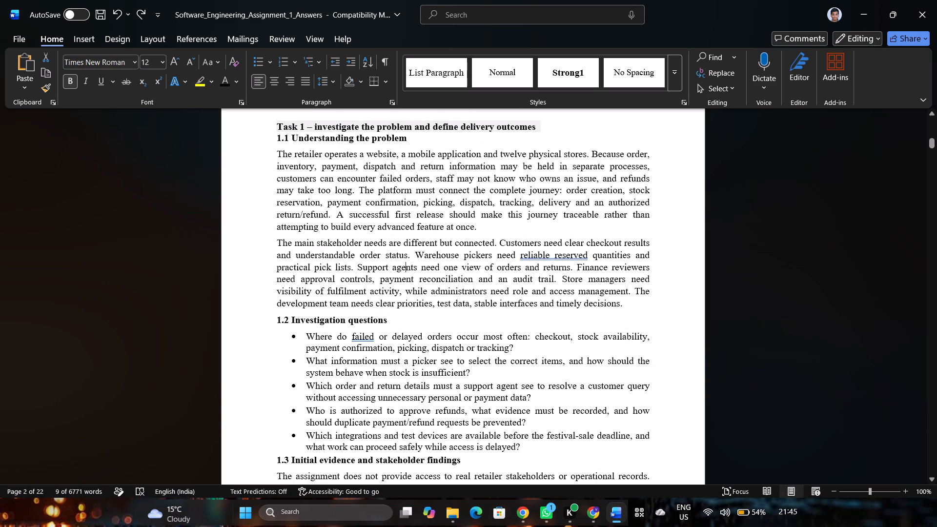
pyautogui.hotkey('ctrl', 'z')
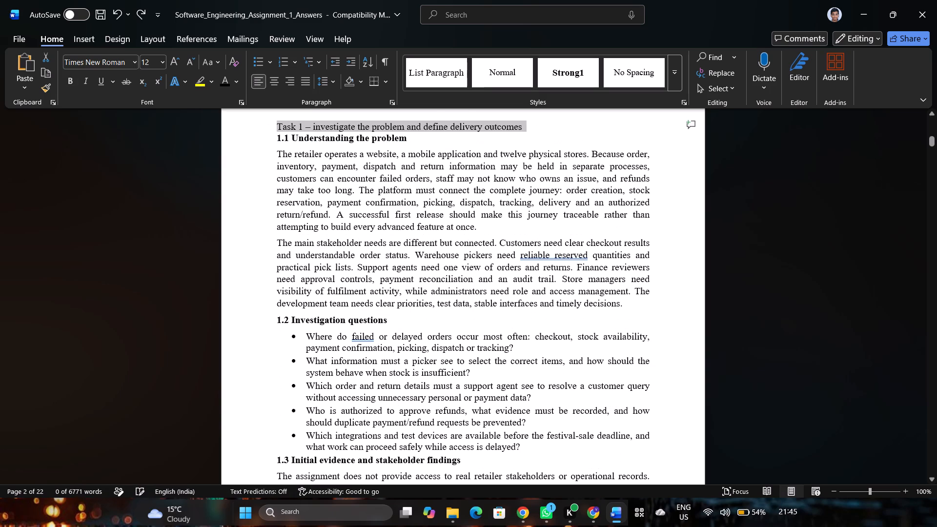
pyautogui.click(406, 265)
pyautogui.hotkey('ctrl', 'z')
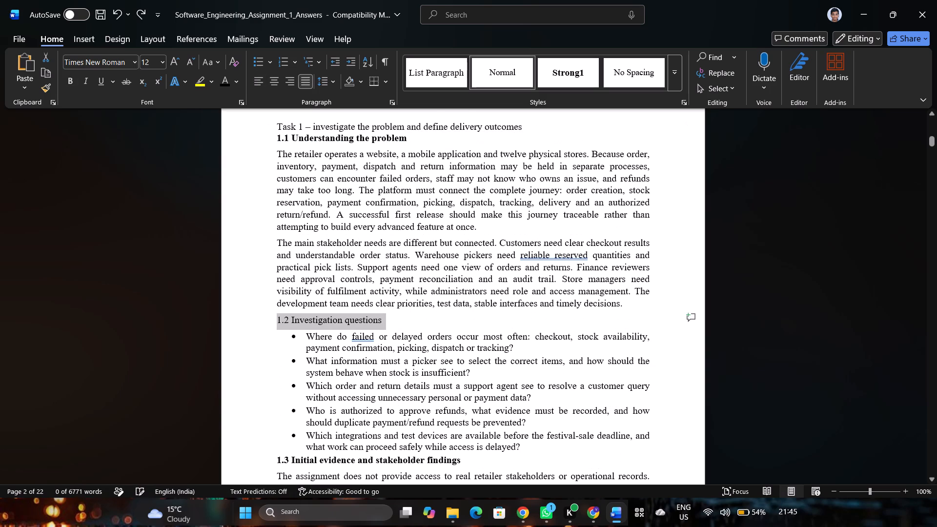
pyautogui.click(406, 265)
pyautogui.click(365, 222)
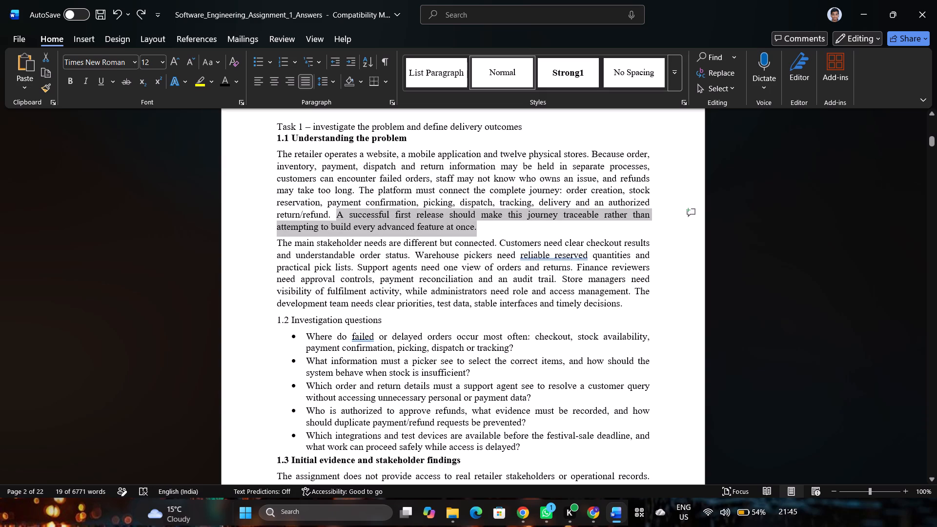
# Make the "Task 1 – investigate the problem and define delivery outcomes" heading bold, size 14, with each word capitalised.
pyautogui.moveTo(278, 124); pyautogui.dragTo(358, 124)
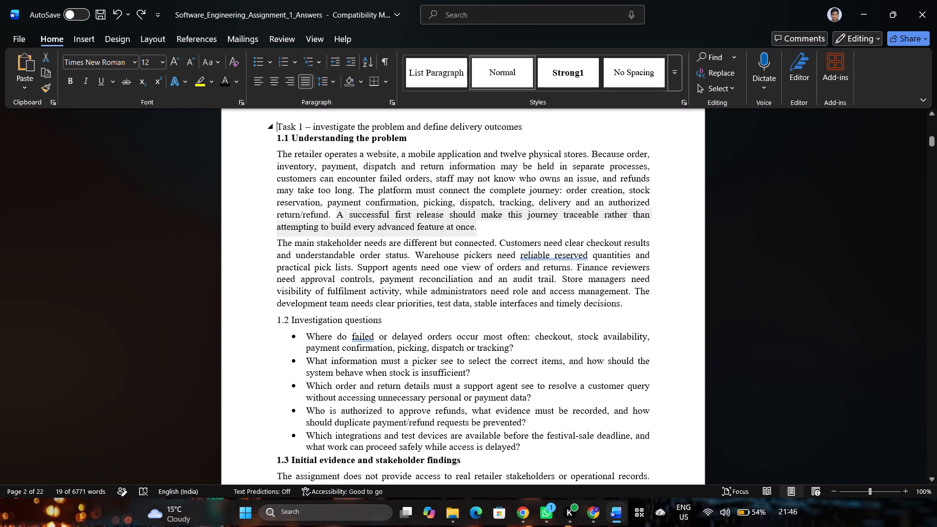
pyautogui.moveTo(358, 124); pyautogui.dragTo(534, 128)
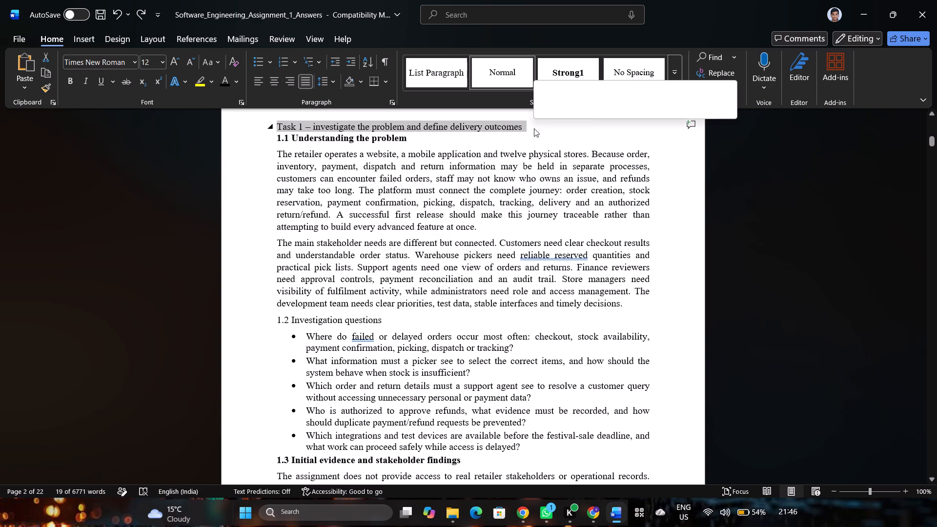
pyautogui.click(541, 106)
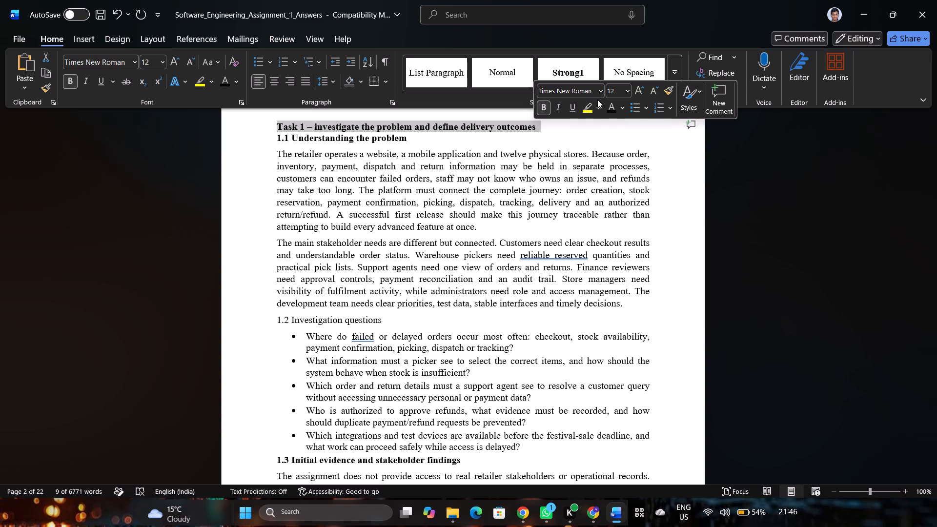
pyautogui.click(614, 91)
pyautogui.write('14')
pyautogui.press('Return')
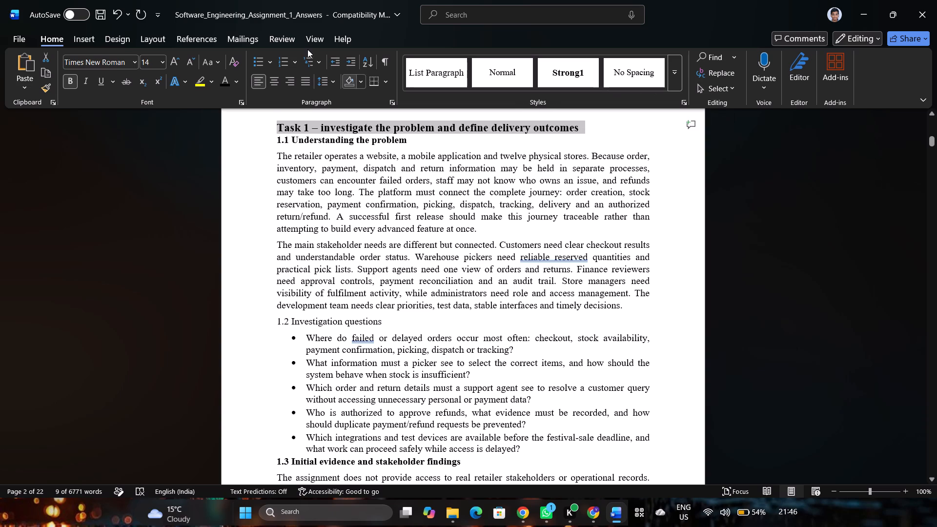
pyautogui.click(218, 63)
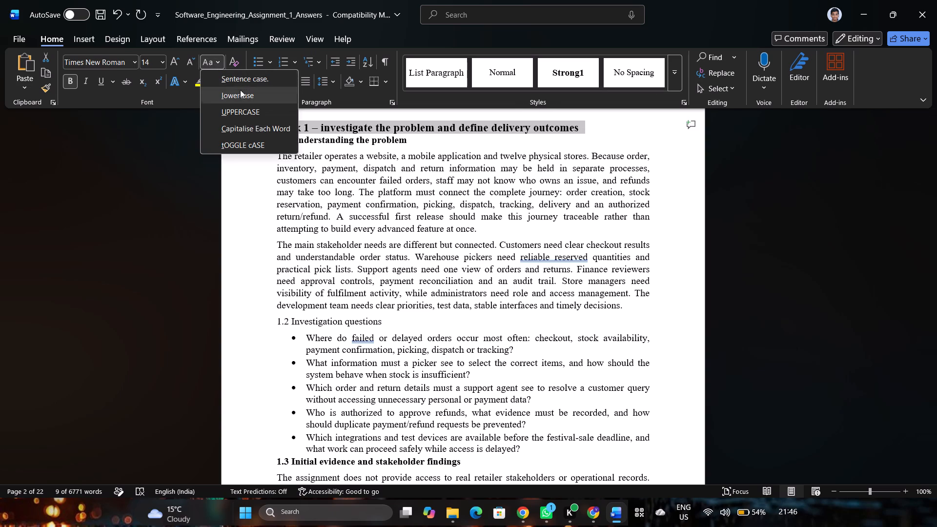
pyautogui.click(252, 125)
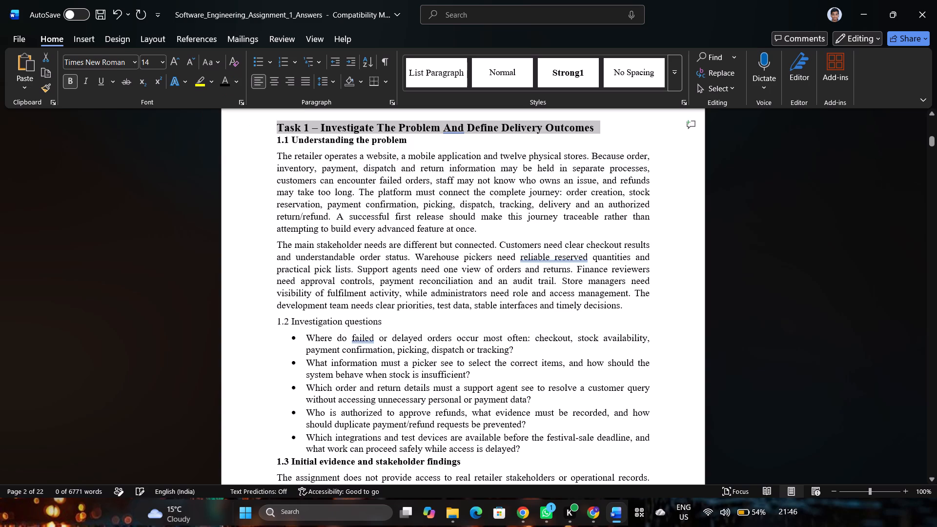
# Make the "1.2 Investigation questions" heading bold.
pyautogui.scroll(-1, 264, 195)
pyautogui.moveTo(389, 187); pyautogui.dragTo(278, 186)
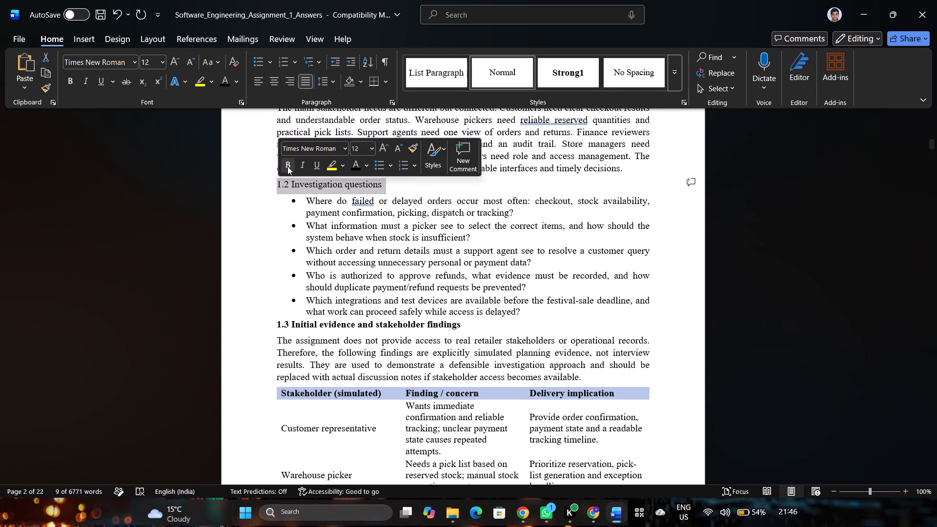
pyautogui.click(287, 166)
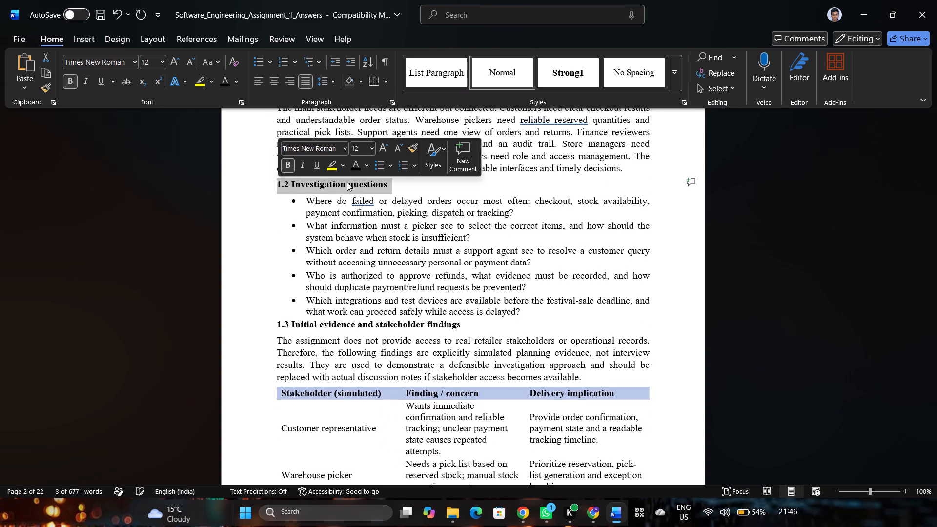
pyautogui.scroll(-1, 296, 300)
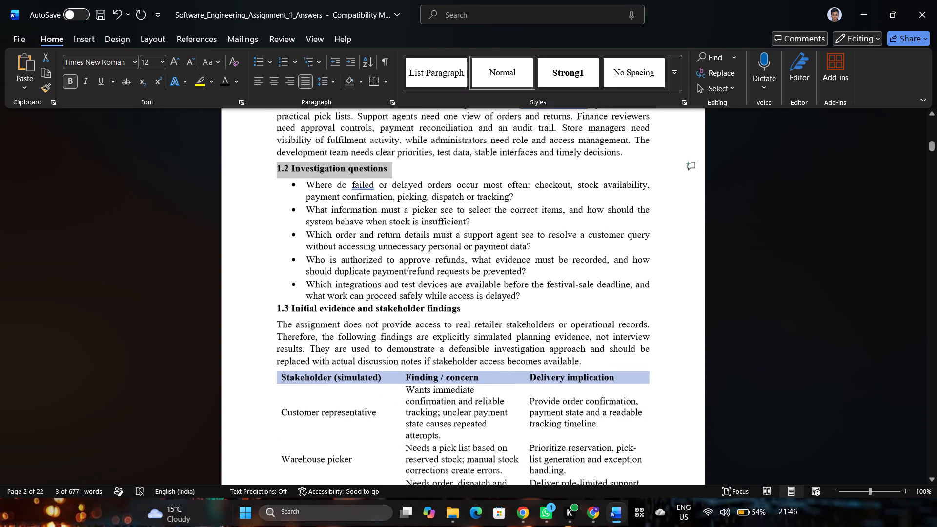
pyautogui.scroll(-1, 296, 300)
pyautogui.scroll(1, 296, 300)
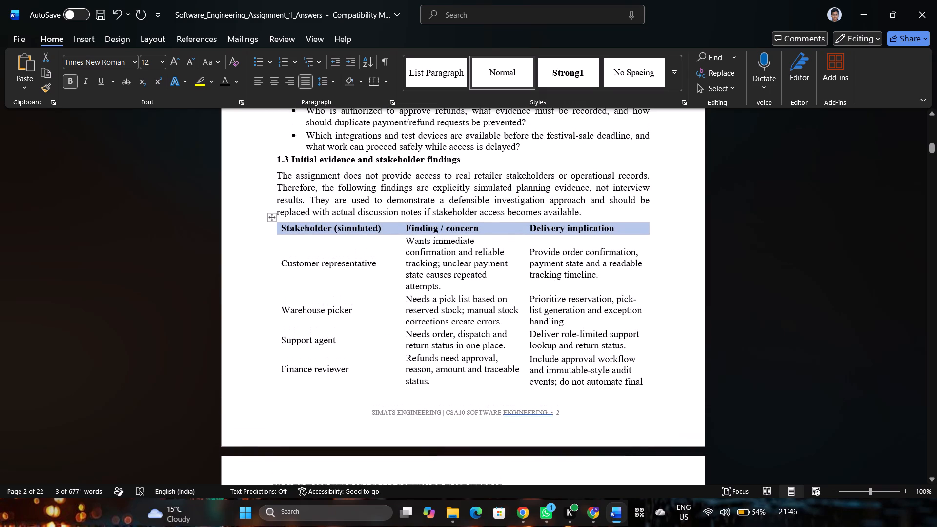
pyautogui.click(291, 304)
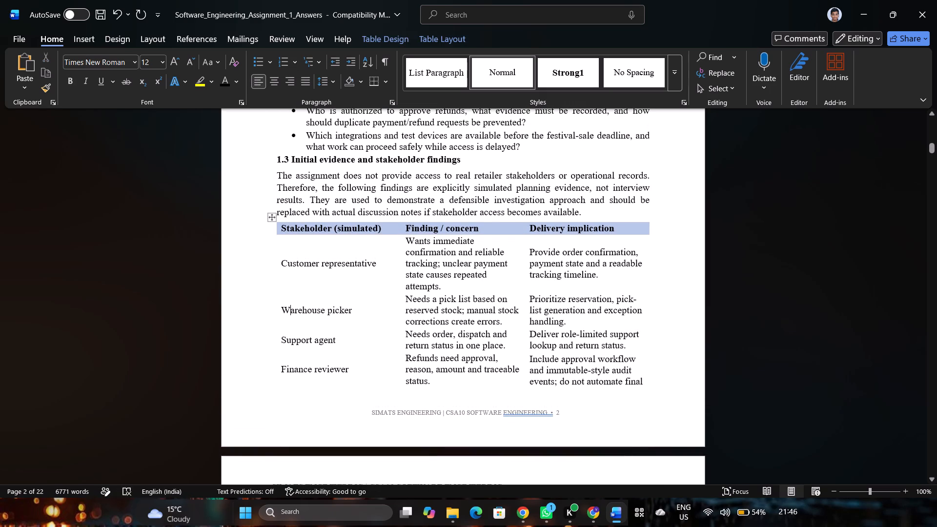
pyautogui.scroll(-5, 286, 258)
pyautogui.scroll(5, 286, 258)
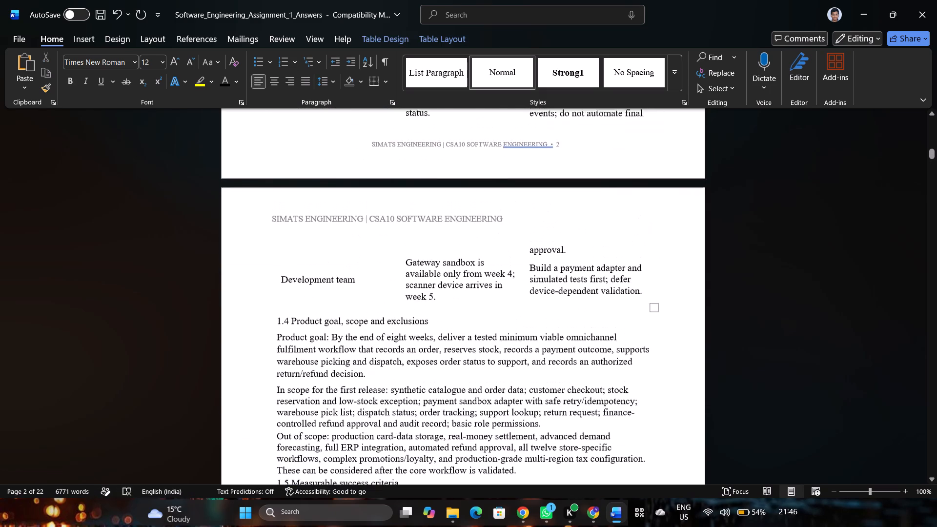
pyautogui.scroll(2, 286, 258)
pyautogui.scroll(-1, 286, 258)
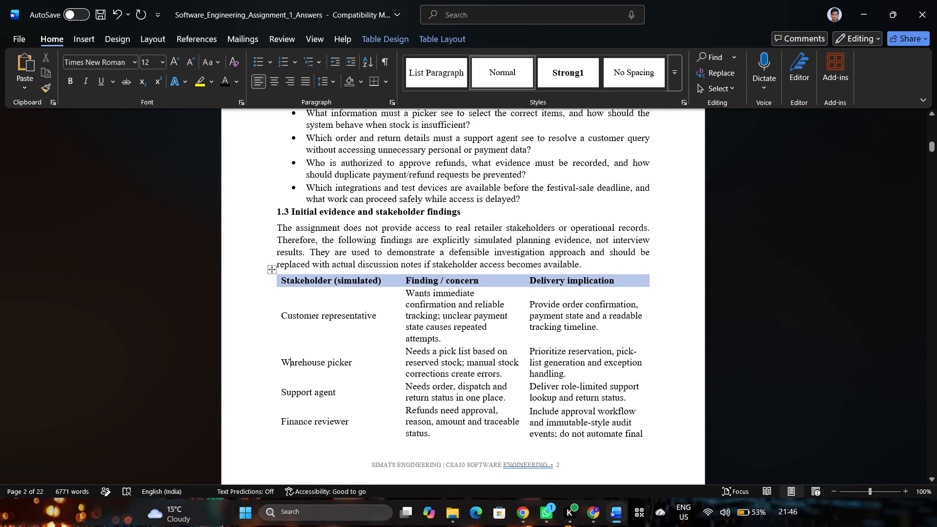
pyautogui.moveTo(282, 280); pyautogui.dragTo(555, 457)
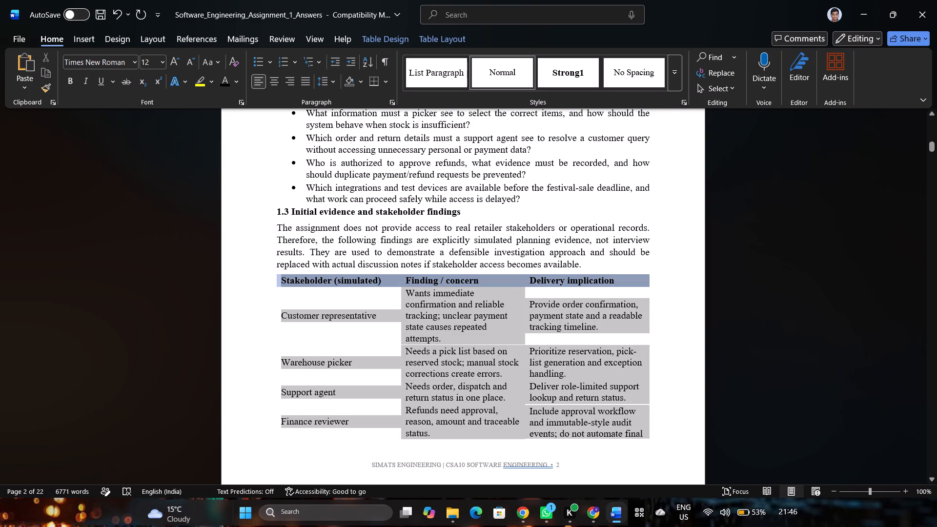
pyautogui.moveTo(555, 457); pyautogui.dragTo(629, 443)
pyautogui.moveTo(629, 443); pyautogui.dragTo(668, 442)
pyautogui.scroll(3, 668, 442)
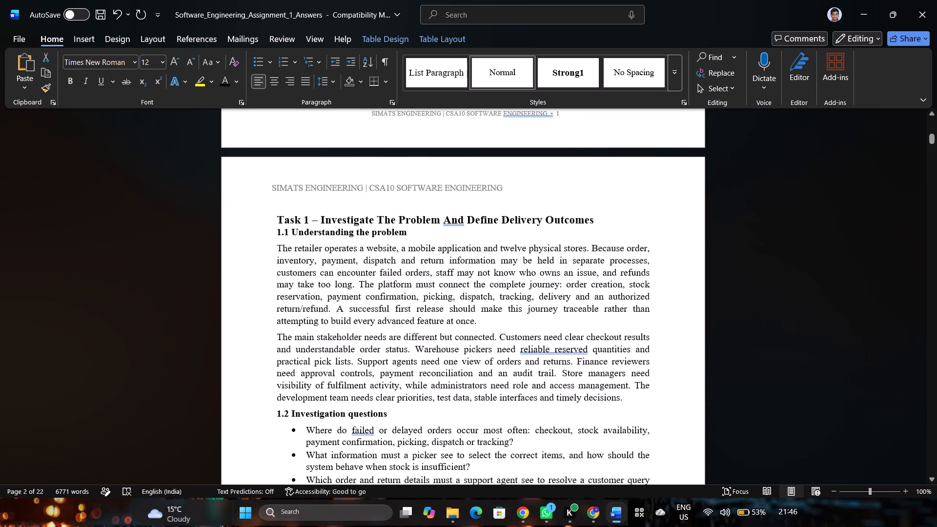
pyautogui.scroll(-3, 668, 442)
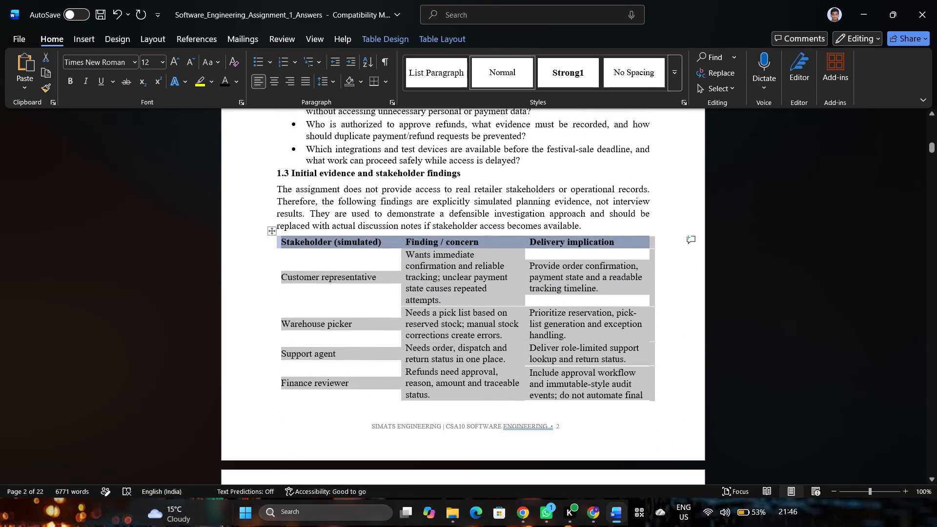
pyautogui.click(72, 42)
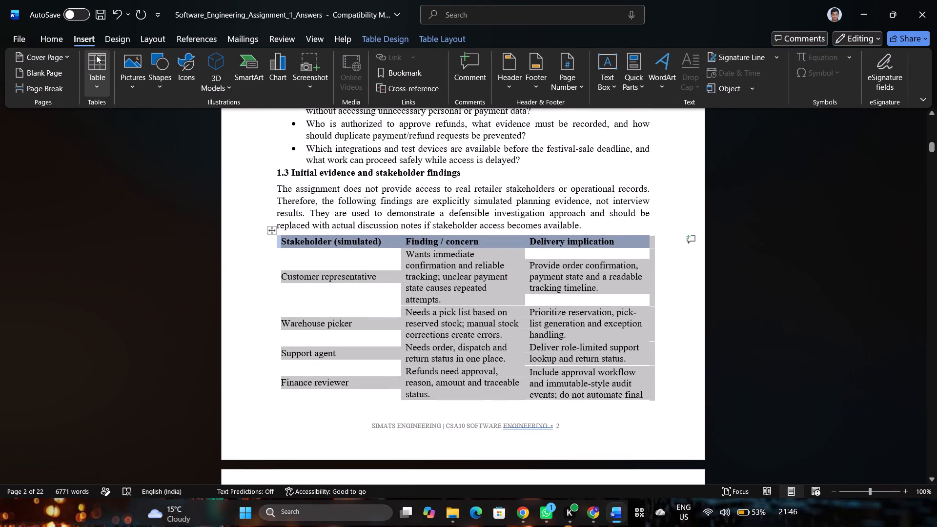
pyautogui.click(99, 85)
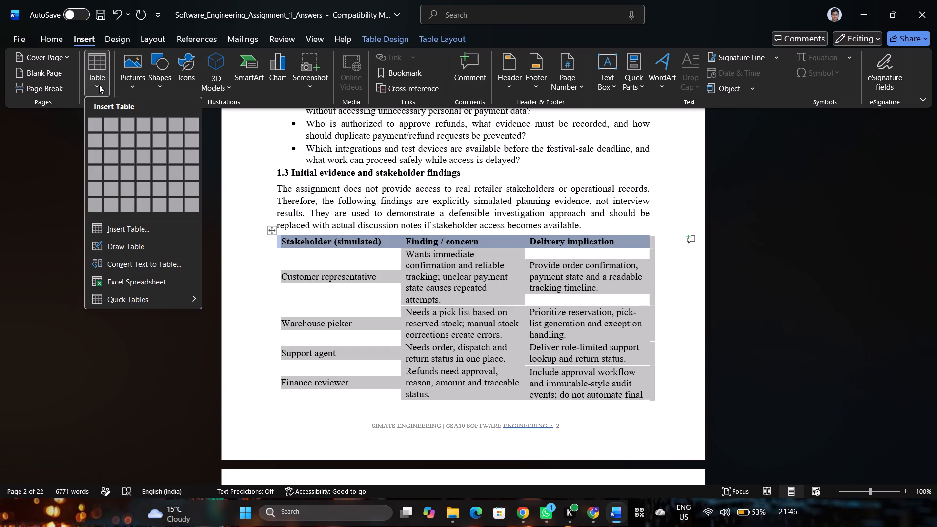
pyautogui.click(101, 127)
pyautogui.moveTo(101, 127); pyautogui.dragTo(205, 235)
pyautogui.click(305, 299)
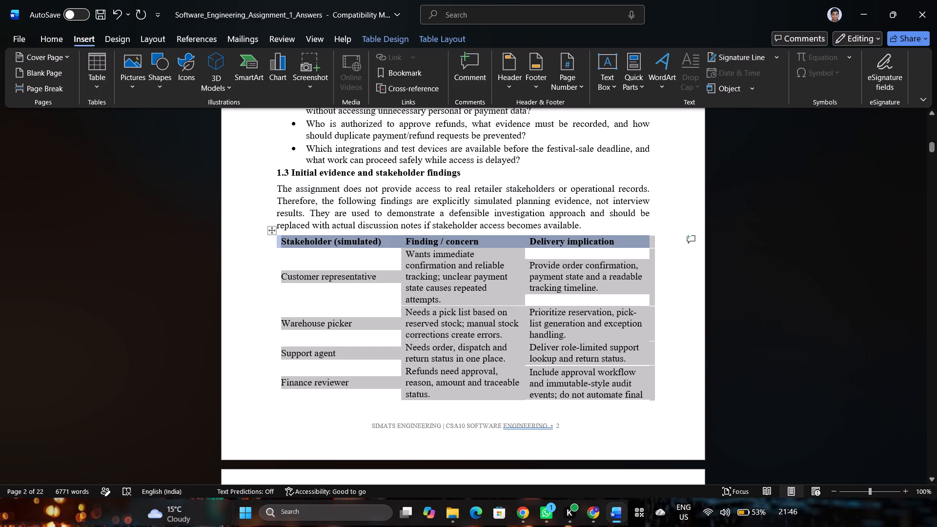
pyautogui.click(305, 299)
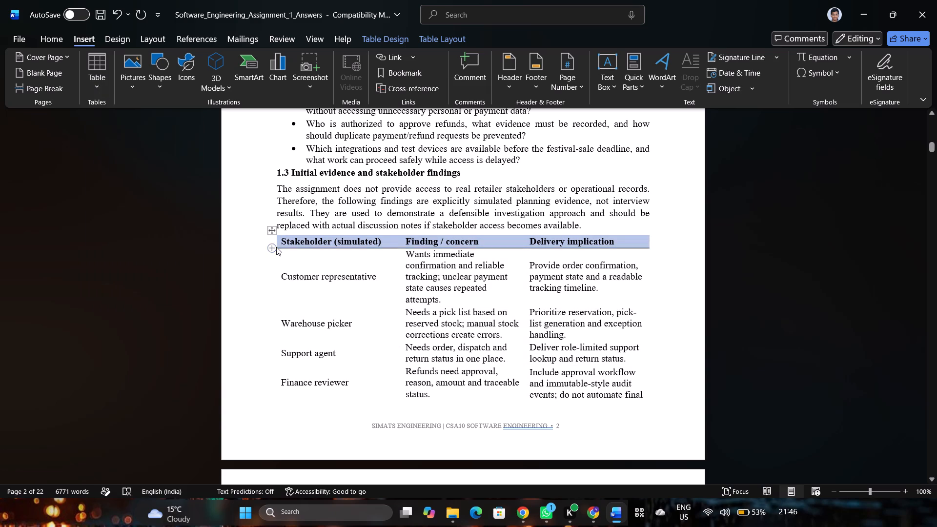
# Insert three blank rows directly below the header row of the stakeholder findings table in section 1.3.
pyautogui.click(275, 246)
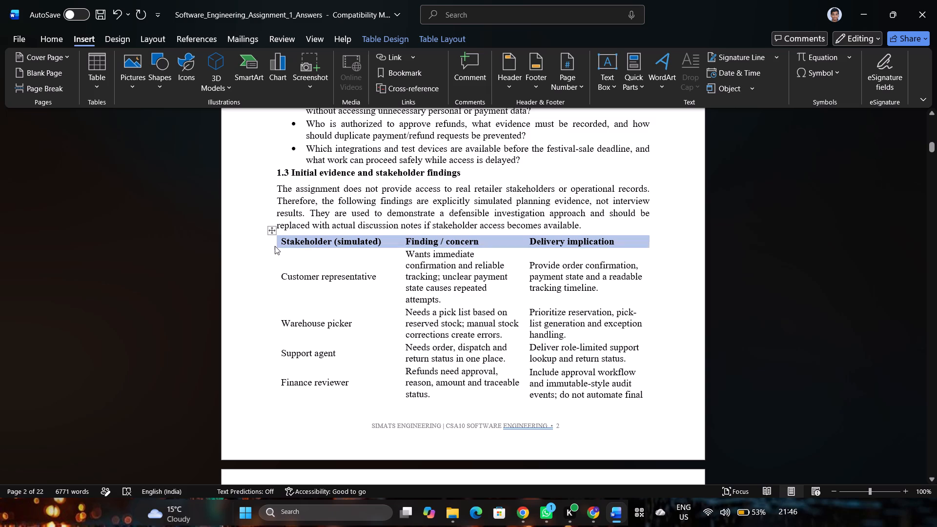
pyautogui.click(275, 246)
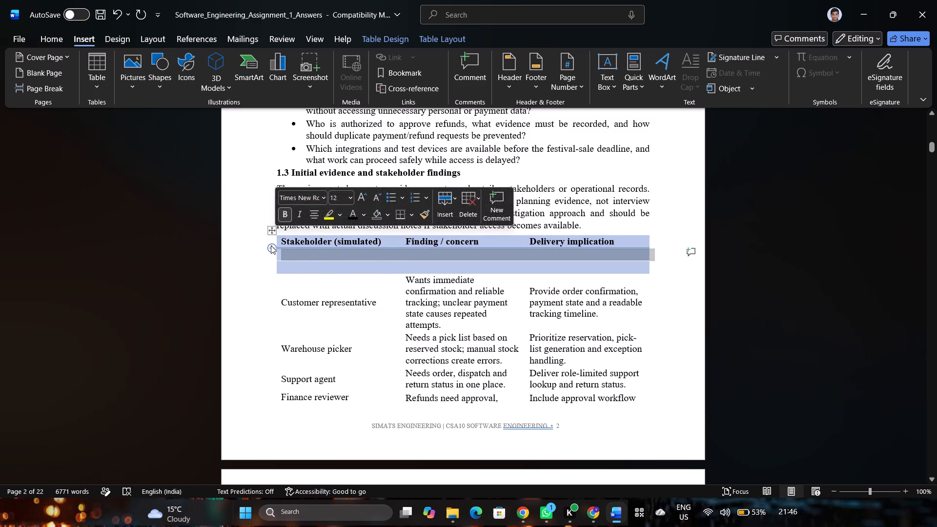
pyautogui.click(271, 245)
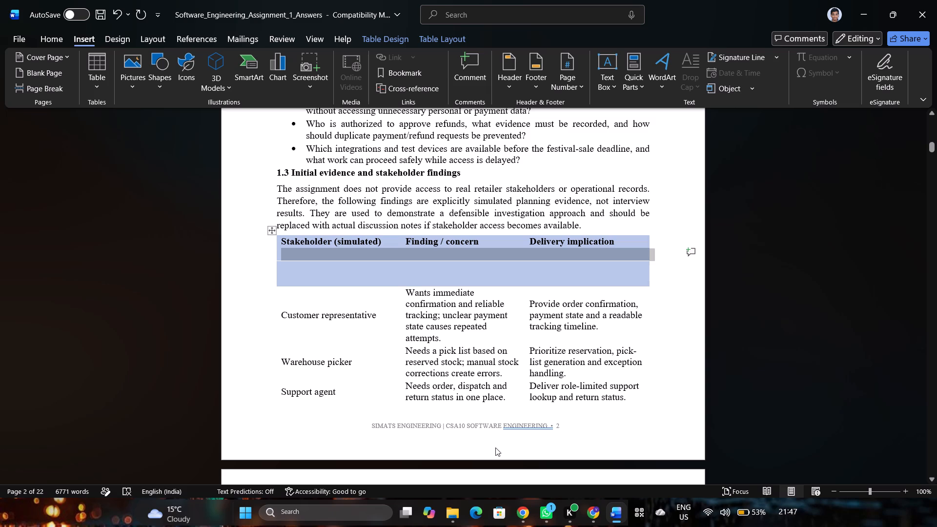
# Delete the whole footer line "SIMATS ENGINEERING | CSA10 SOFTWARE ENGINEERING" together with its page number from the page 2 footer.
pyautogui.click(502, 426)
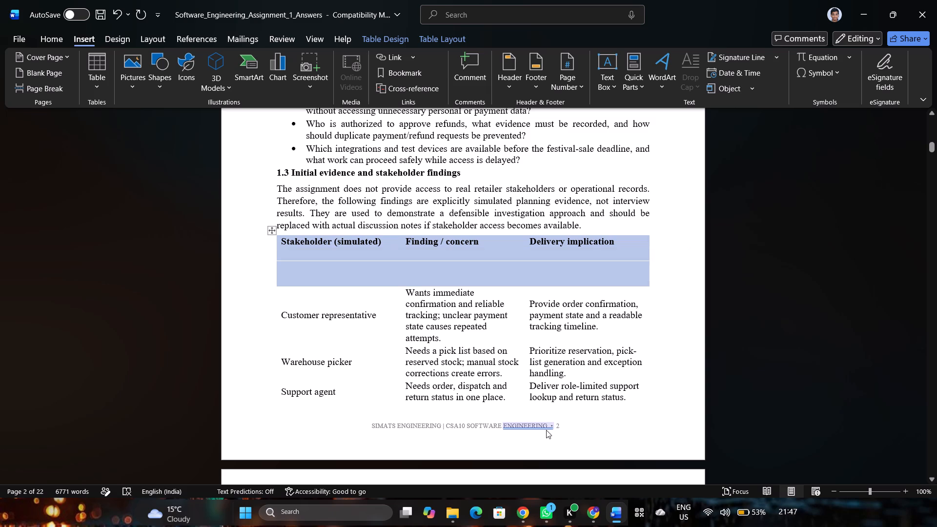
pyautogui.moveTo(558, 425); pyautogui.dragTo(383, 426)
pyautogui.click(383, 426)
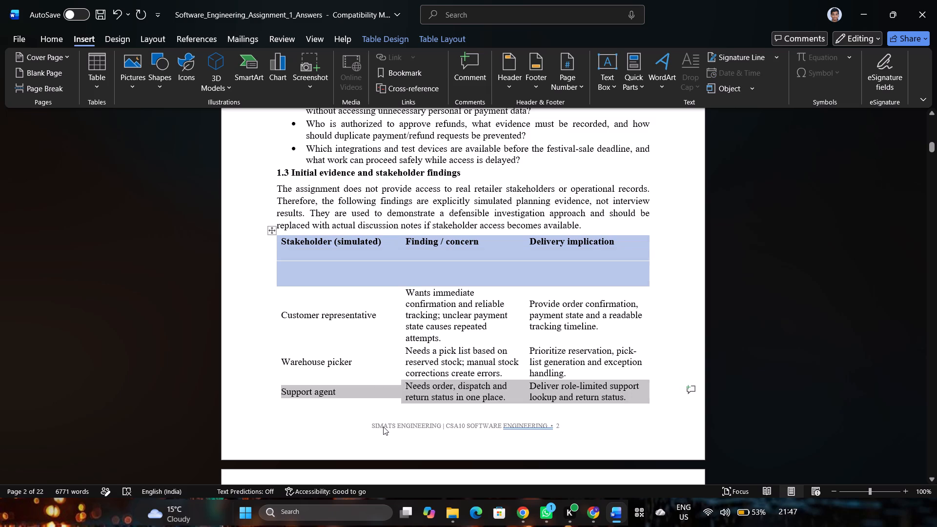
pyautogui.doubleClick(383, 426)
pyautogui.tripleClick(383, 426)
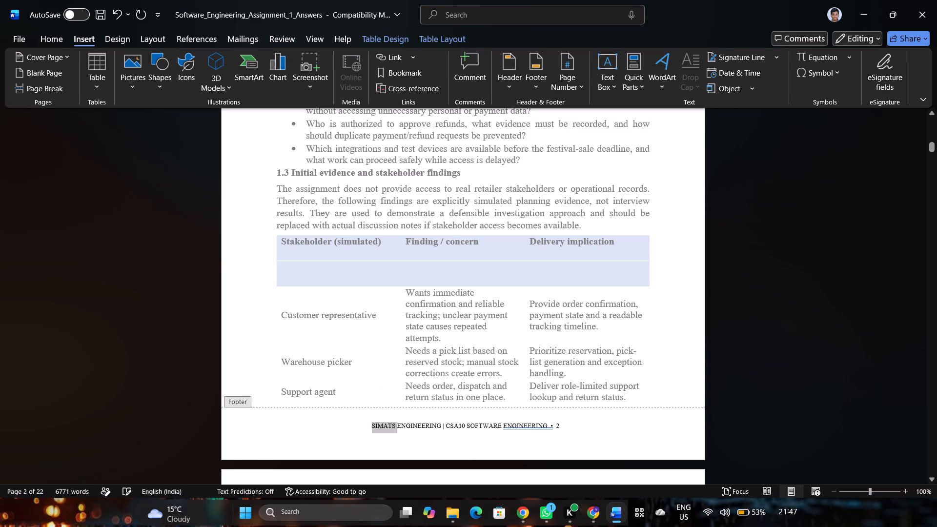
pyautogui.press('BackSpace')
pyautogui.click(487, 433)
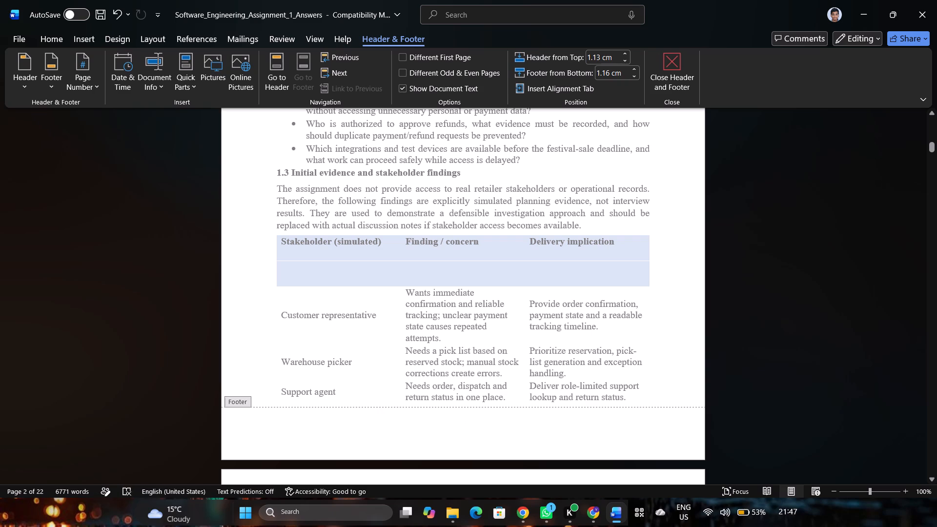
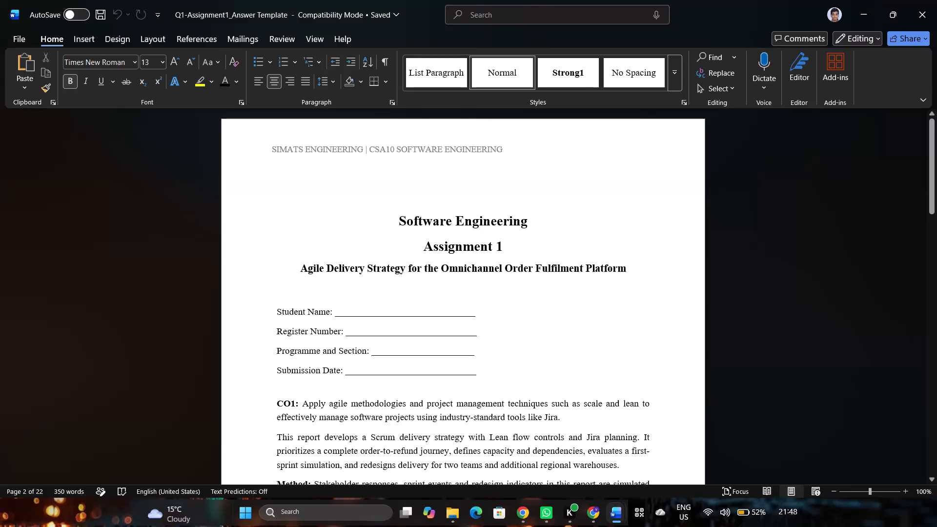
# Select the entire body text of the Q1-Assignment1_Answer Template document and bring up the copy and paste options for it.
pyautogui.hotkey('ctrl', 'a')
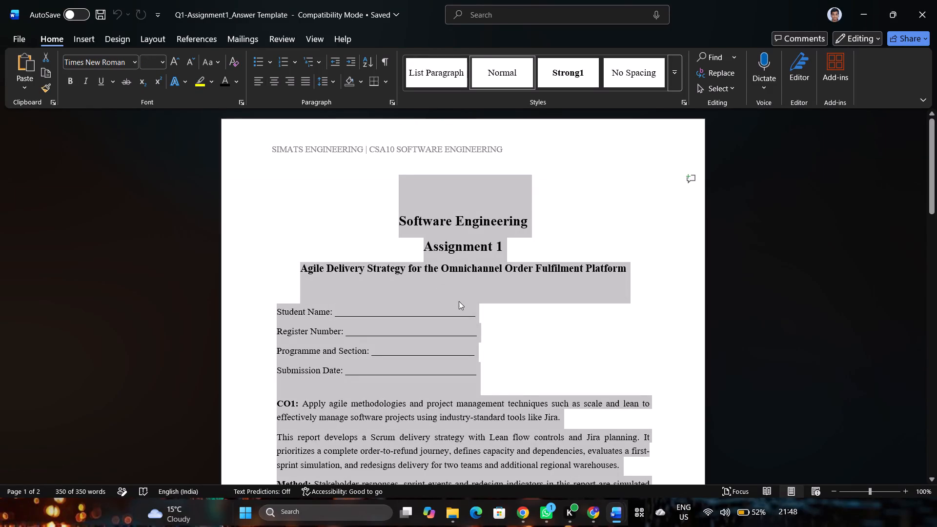
pyautogui.click(459, 301)
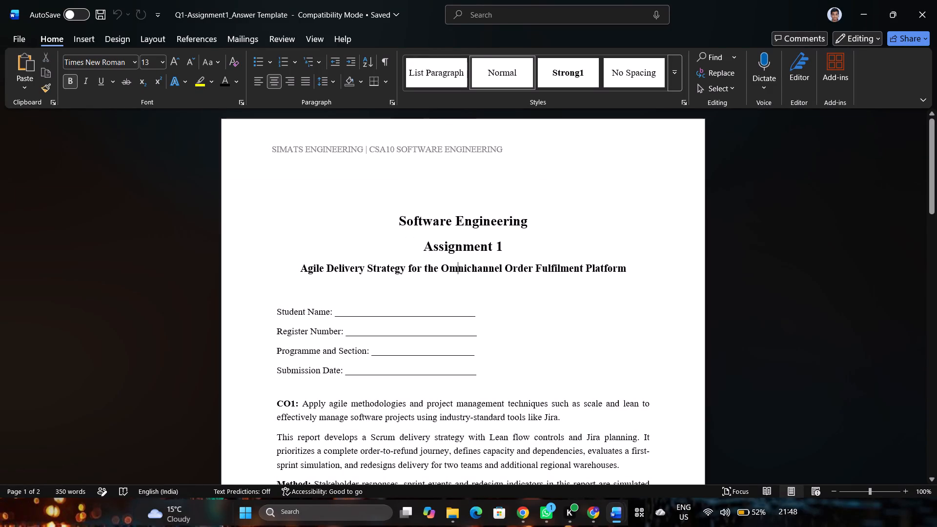
pyautogui.hotkey('ctrl', 'a')
pyautogui.rightClick(459, 301)
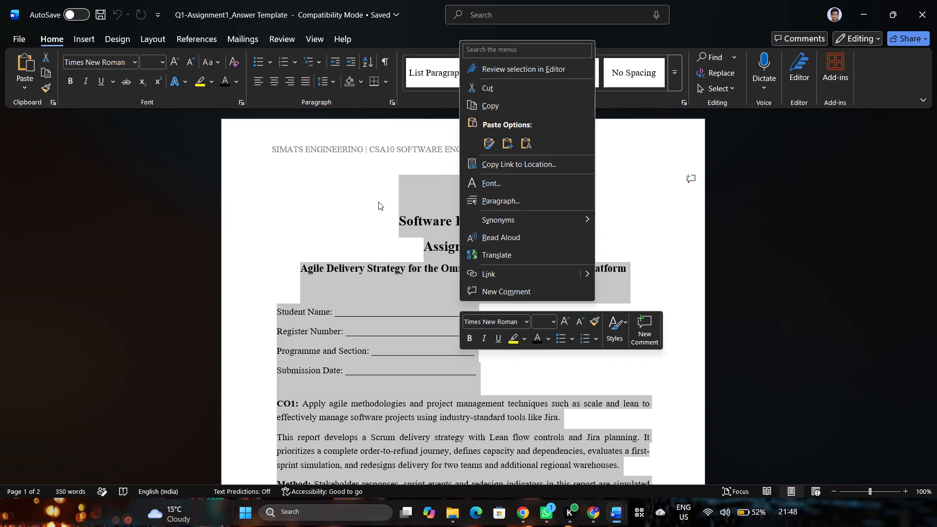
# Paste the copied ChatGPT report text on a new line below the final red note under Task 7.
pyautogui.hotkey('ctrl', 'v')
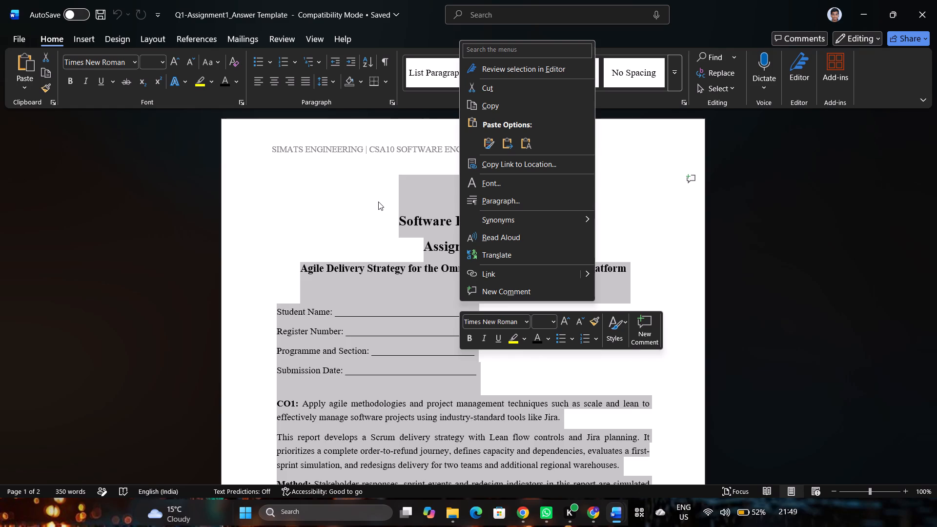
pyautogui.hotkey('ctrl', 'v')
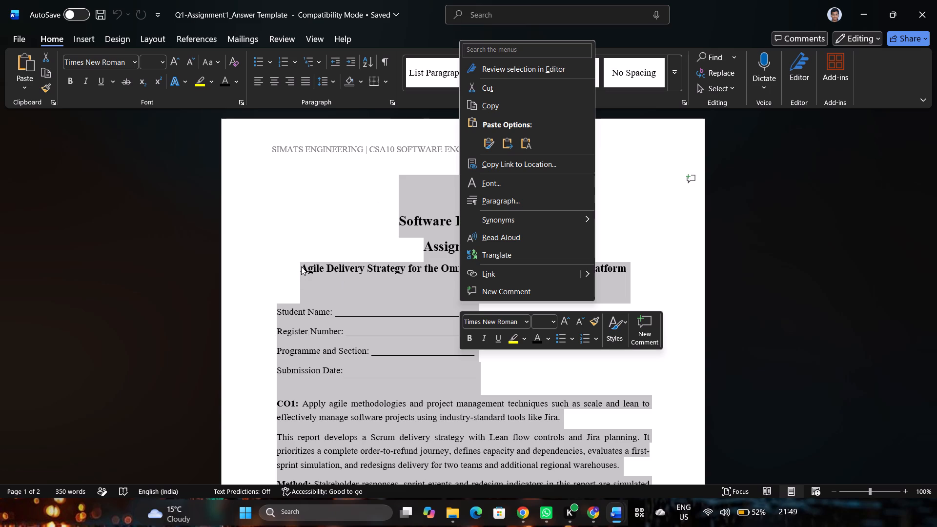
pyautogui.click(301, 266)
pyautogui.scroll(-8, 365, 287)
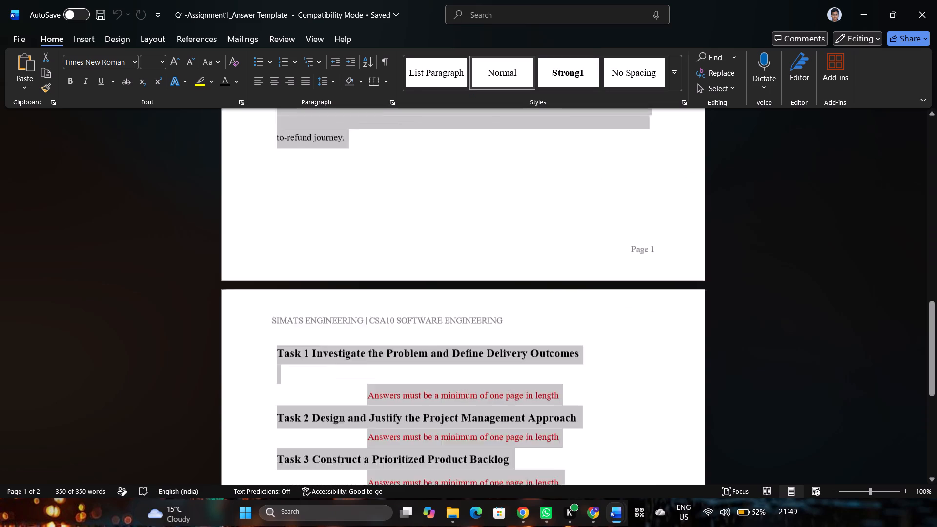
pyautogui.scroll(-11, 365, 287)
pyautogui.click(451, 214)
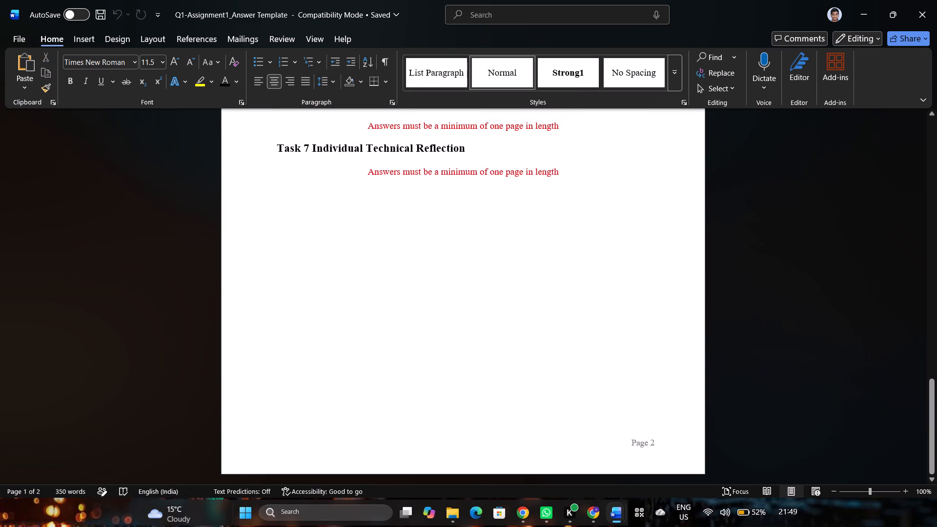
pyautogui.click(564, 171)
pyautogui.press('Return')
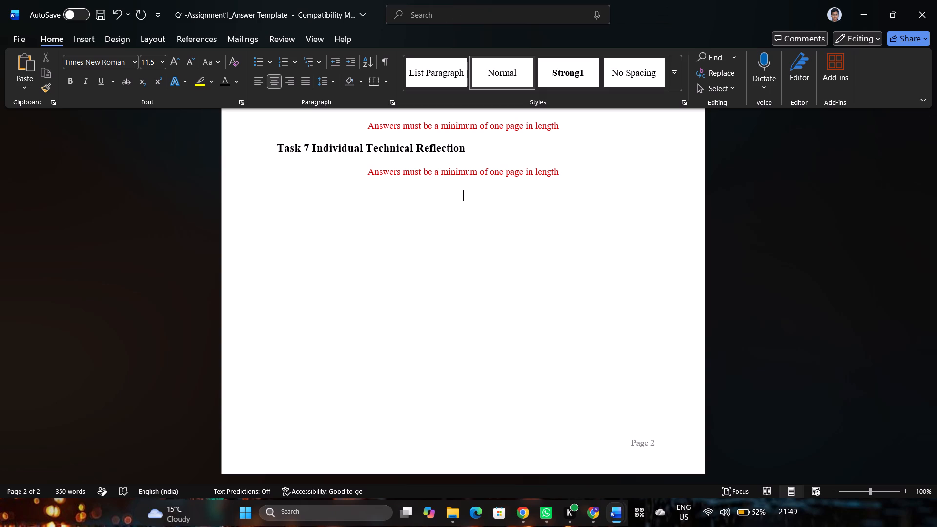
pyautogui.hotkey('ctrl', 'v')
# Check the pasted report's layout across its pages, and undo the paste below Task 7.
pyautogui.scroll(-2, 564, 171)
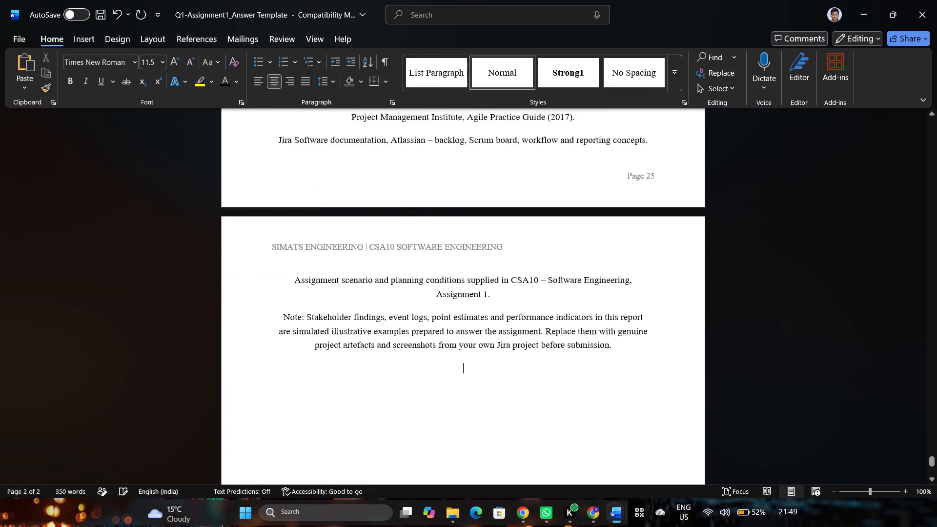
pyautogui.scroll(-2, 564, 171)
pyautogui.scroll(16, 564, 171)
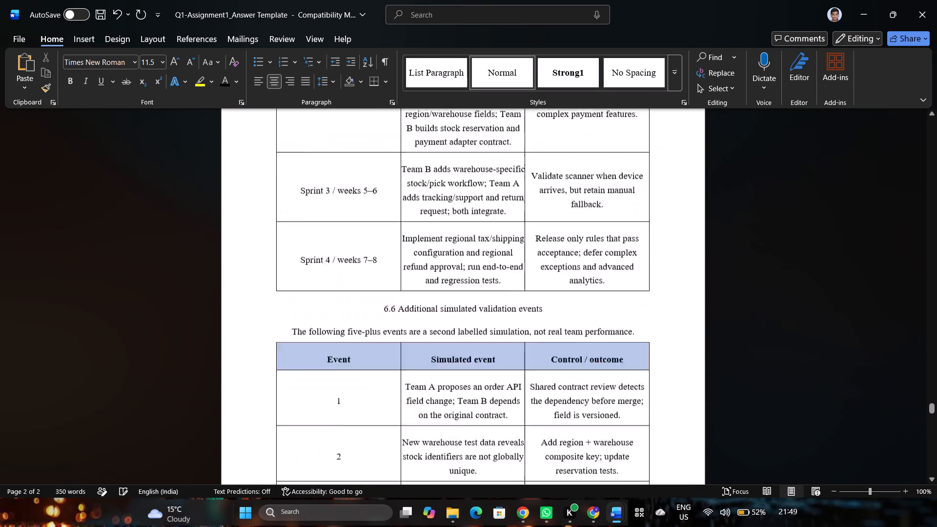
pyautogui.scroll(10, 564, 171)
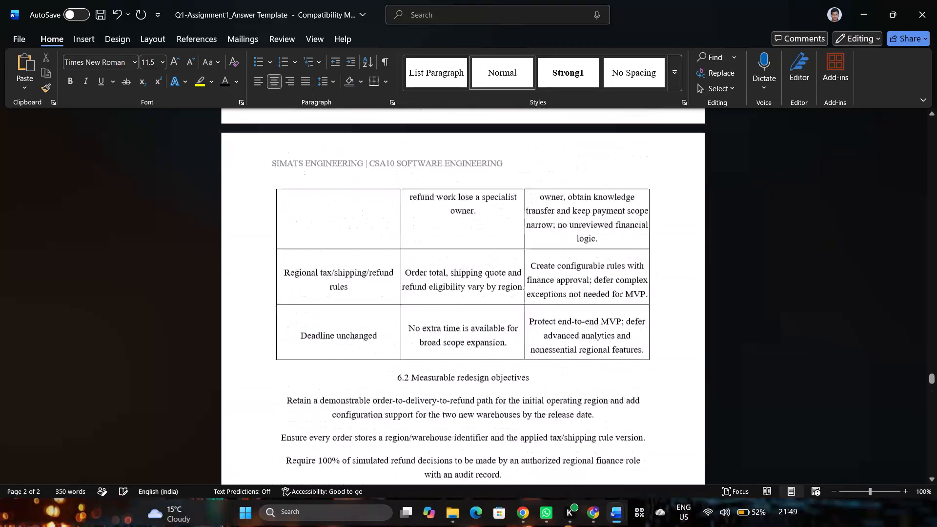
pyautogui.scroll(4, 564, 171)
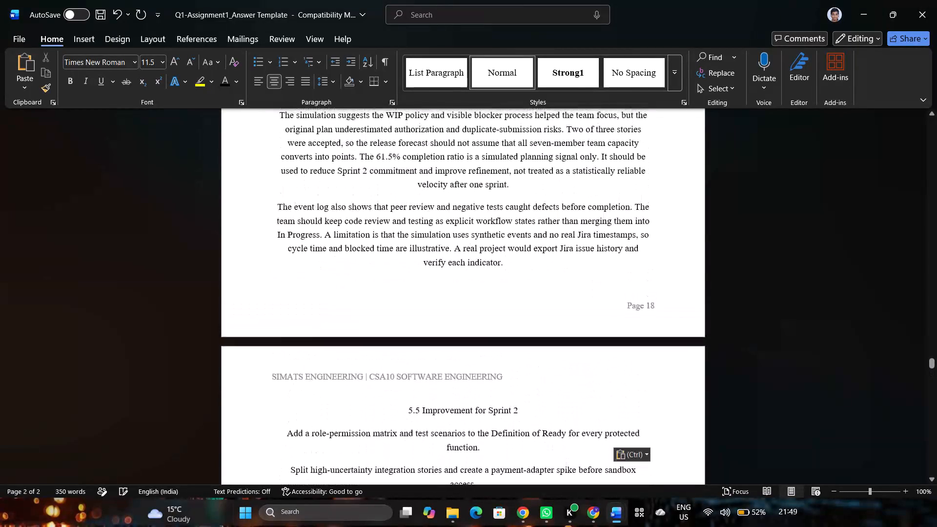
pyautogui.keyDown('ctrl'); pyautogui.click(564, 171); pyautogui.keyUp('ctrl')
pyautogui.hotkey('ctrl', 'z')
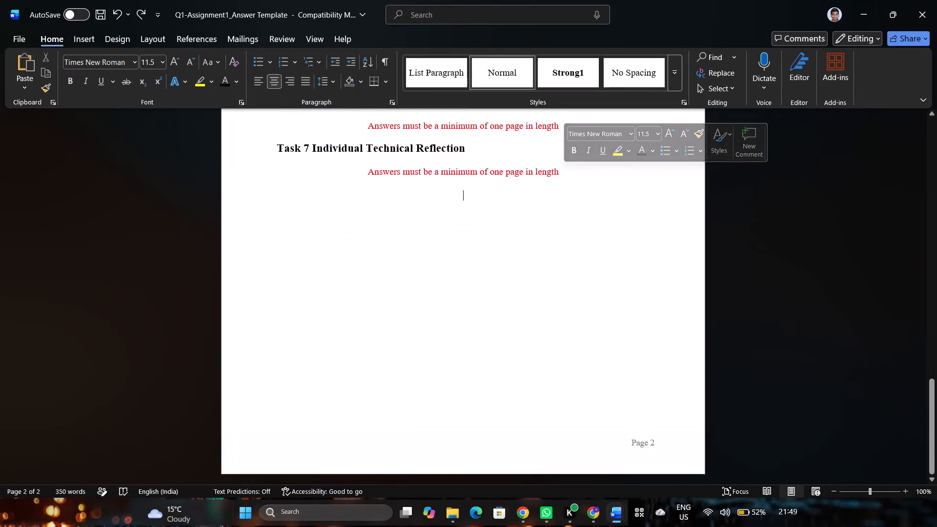
# Fill the rest of page 2 below the Task 7 note with blank lines, removing those that spill over.
pyautogui.press('Return')
pyautogui.press('Return')
pyautogui.press('Return')
pyautogui.press('Return')
pyautogui.press('Return')
pyautogui.press('Return')
pyautogui.press('Return')
pyautogui.press('Return')
pyautogui.press('Return')
pyautogui.press('Return')
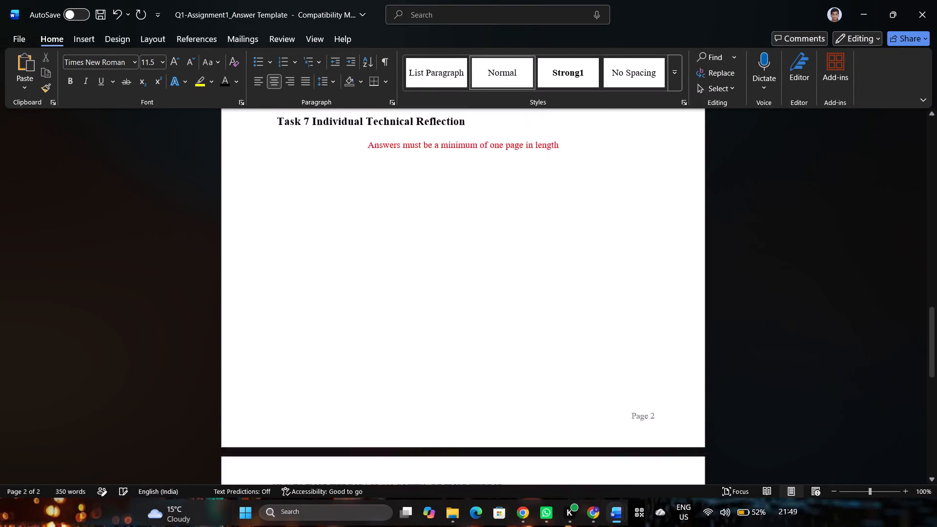
pyautogui.press('BackSpace')
pyautogui.press('BackSpace')
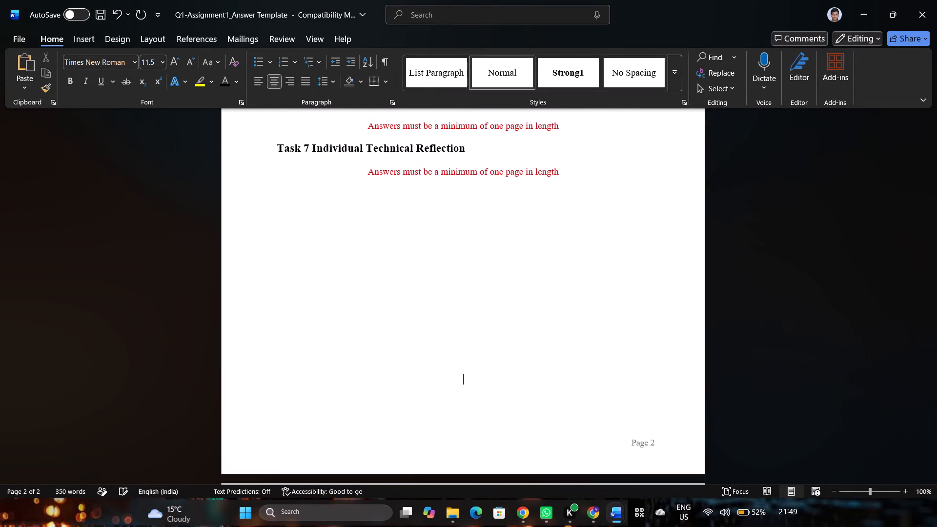
pyautogui.press('BackSpace')
# Add more blank lines at the bottom of page 2 so that the document continues onto a third page.
pyautogui.press('Left')
pyautogui.press('Left')
pyautogui.press('Left')
pyautogui.press('Left')
pyautogui.press('Left')
pyautogui.press('Left')
pyautogui.press('Left')
pyautogui.press('Left')
pyautogui.press('Left')
pyautogui.press('Left')
pyautogui.press('Left')
pyautogui.press('Left')
pyautogui.press('Left')
pyautogui.press('Left')
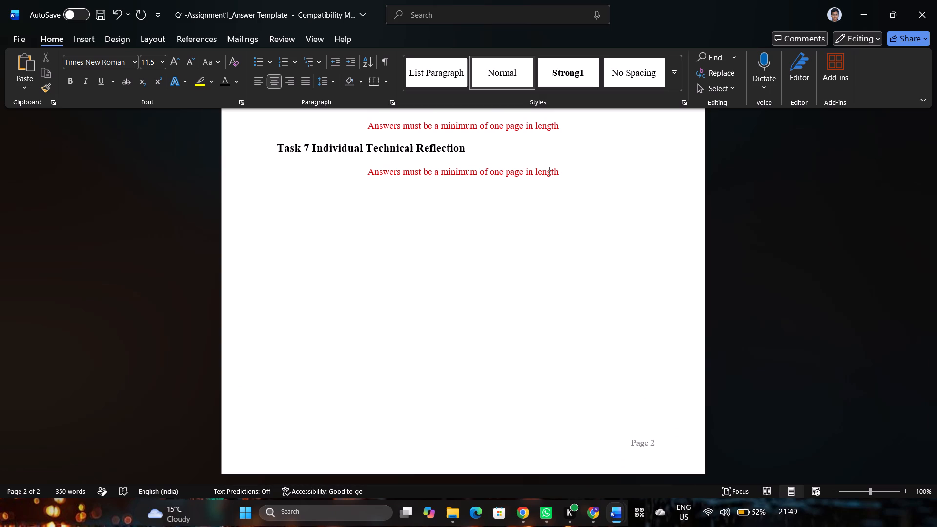
pyautogui.press('Down')
pyautogui.press('Down')
pyautogui.press('Down')
pyautogui.press('Down')
pyautogui.press('Down')
pyautogui.press('Down')
pyautogui.press('Down')
pyautogui.press('Down')
pyautogui.press('Down')
pyautogui.press('Down')
pyautogui.press('Down')
pyautogui.press('Down')
pyautogui.press('Down')
pyautogui.press('Down')
pyautogui.scroll(-4, 534, 183)
pyautogui.press('Return')
pyautogui.press('Return')
pyautogui.press('Return')
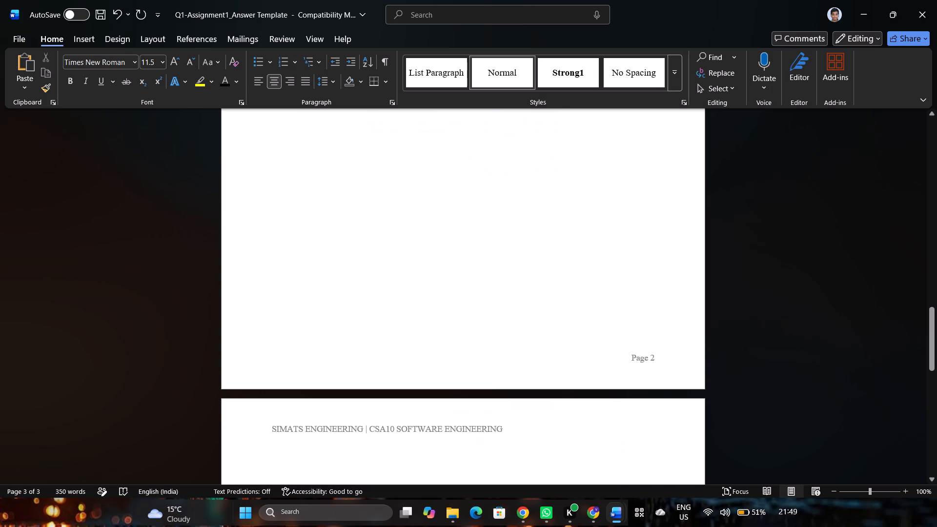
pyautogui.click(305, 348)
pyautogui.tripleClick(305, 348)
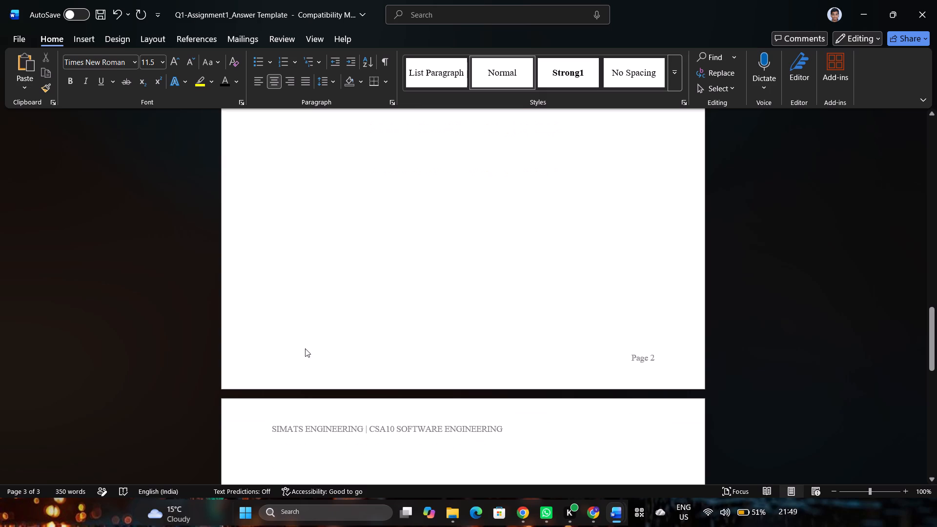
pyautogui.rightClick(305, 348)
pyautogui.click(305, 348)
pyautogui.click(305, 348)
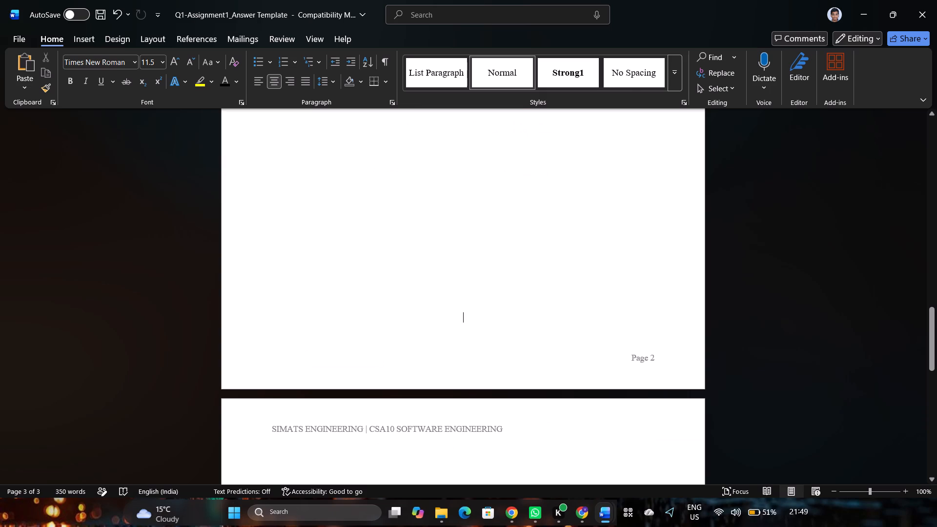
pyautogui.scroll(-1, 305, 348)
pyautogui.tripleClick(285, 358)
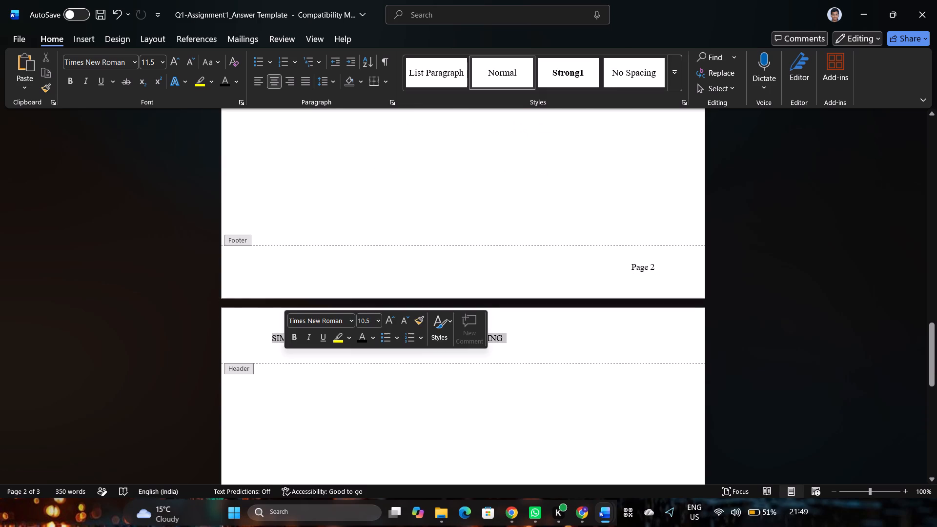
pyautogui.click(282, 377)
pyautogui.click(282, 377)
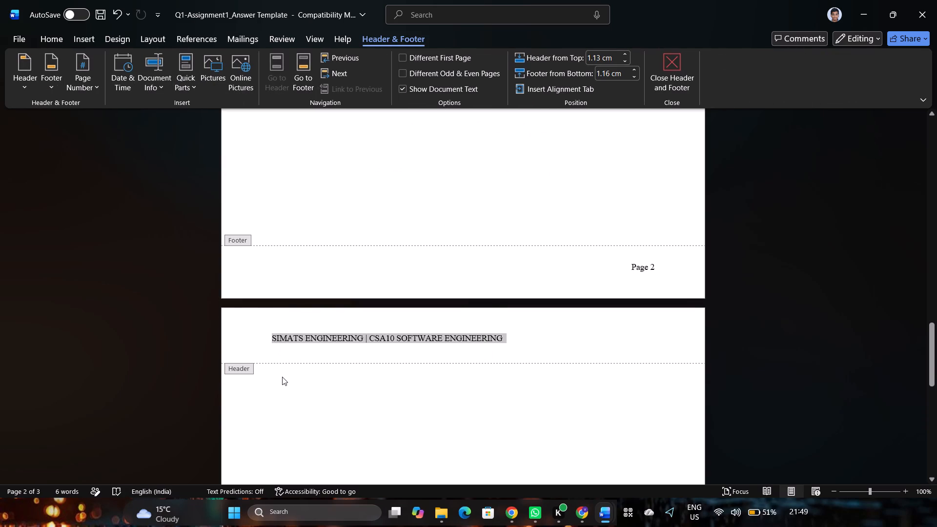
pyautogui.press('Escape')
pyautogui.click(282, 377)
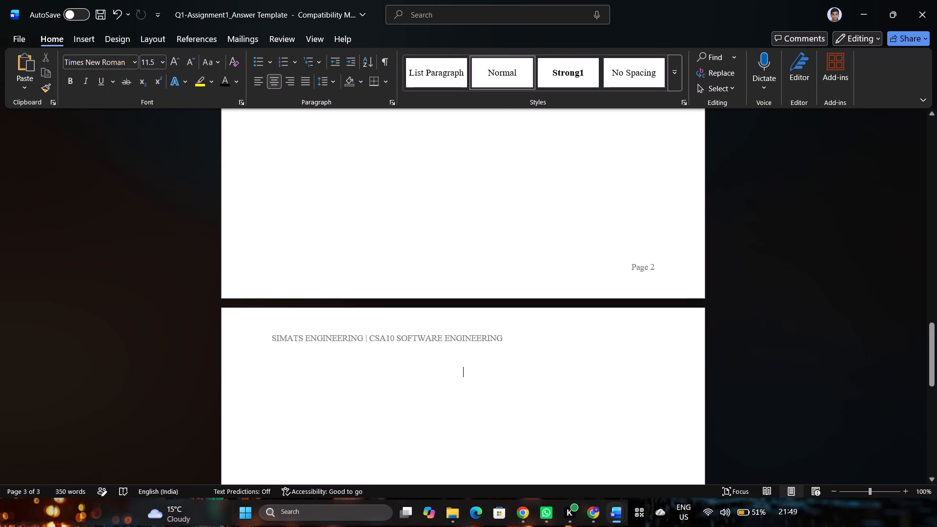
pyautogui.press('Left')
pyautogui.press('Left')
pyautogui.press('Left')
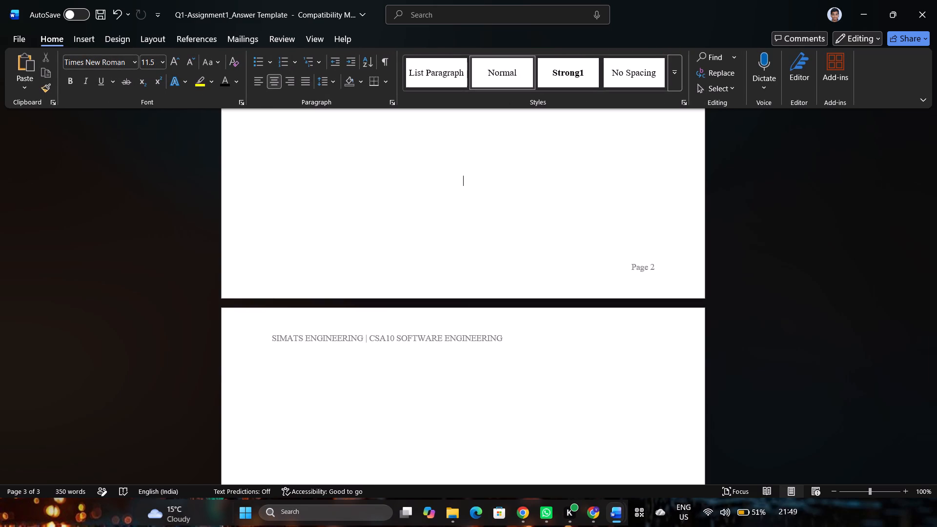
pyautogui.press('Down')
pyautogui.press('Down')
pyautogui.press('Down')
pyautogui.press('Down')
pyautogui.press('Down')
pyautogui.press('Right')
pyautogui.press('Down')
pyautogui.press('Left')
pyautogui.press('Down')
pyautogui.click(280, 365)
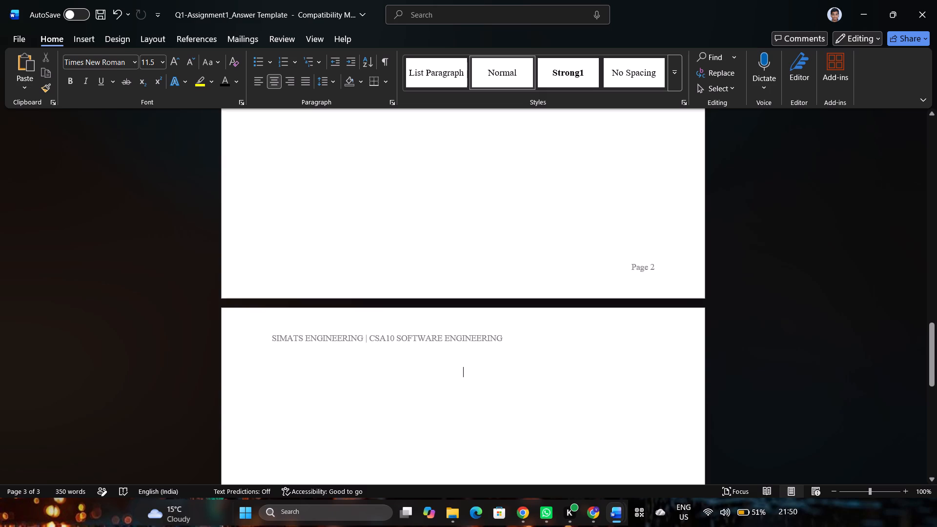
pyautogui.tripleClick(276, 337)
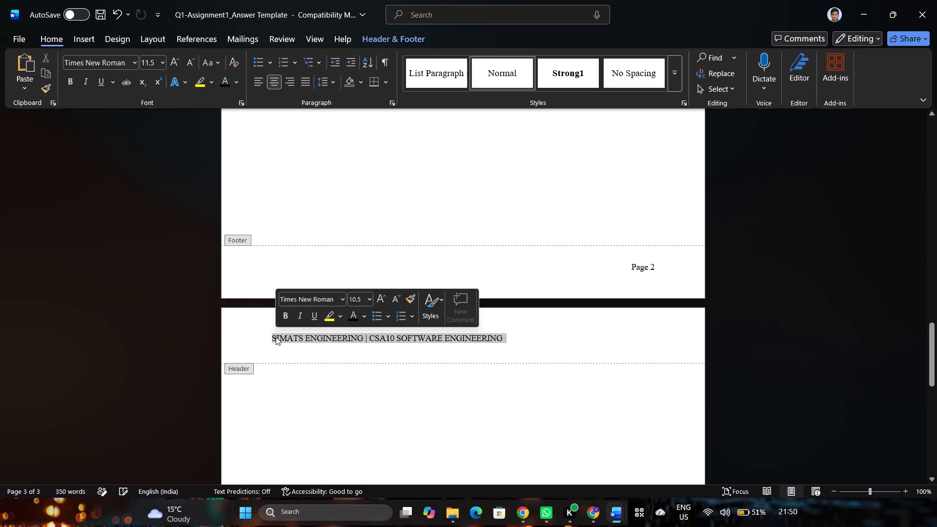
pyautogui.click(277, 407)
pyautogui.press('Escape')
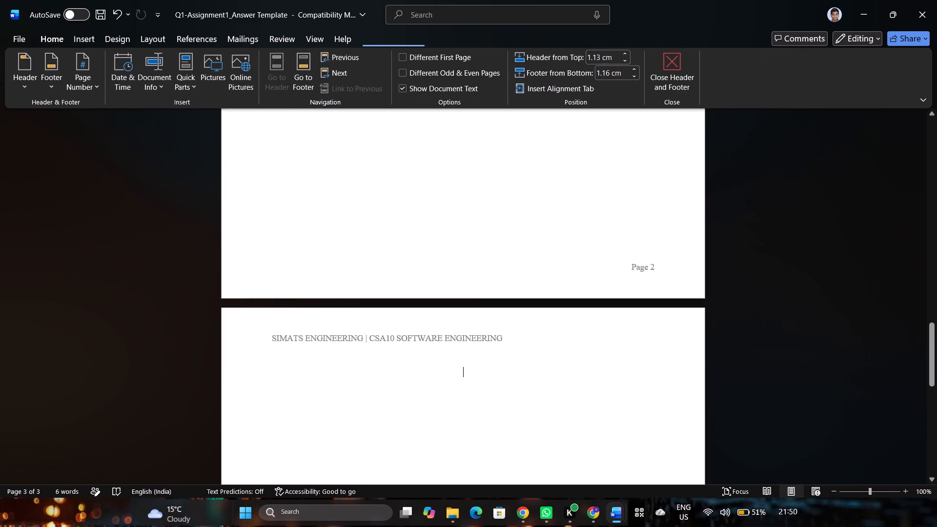
# Add blank lines after the page 1 paragraph ending "to-refund journey" and paste the copied ChatGPT report text there, ahead of Task 1.
pyautogui.scroll(4, 277, 407)
pyautogui.scroll(-2, 277, 407)
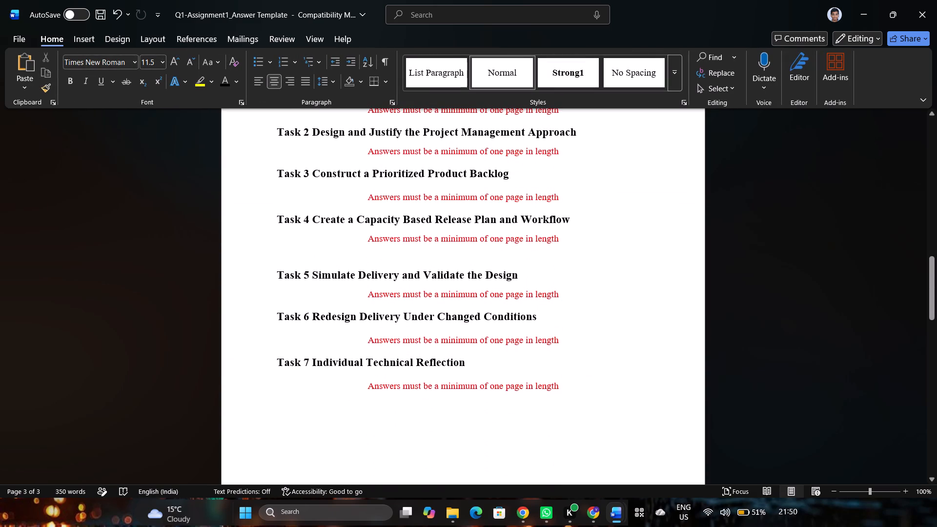
pyautogui.click(484, 364)
pyautogui.scroll(4, 484, 364)
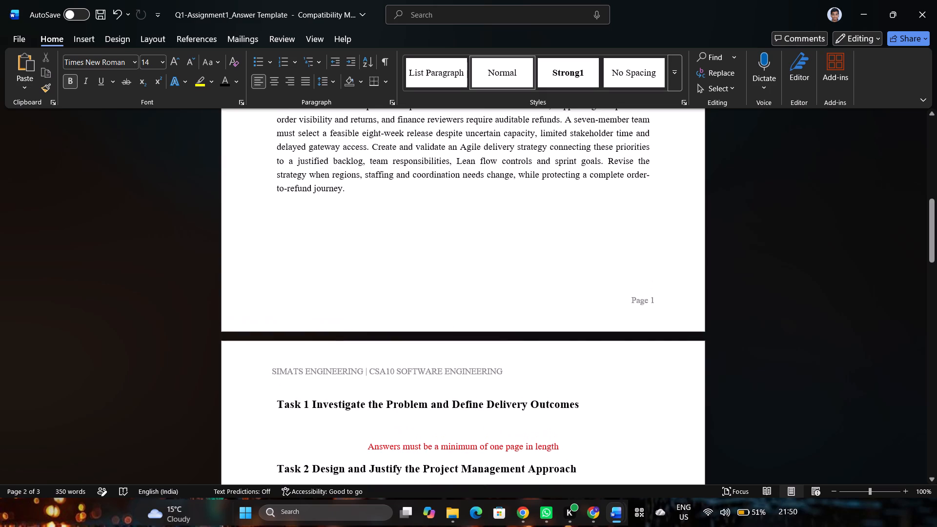
pyautogui.click(427, 287)
pyautogui.press('Return')
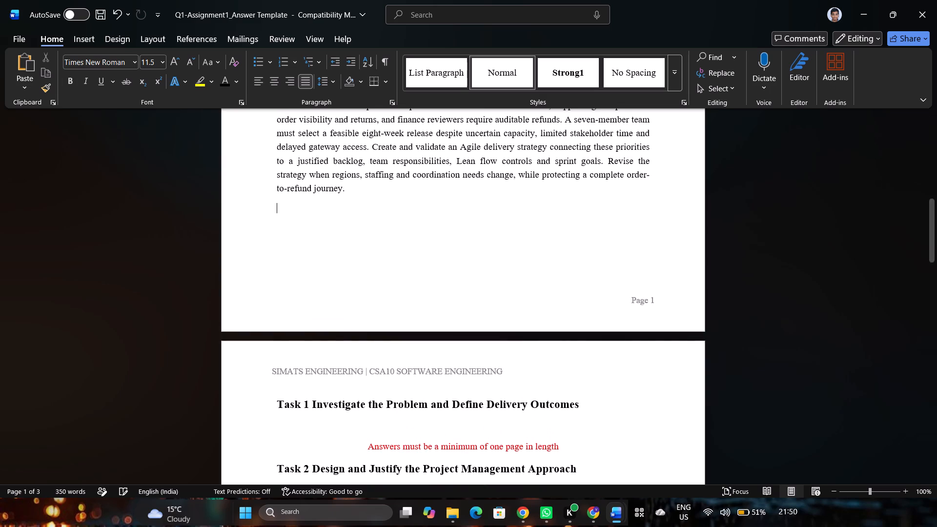
pyautogui.press('Return')
pyautogui.press('Return')
pyautogui.press('Return')
pyautogui.press('Return')
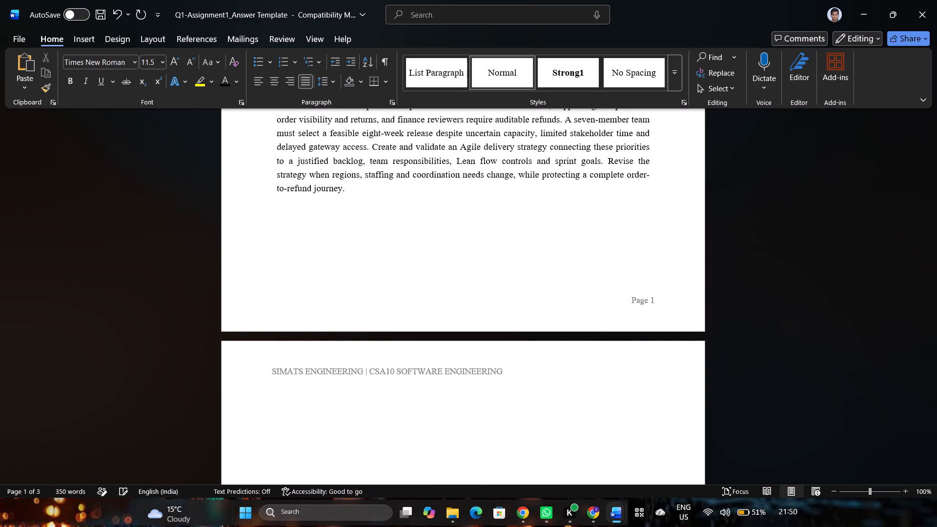
pyautogui.hotkey('ctrl', 'v')
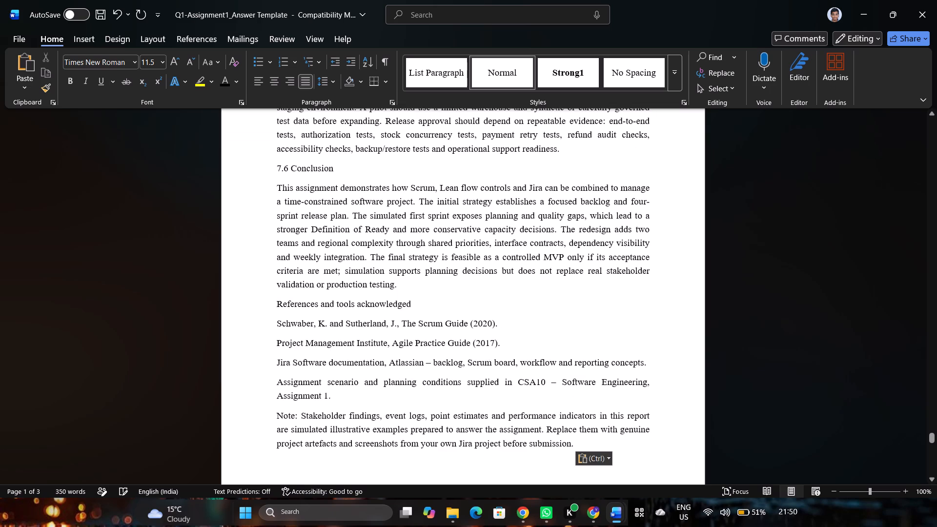
pyautogui.scroll(-7, 374, 358)
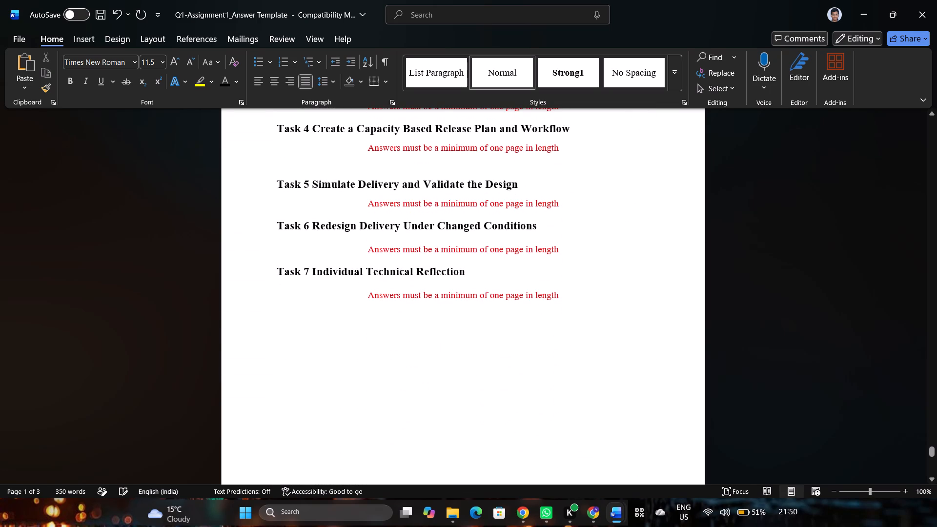
# Delete the template's leftover Task 1 to Task 7 headings and red minimum-length notes after the end of the pasted report.
pyautogui.moveTo(568, 299); pyautogui.dragTo(330, 173)
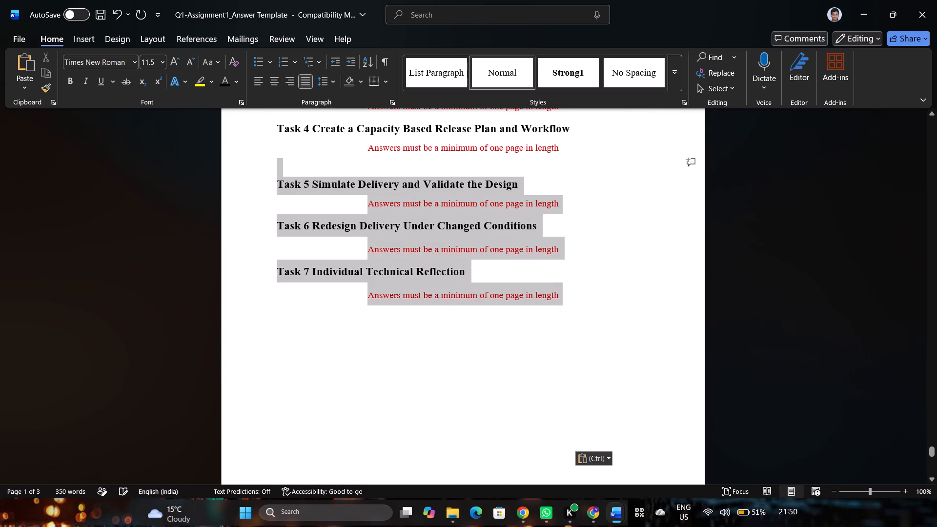
pyautogui.moveTo(330, 173); pyautogui.dragTo(270, 109)
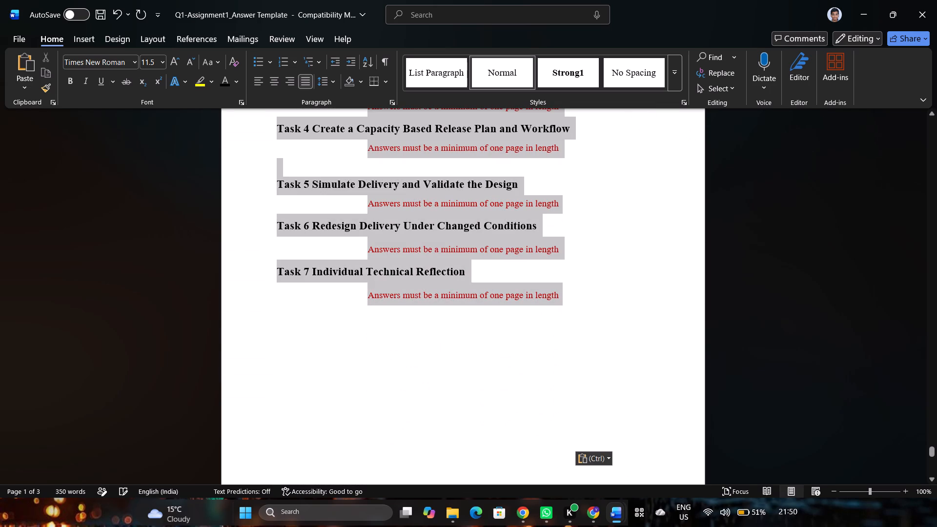
pyautogui.moveTo(270, 109); pyautogui.dragTo(267, 306)
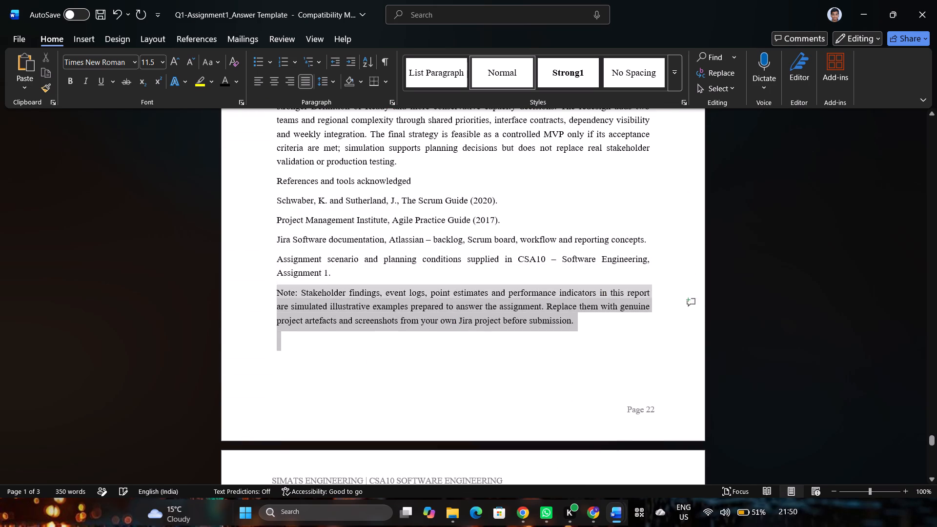
pyautogui.moveTo(267, 306); pyautogui.dragTo(261, 301)
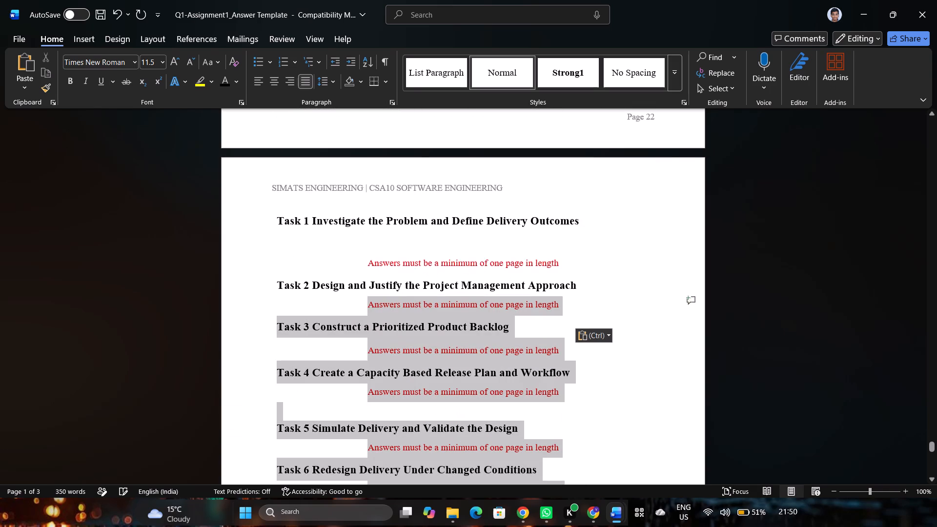
pyautogui.moveTo(261, 301); pyautogui.dragTo(256, 206)
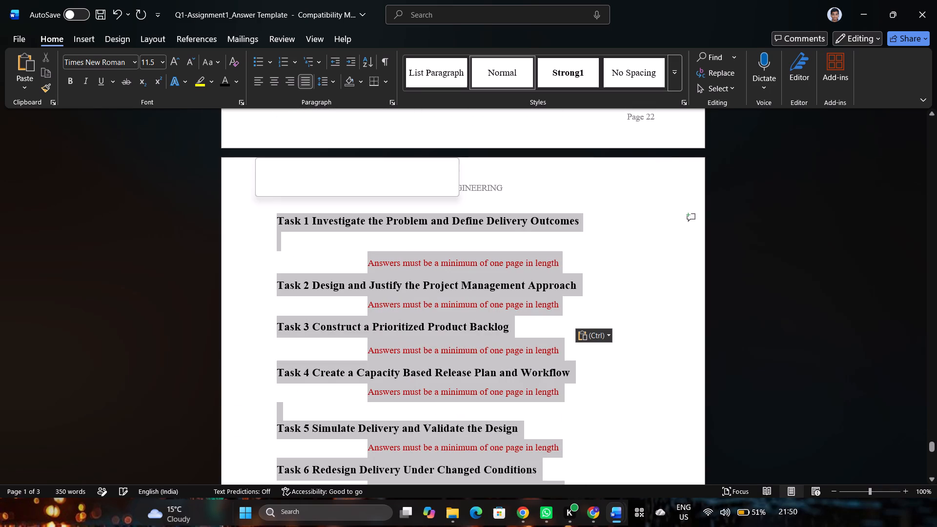
pyautogui.press('BackSpace')
# Make the "References and tools acknowledged" heading bold and set its font size to 12.
pyautogui.scroll(2, 256, 206)
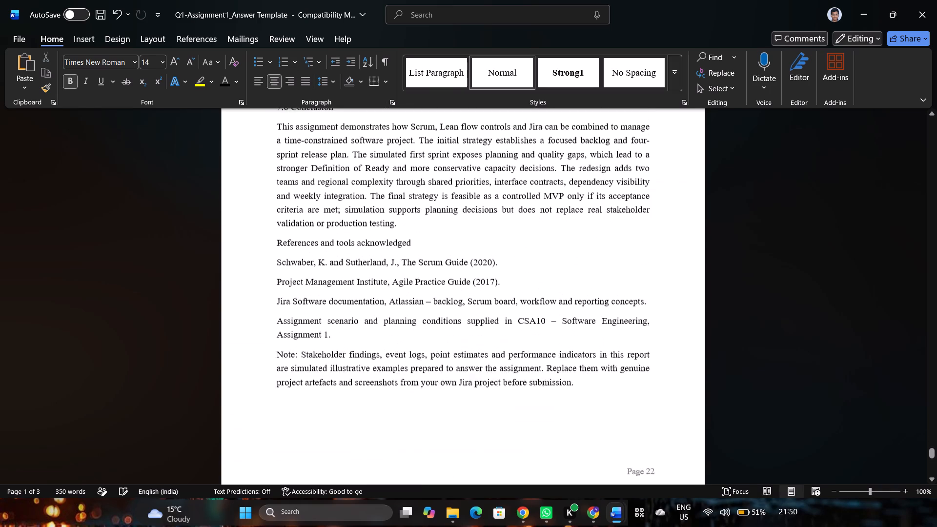
pyautogui.scroll(1, 256, 206)
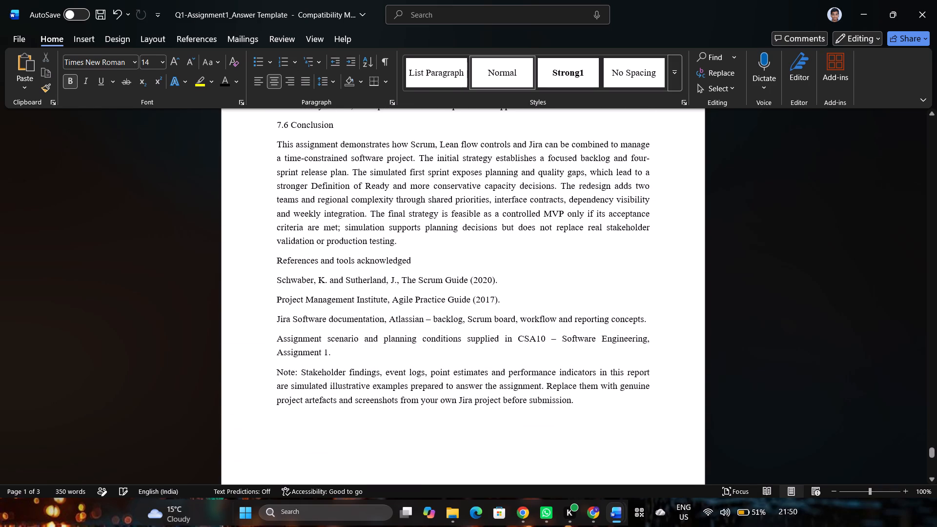
pyautogui.scroll(1, 365, 395)
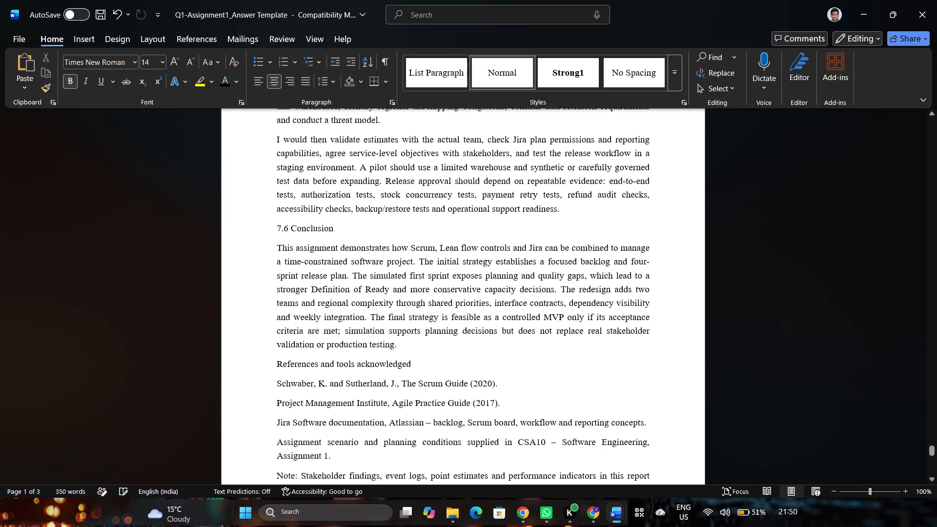
pyautogui.scroll(-1, 365, 395)
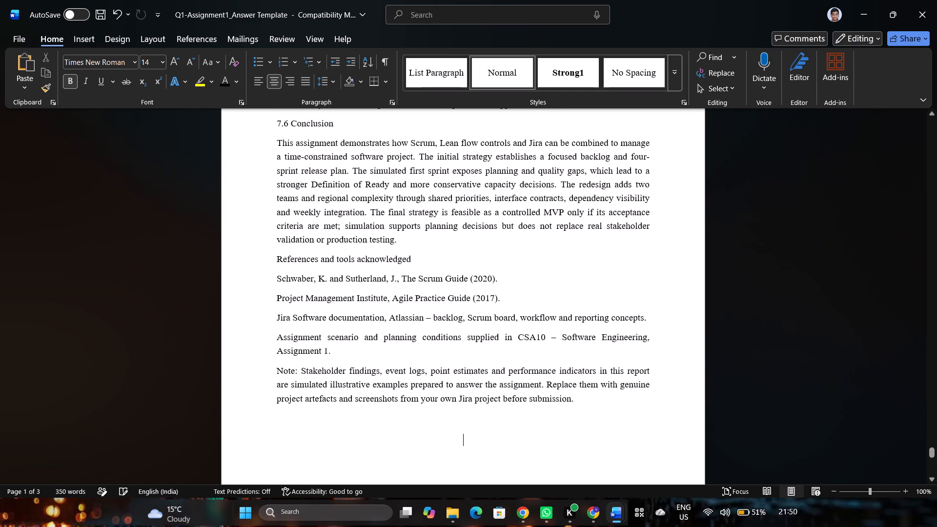
pyautogui.moveTo(277, 257); pyautogui.dragTo(418, 262)
pyautogui.moveTo(418, 262); pyautogui.dragTo(416, 263)
pyautogui.click(424, 247)
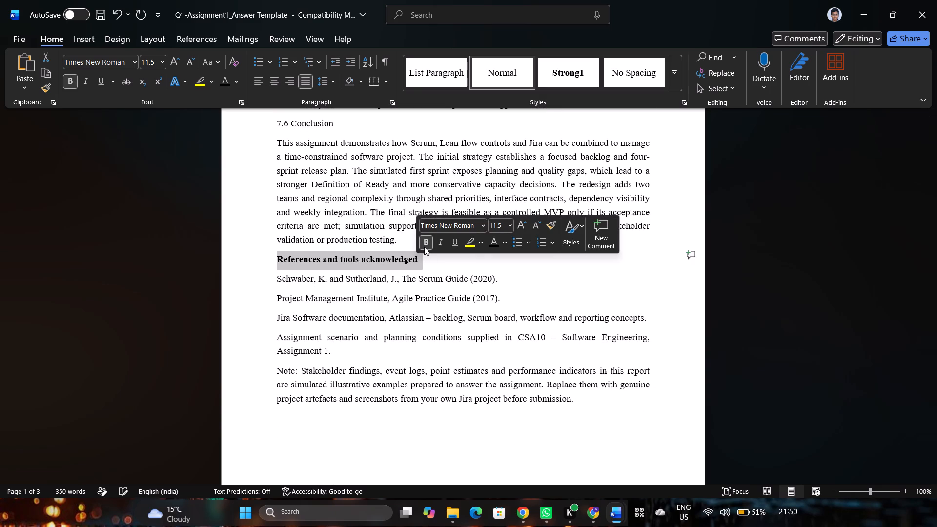
pyautogui.click(492, 226)
pyautogui.write('12')
pyautogui.press('Return')
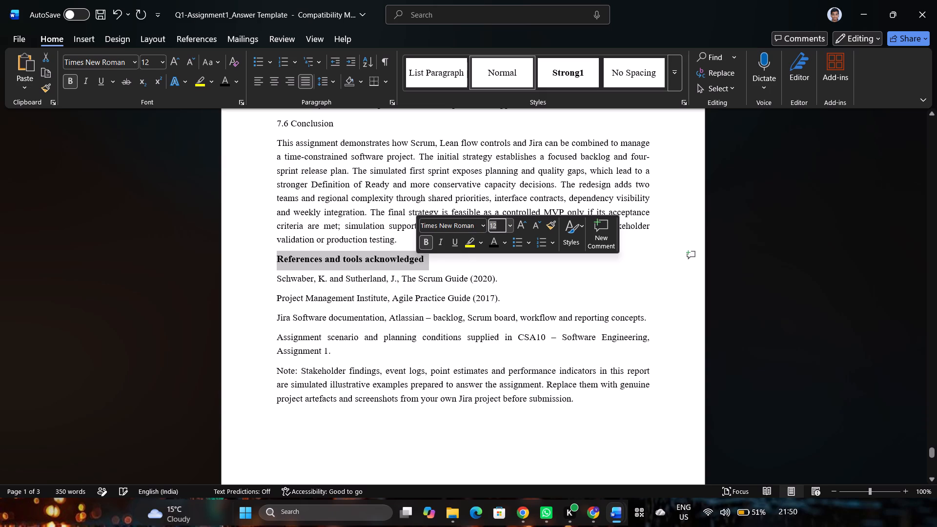
# Turn the reference lines and the closing Note paragraph under "References and tools acknowledged" into a bulleted list.
pyautogui.moveTo(277, 279); pyautogui.dragTo(556, 391)
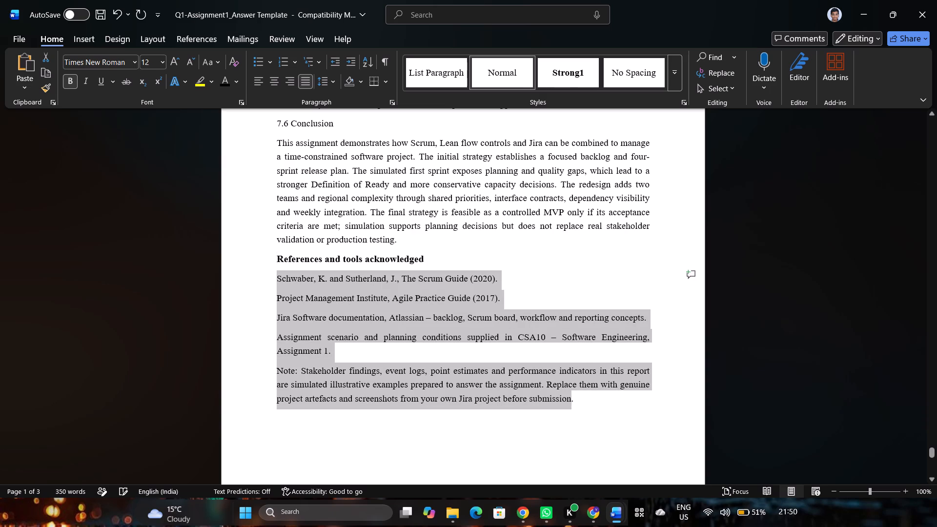
pyautogui.moveTo(556, 391); pyautogui.dragTo(572, 398)
pyautogui.moveTo(572, 398); pyautogui.dragTo(574, 400)
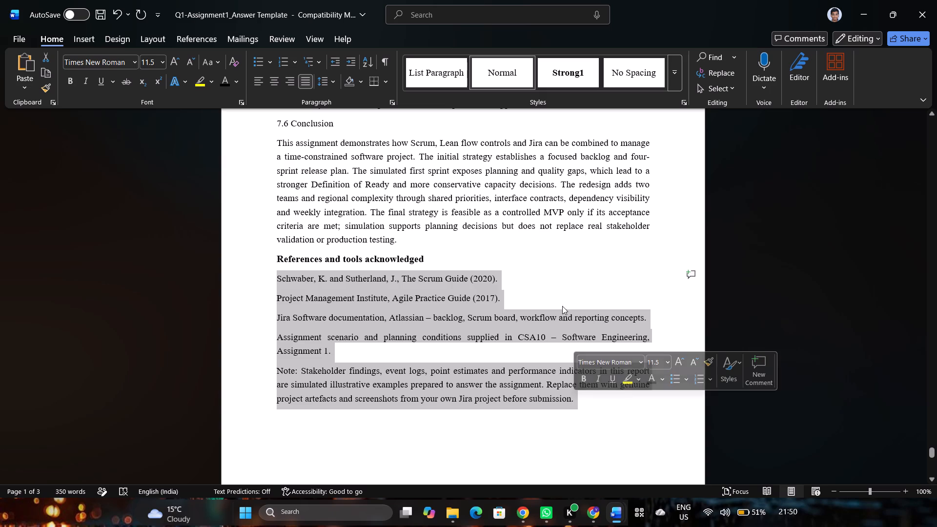
pyautogui.click(257, 59)
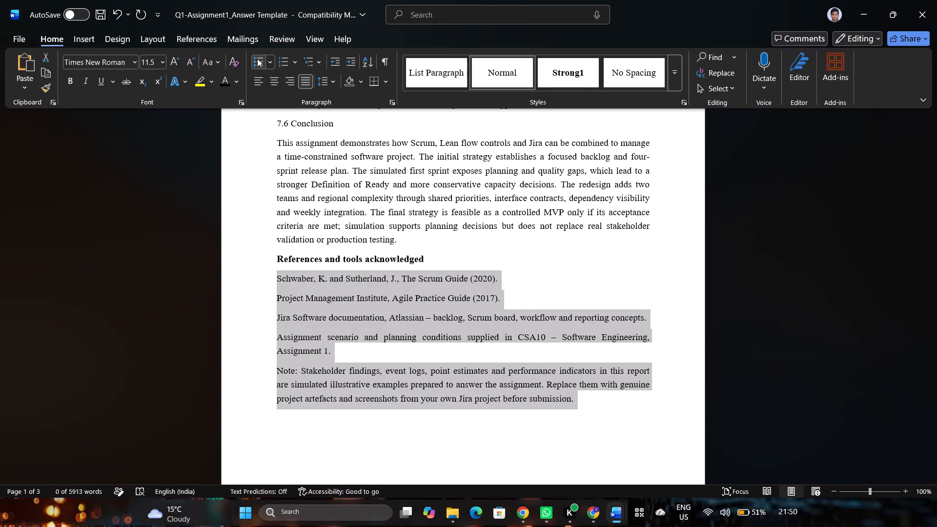
pyautogui.click(261, 371)
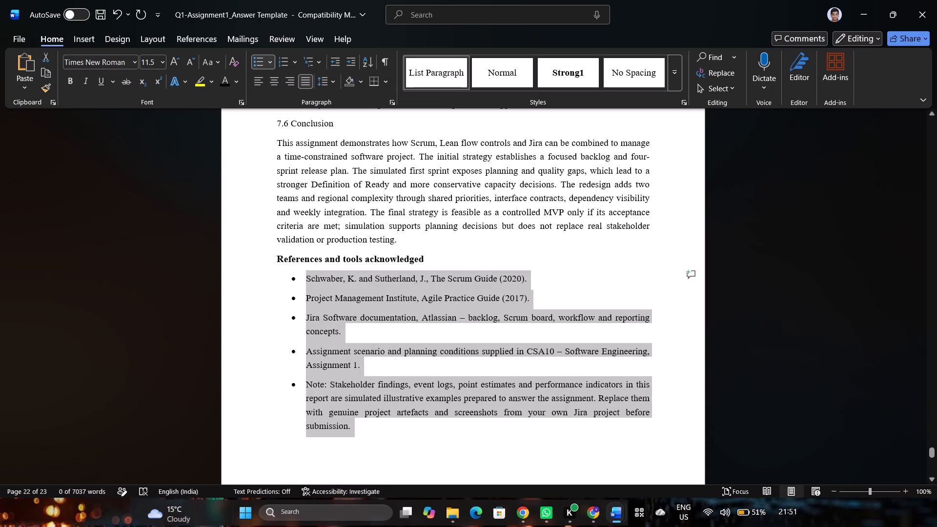
# Delete the bullet beginning "Assignment scenario and planning conditions supplied in CSA10" from the references list.
pyautogui.click(366, 371)
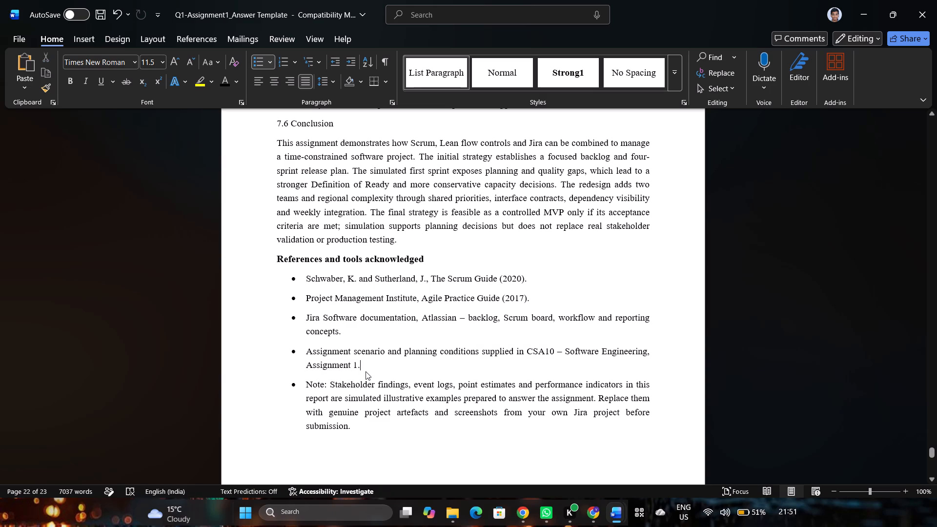
pyautogui.moveTo(366, 371); pyautogui.dragTo(303, 347)
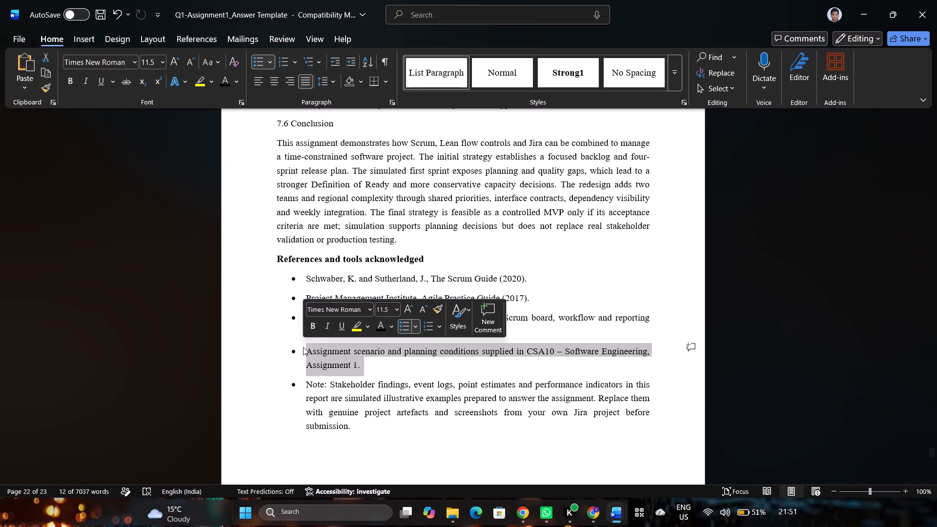
pyautogui.press('BackSpace')
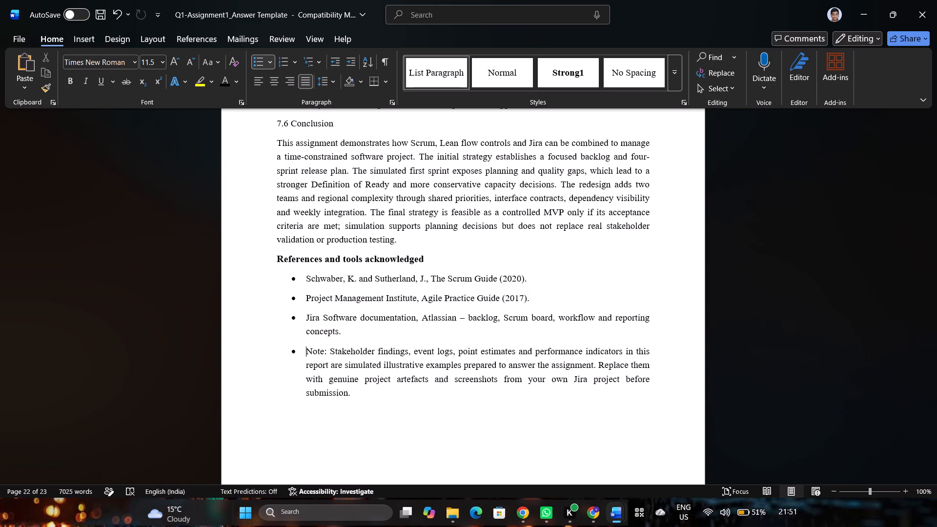
# Make the word "Note:" bold at the start of the last bullet in the references list.
pyautogui.moveTo(303, 347); pyautogui.dragTo(326, 353)
pyautogui.click(335, 330)
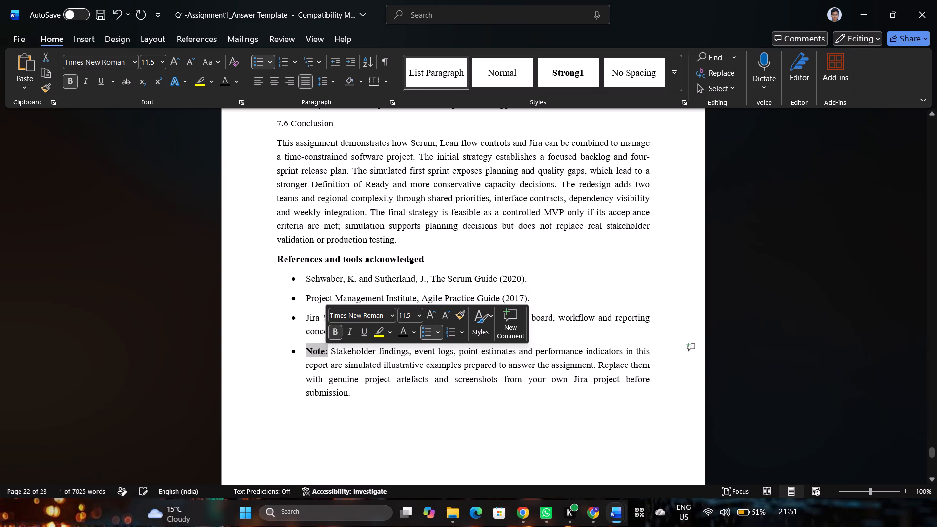
pyautogui.click(367, 415)
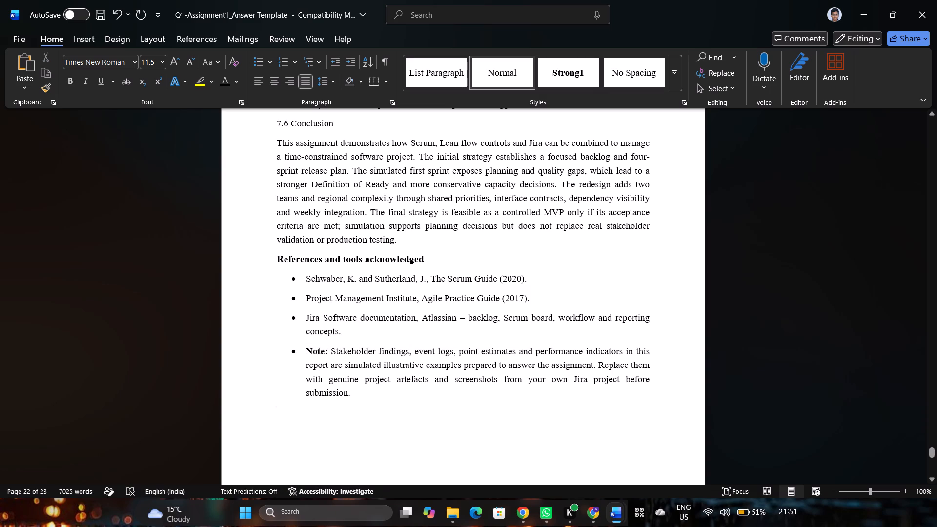
# Make the "7.6 Conclusion" heading bold and set its font size to 12.
pyautogui.scroll(2, 367, 415)
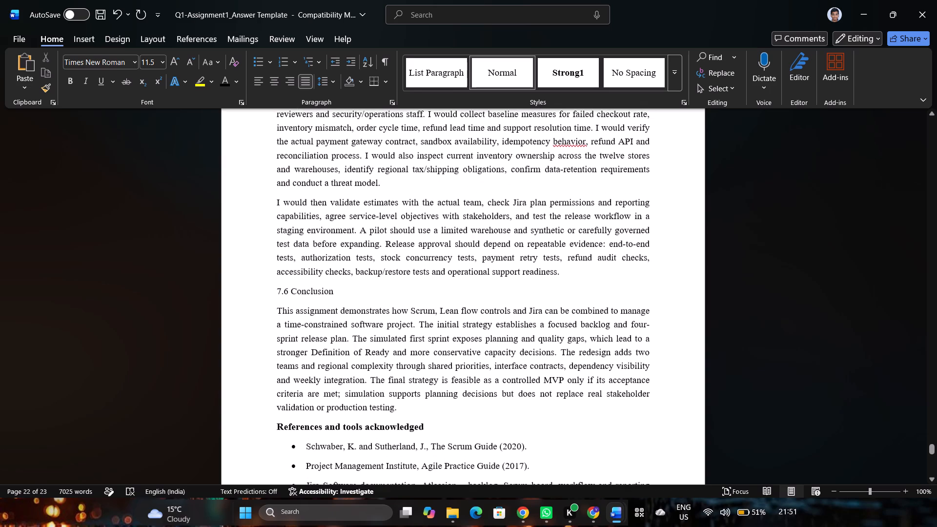
pyautogui.moveTo(339, 290); pyautogui.dragTo(272, 285)
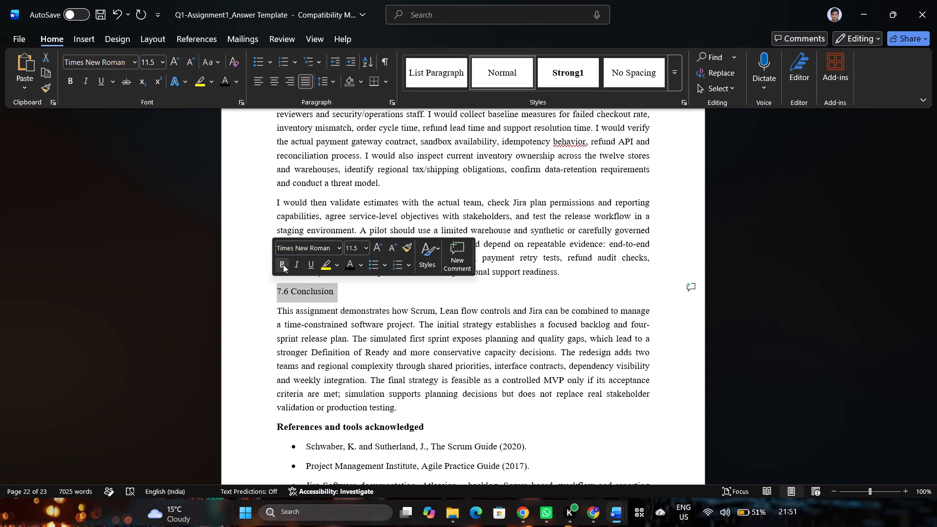
pyautogui.click(283, 264)
pyautogui.click(355, 247)
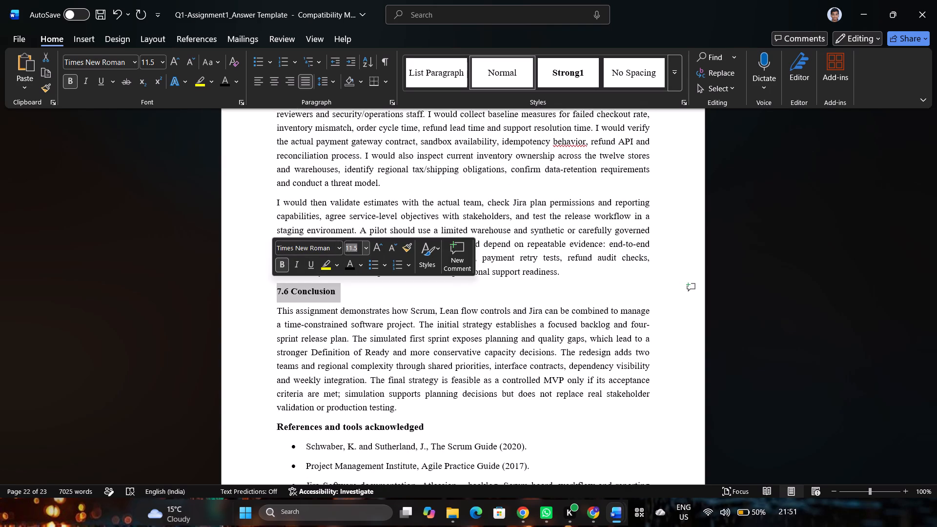
pyautogui.write('12')
pyautogui.press('Return')
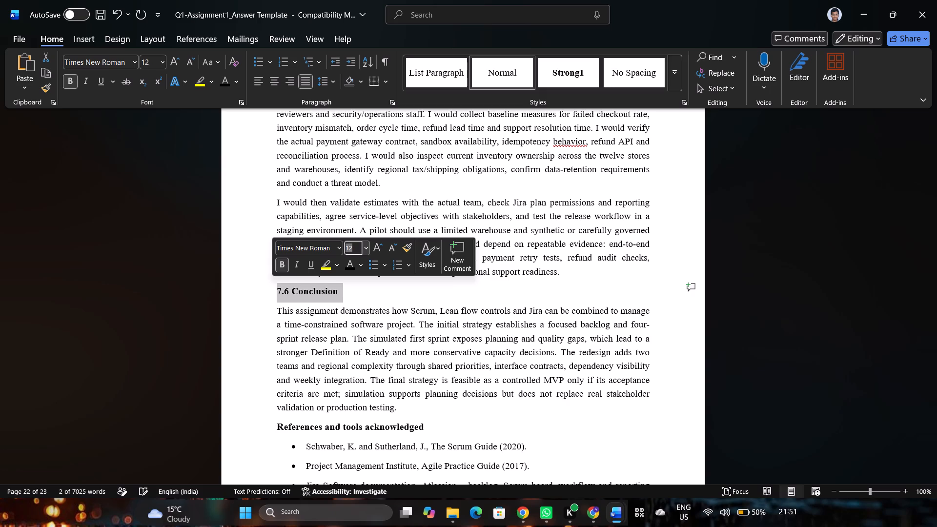
# Make the heading "7.5 What I would investigate before a real project" bold and set its font size to 12.
pyautogui.scroll(2, 473, 369)
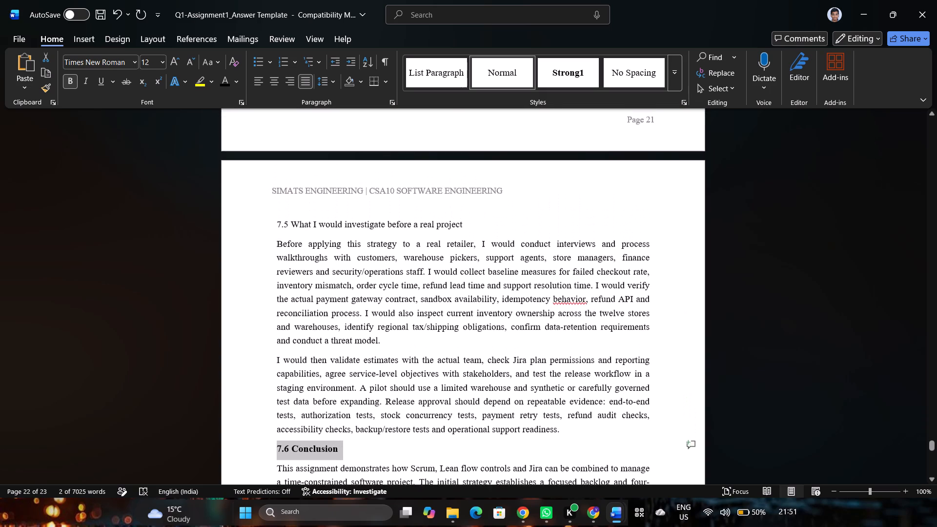
pyautogui.scroll(1, 473, 369)
pyautogui.moveTo(463, 240); pyautogui.dragTo(286, 208)
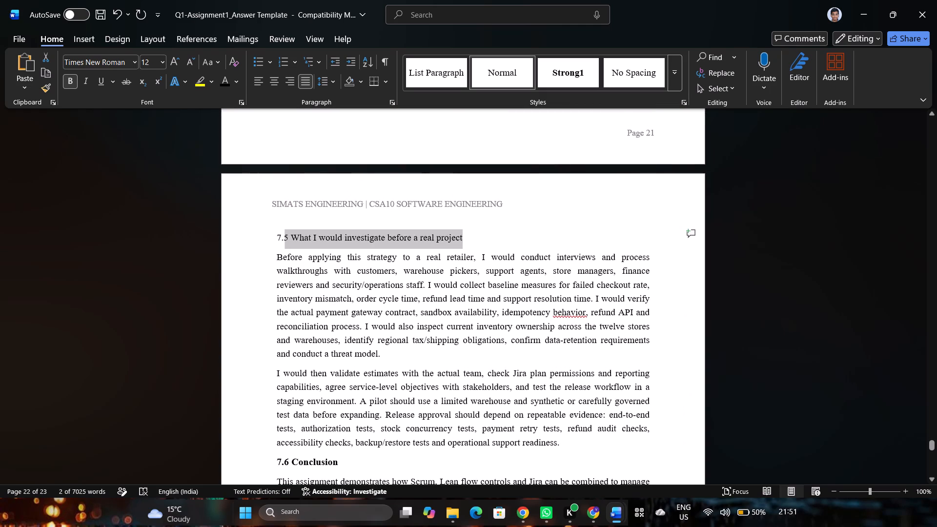
pyautogui.moveTo(286, 208); pyautogui.dragTo(274, 212)
pyautogui.click(280, 193)
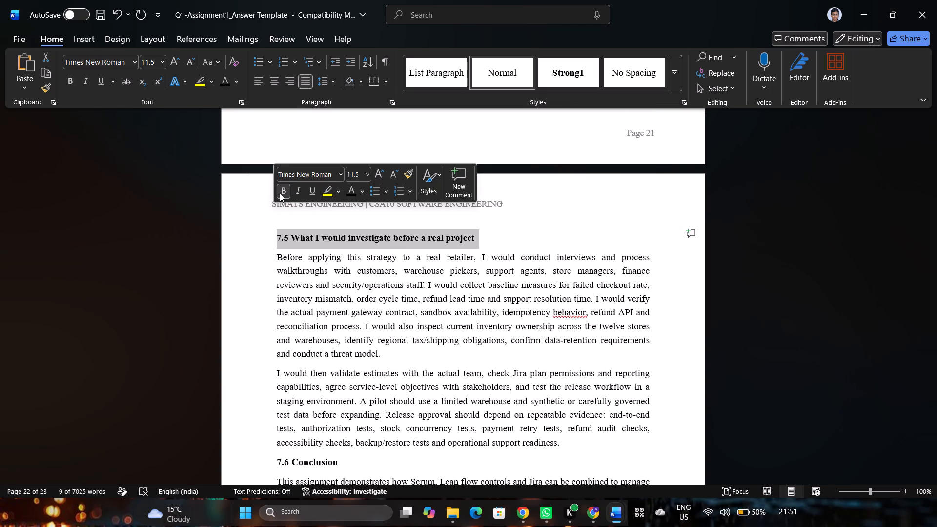
pyautogui.click(354, 173)
pyautogui.write('12')
pyautogui.press('Return')
# Set the font size of the heading "7.4 Ethical and professional considerations" to 12.
pyautogui.scroll(2, 354, 173)
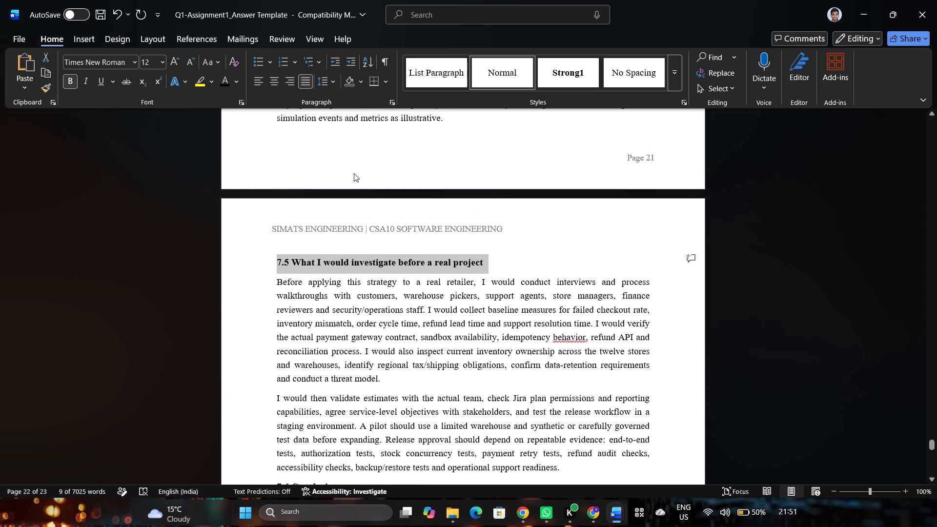
pyautogui.scroll(3, 354, 173)
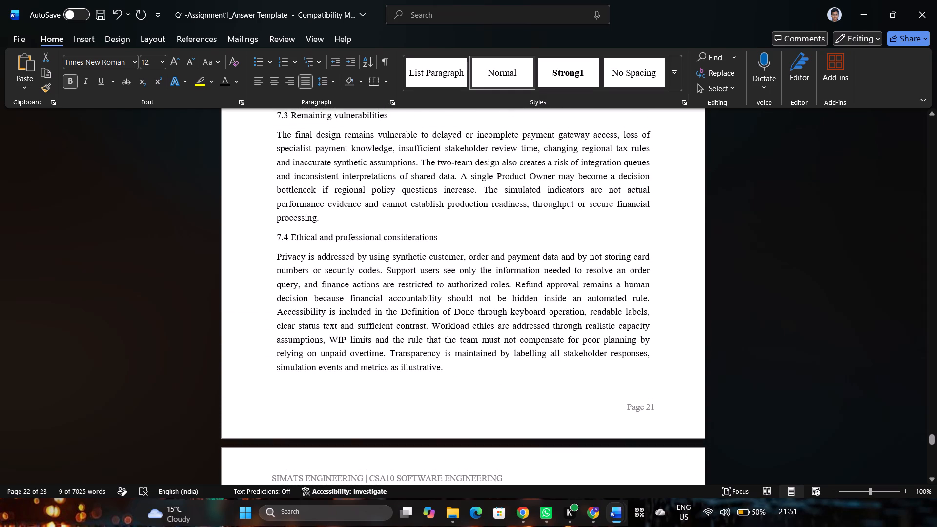
pyautogui.moveTo(442, 238); pyautogui.dragTo(278, 240)
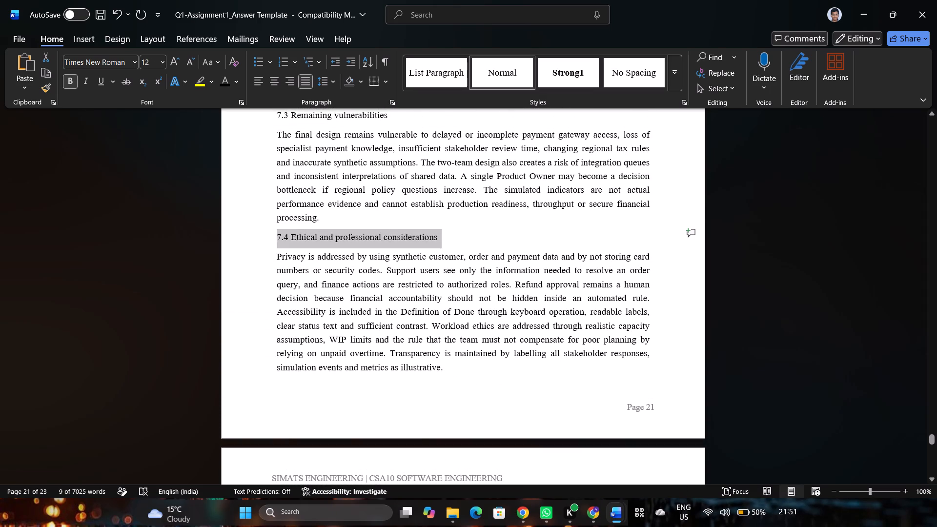
pyautogui.moveTo(278, 240); pyautogui.dragTo(278, 237)
pyautogui.click(354, 197)
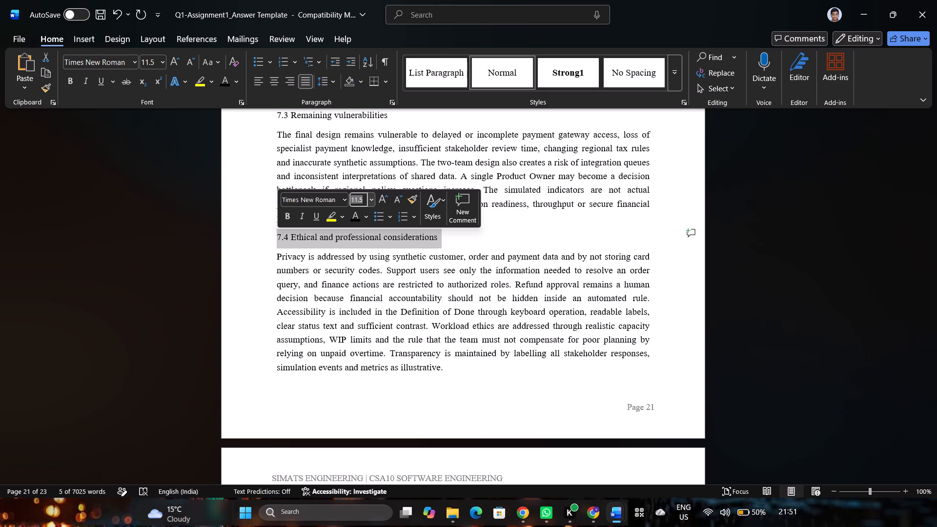
pyautogui.write('12')
pyautogui.press('Return')
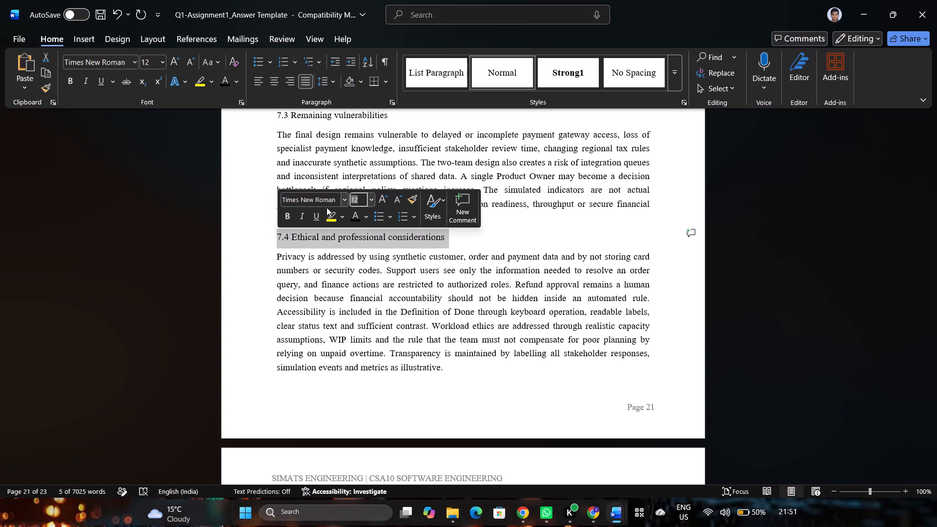
# Set the font size of the heading "7.3 Remaining vulnerabilities" to 12 and make it bold.
pyautogui.scroll(2, 316, 302)
pyautogui.moveTo(388, 280); pyautogui.dragTo(315, 272)
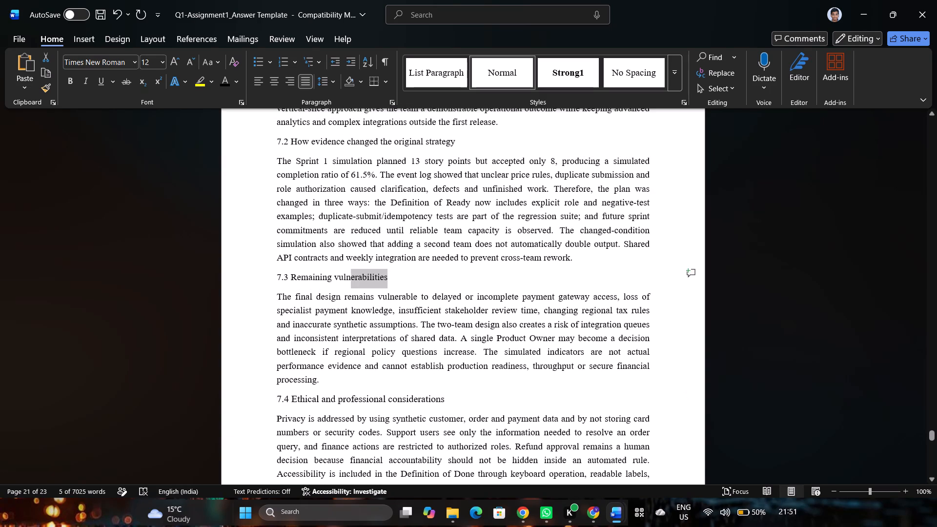
pyautogui.moveTo(315, 272); pyautogui.dragTo(264, 279)
pyautogui.click(342, 241)
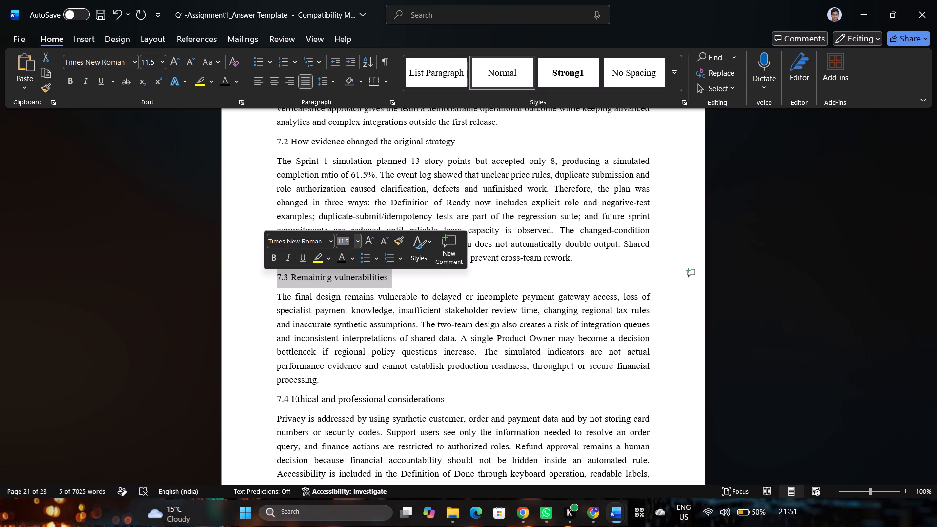
pyautogui.write('12')
pyautogui.press('Return')
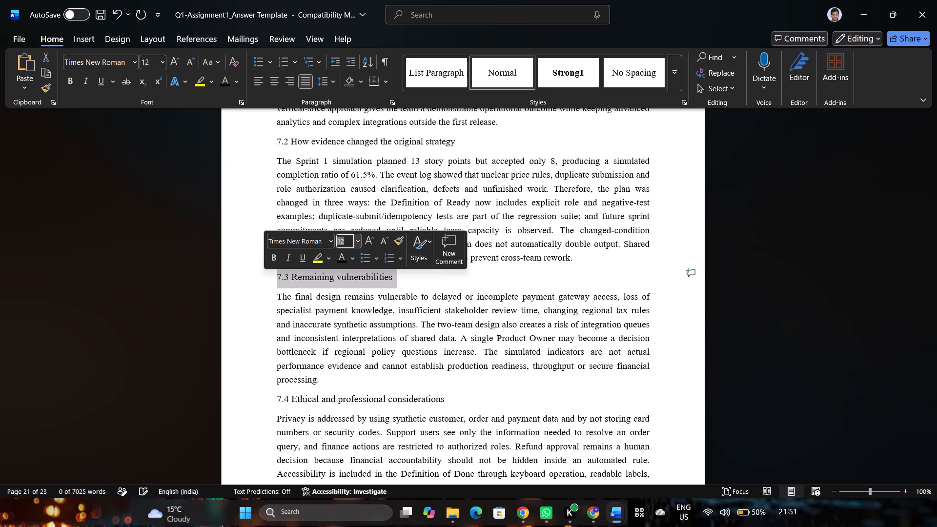
pyautogui.click(272, 255)
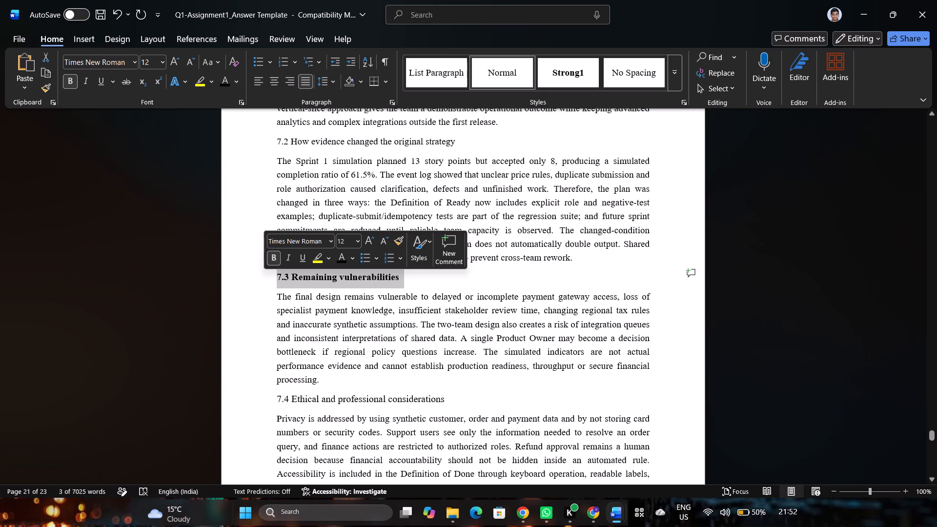
# Make the heading "7.4 Ethical and professional considerations" bold.
pyautogui.moveTo(443, 401); pyautogui.dragTo(276, 398)
pyautogui.click(280, 380)
pyautogui.click(244, 368)
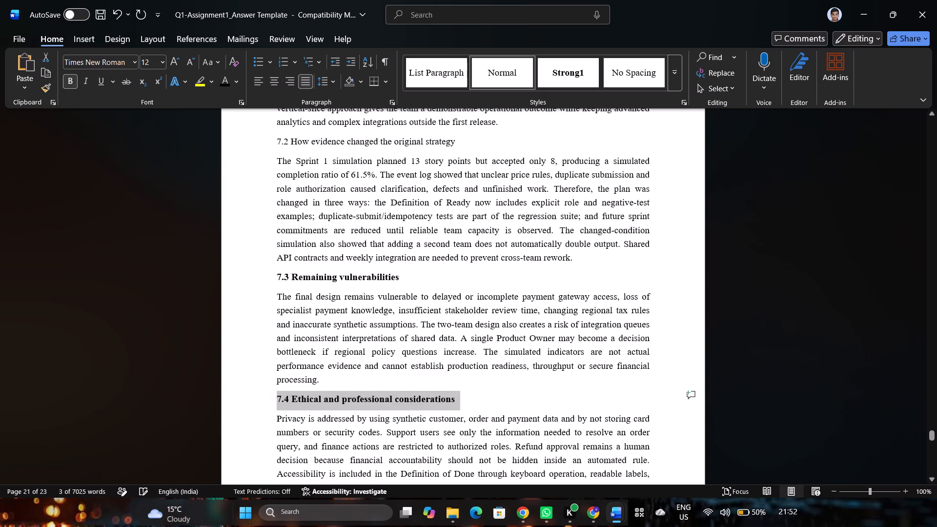
# Make the heading "7.2 How evidence changed the original strategy" bold and set its font size to 12.
pyautogui.scroll(1, 244, 368)
pyautogui.click(244, 368)
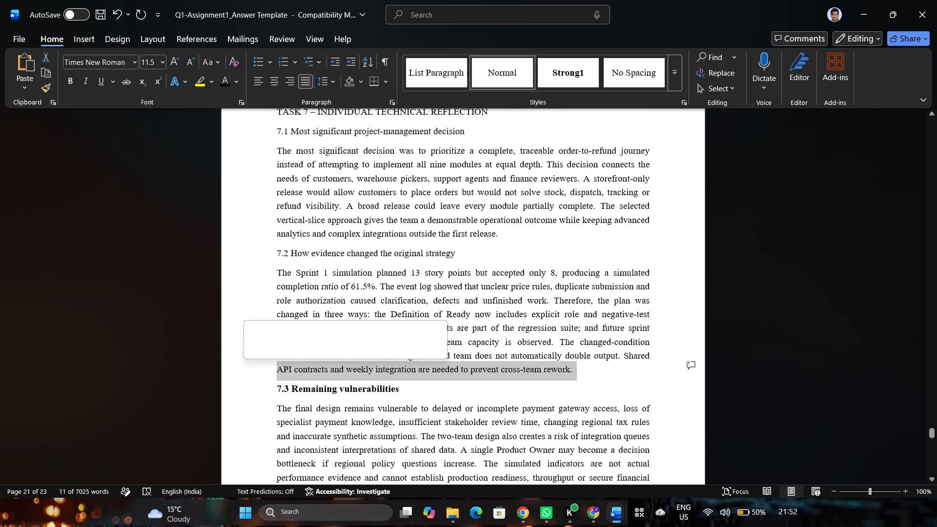
pyautogui.scroll(1, 244, 368)
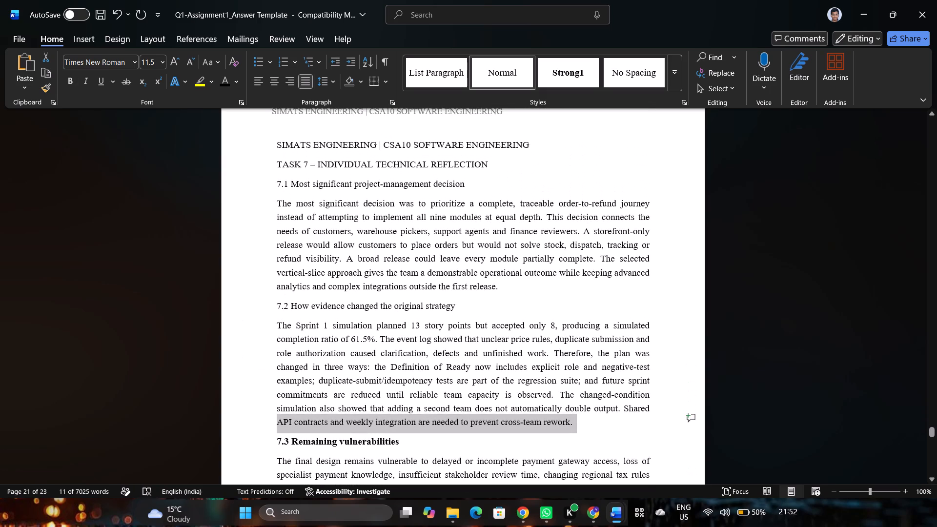
pyautogui.moveTo(463, 311); pyautogui.dragTo(270, 312)
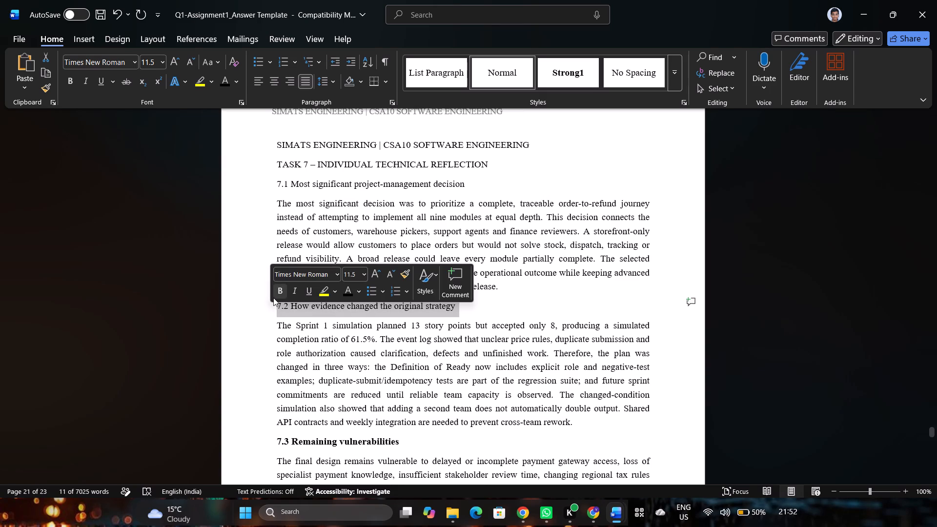
pyautogui.click(281, 289)
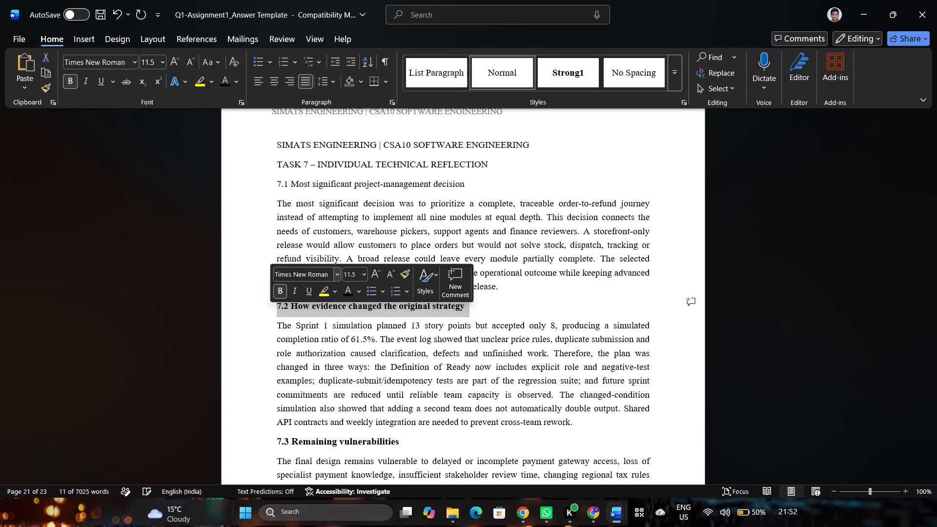
pyautogui.click(349, 275)
pyautogui.write('12')
pyautogui.press('Return')
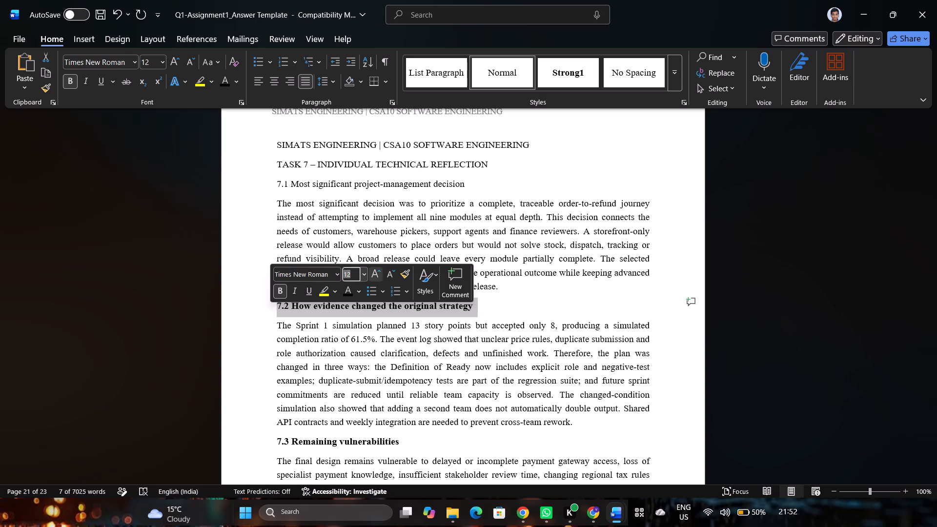
pyautogui.click(556, 294)
# Make the heading "7.1 Most significant project-management decision" bold and set its font size to 12.
pyautogui.scroll(2, 556, 294)
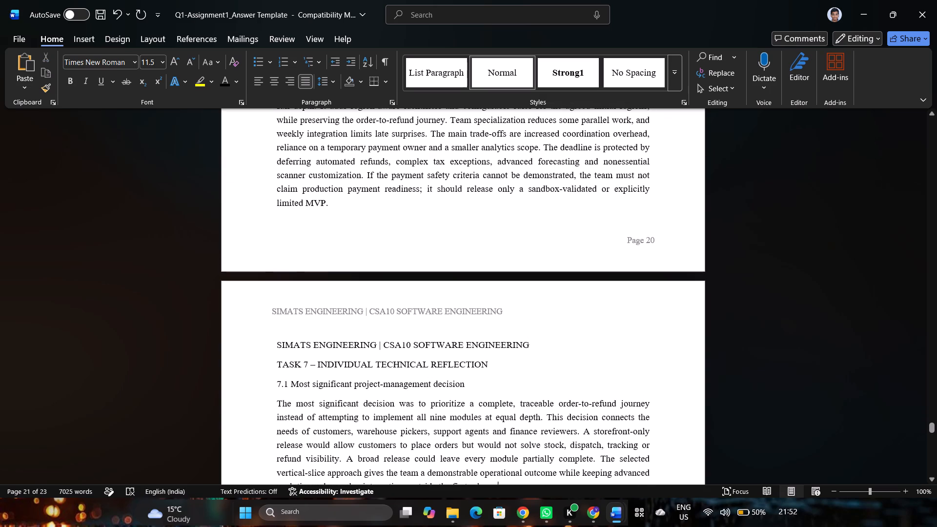
pyautogui.moveTo(476, 384); pyautogui.dragTo(279, 384)
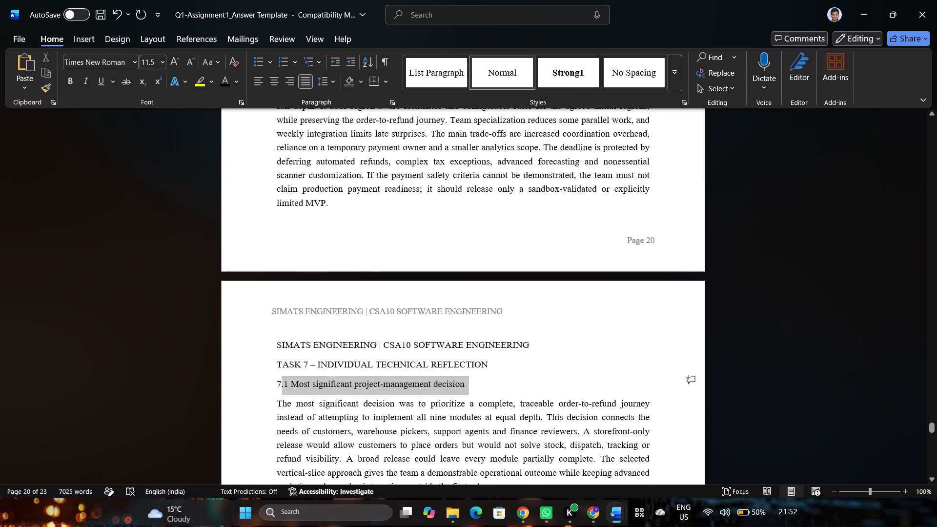
pyautogui.moveTo(279, 384); pyautogui.dragTo(271, 384)
pyautogui.click(277, 369)
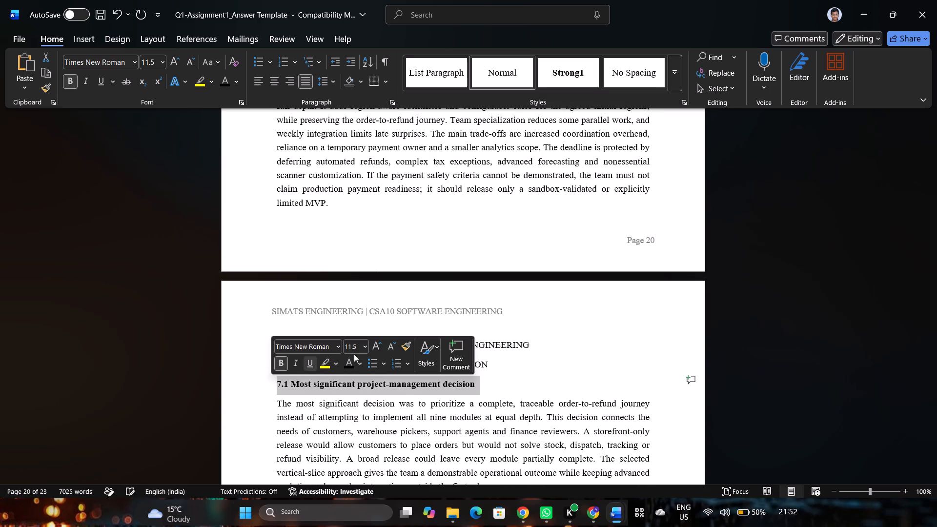
pyautogui.click(352, 346)
pyautogui.write('12')
pyautogui.press('Return')
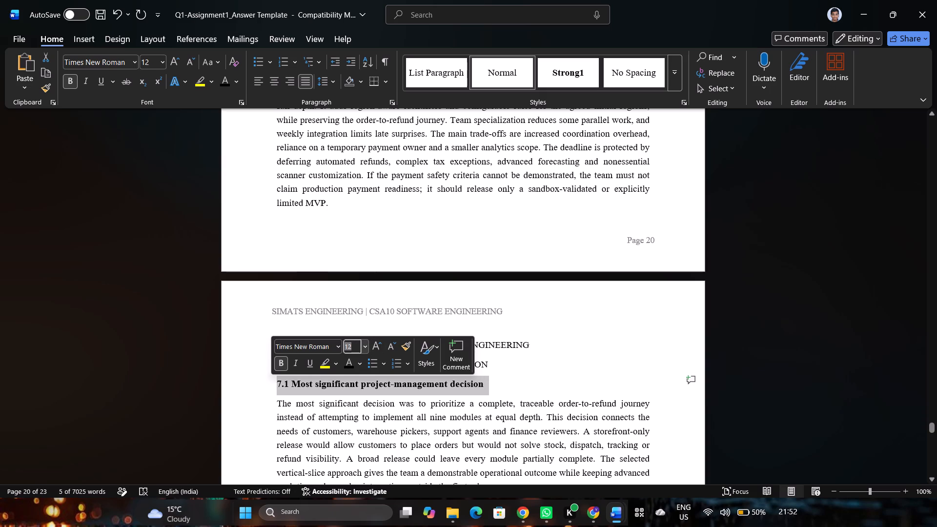
pyautogui.click(518, 353)
# Make the heading "TASK 7 – INDIVIDUAL TECHNICAL REFLECTION" bold.
pyautogui.moveTo(497, 361); pyautogui.dragTo(276, 361)
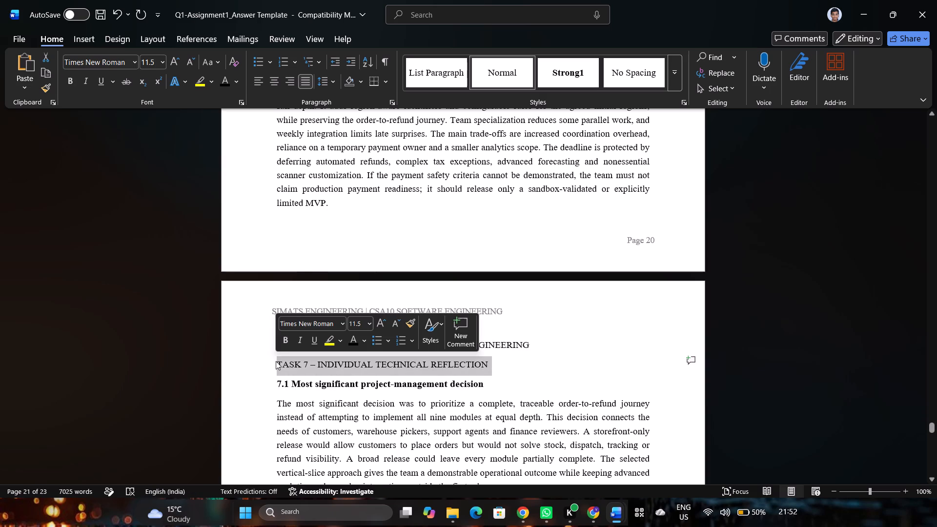
pyautogui.click(280, 345)
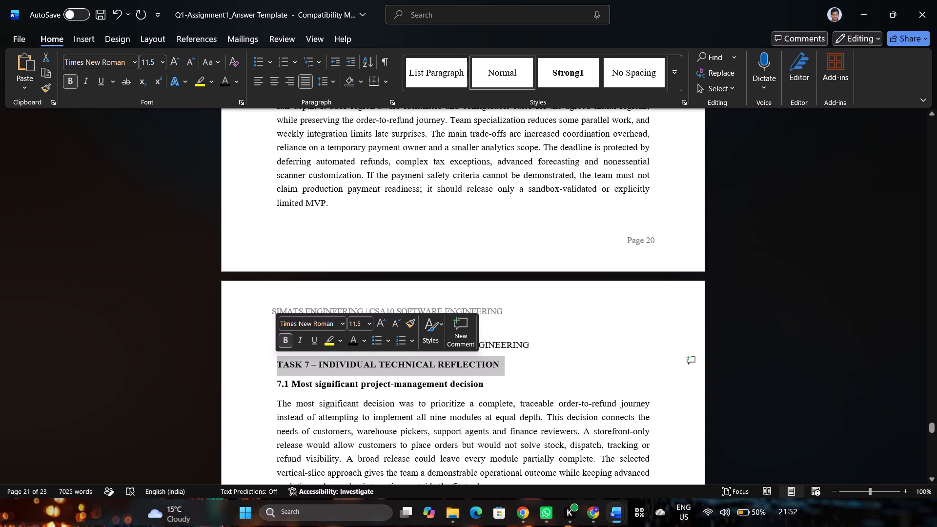
# Delete the duplicate body line "SIMATS ENGINEERING | CSA10 SOFTWARE ENGINEERING" above the Task 7 heading.
pyautogui.moveTo(530, 344); pyautogui.dragTo(270, 342)
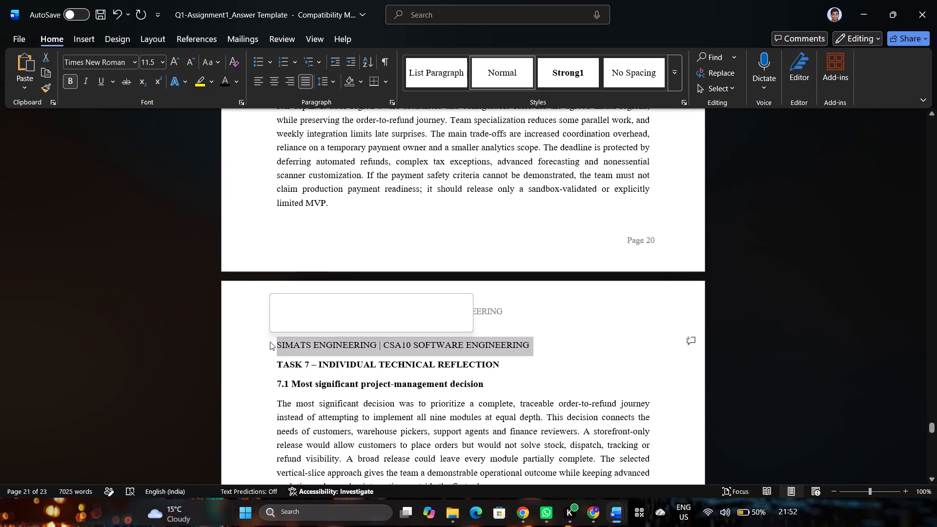
pyautogui.press('BackSpace')
# Set the font size of the Task 7 title and the 7.1 heading below it to 12.
pyautogui.scroll(1, 270, 342)
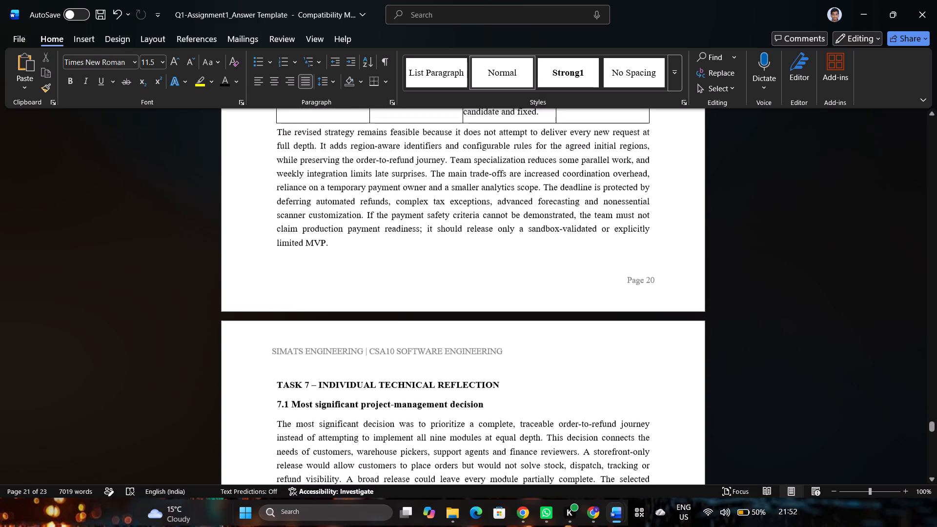
pyautogui.scroll(1, 270, 342)
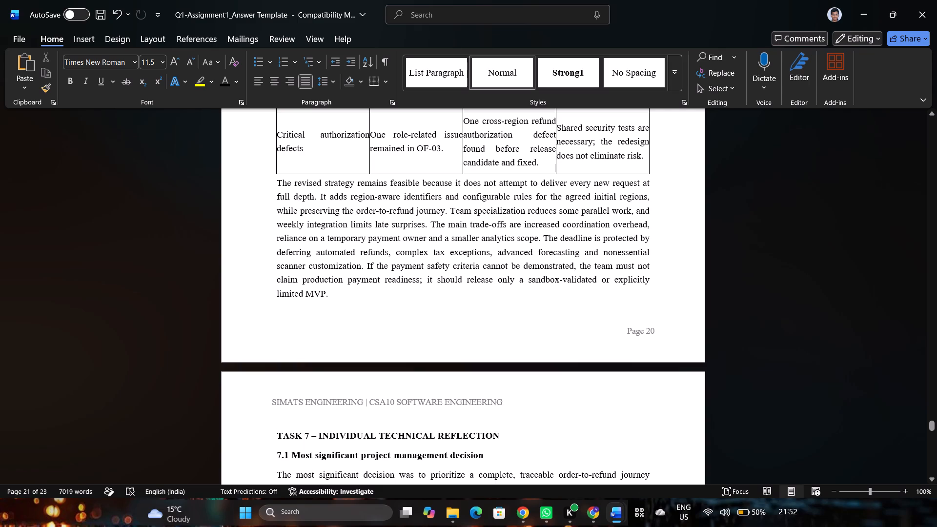
pyautogui.moveTo(496, 456); pyautogui.dragTo(281, 442)
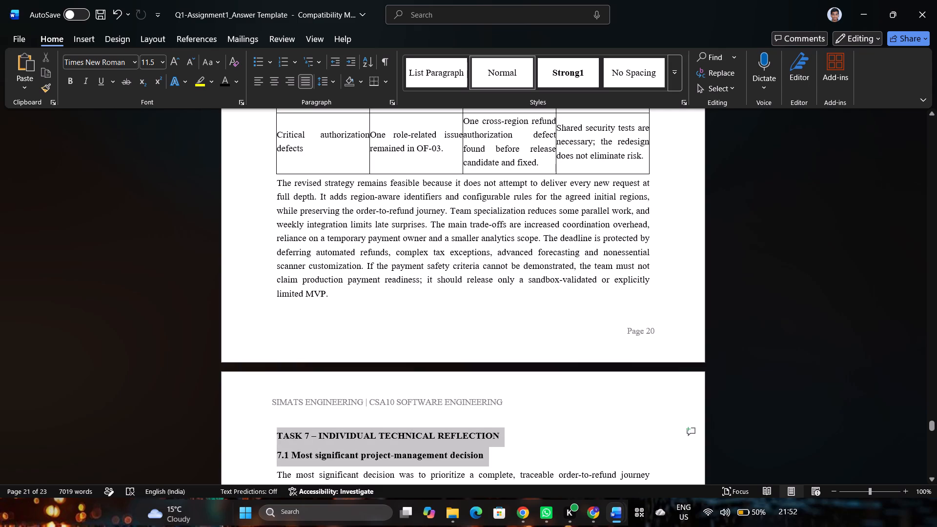
pyautogui.moveTo(281, 442); pyautogui.dragTo(280, 441)
pyautogui.click(360, 404)
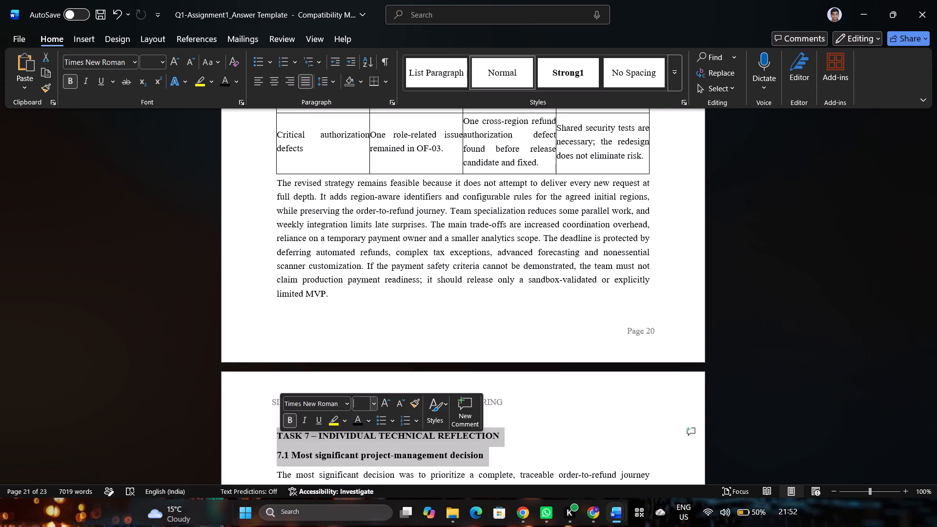
pyautogui.write('12')
pyautogui.press('Return')
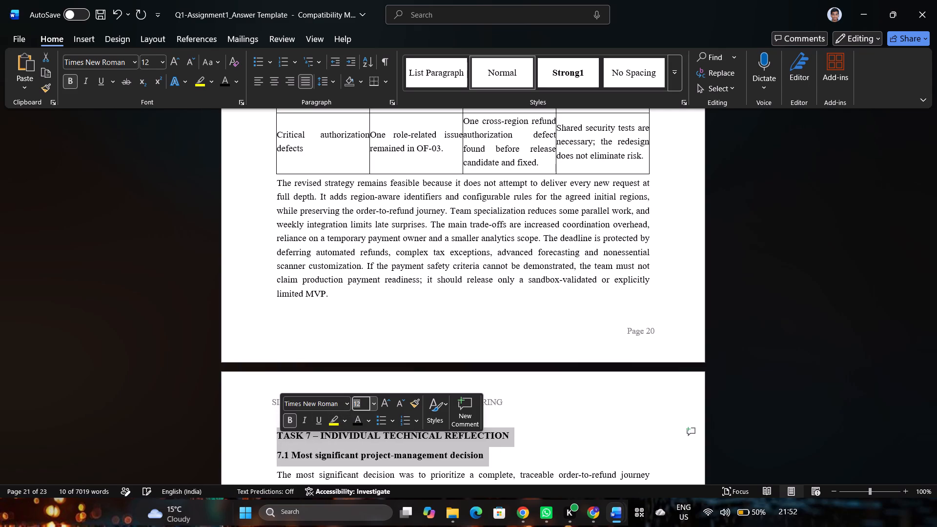
pyautogui.click(536, 433)
# Change the header row shading of the comparative indicators table in section 6.7 to medium grey.
pyautogui.scroll(1, 536, 433)
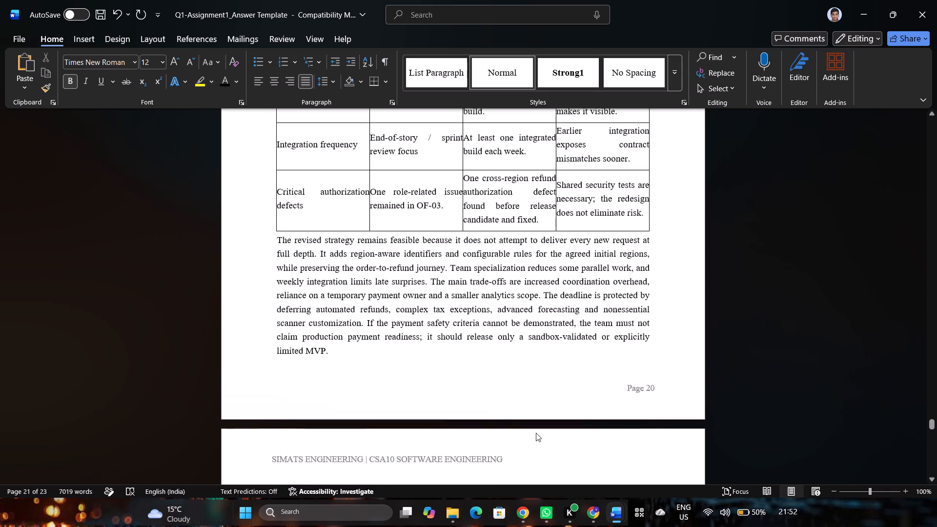
pyautogui.scroll(1, 417, 386)
pyautogui.click(412, 386)
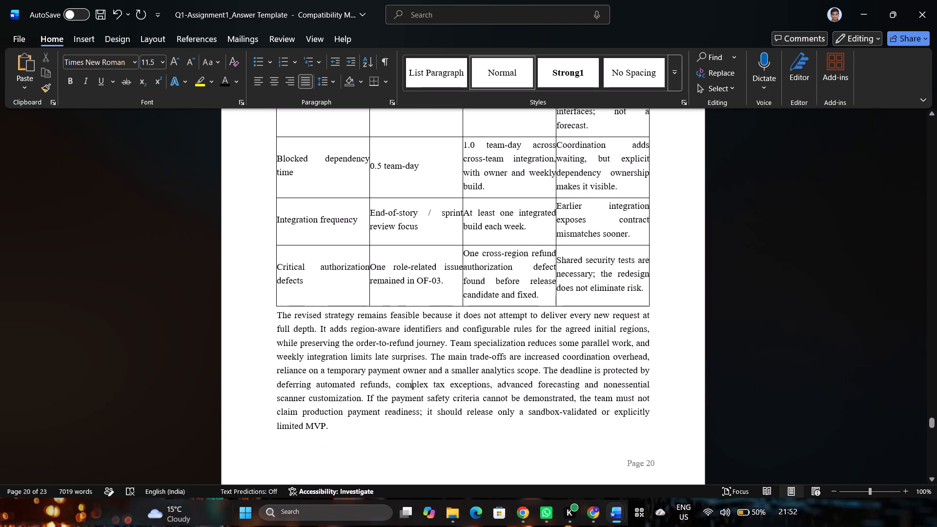
pyautogui.scroll(-1, 412, 386)
pyautogui.scroll(1, 412, 386)
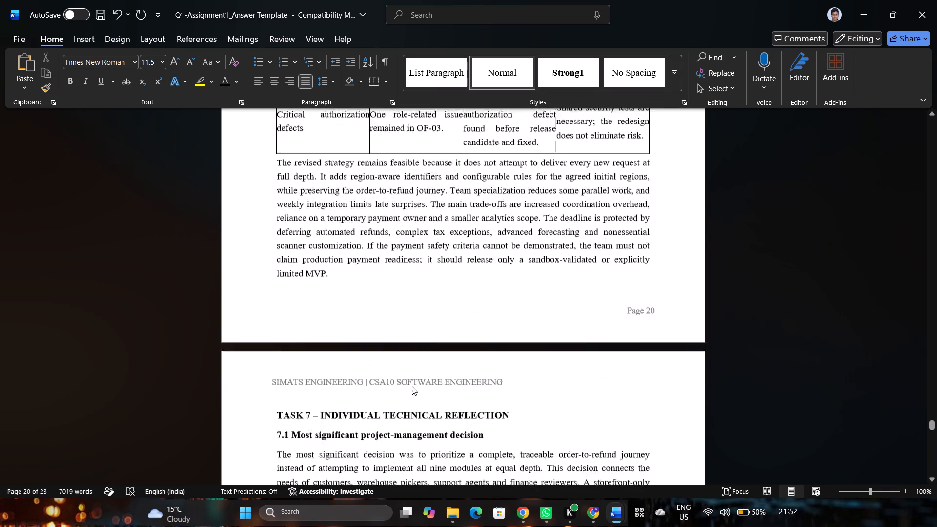
pyautogui.scroll(2, 412, 386)
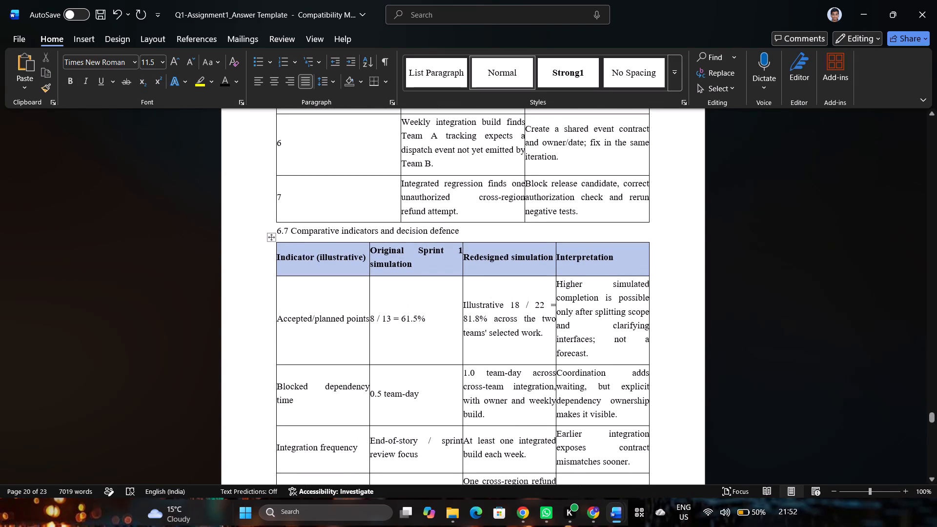
pyautogui.moveTo(623, 261); pyautogui.dragTo(342, 264)
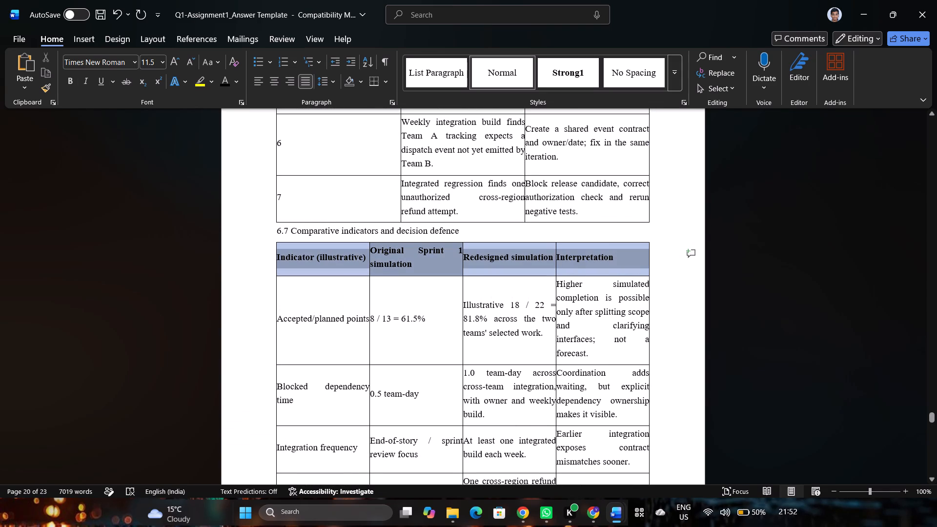
pyautogui.moveTo(342, 264); pyautogui.dragTo(341, 263)
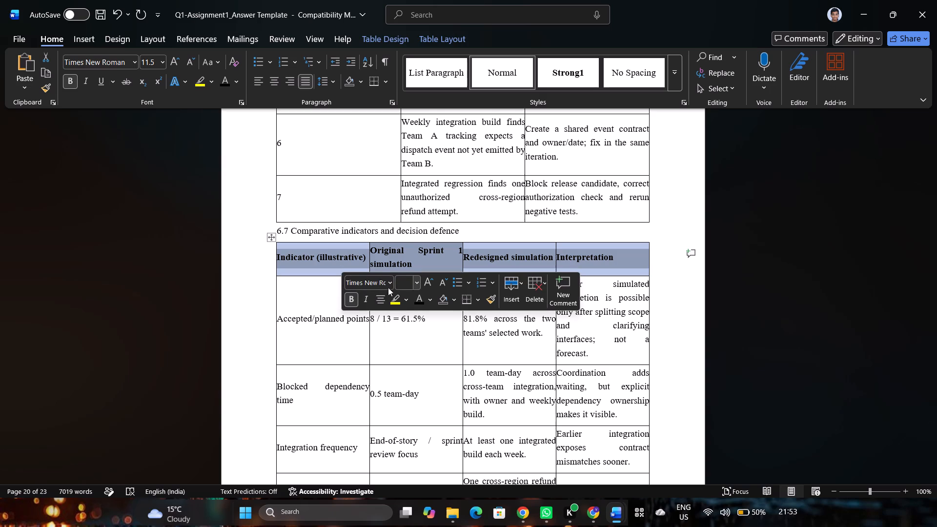
pyautogui.click(441, 302)
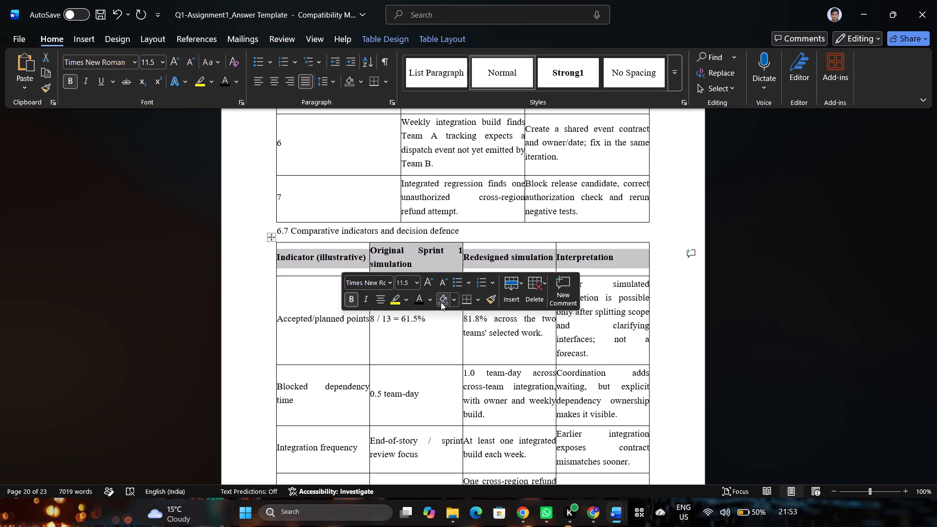
pyautogui.click(458, 300)
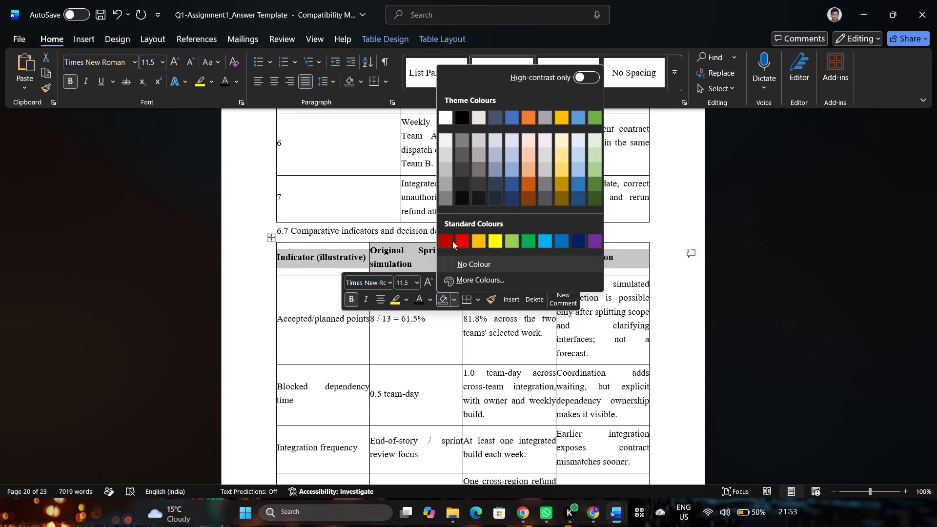
pyautogui.click(444, 182)
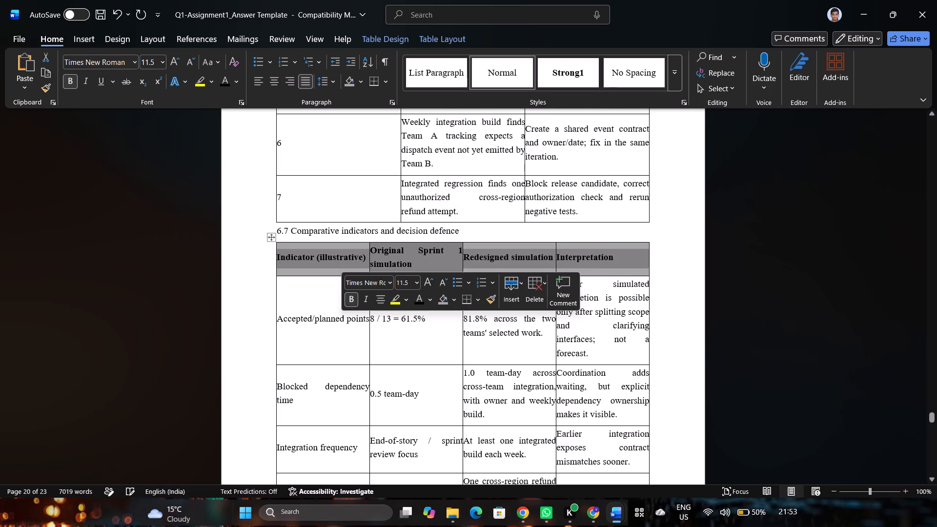
pyautogui.click(258, 288)
# Make the heading "6.7 Comparative indicators and decision defence" bold.
pyautogui.scroll(1, 258, 288)
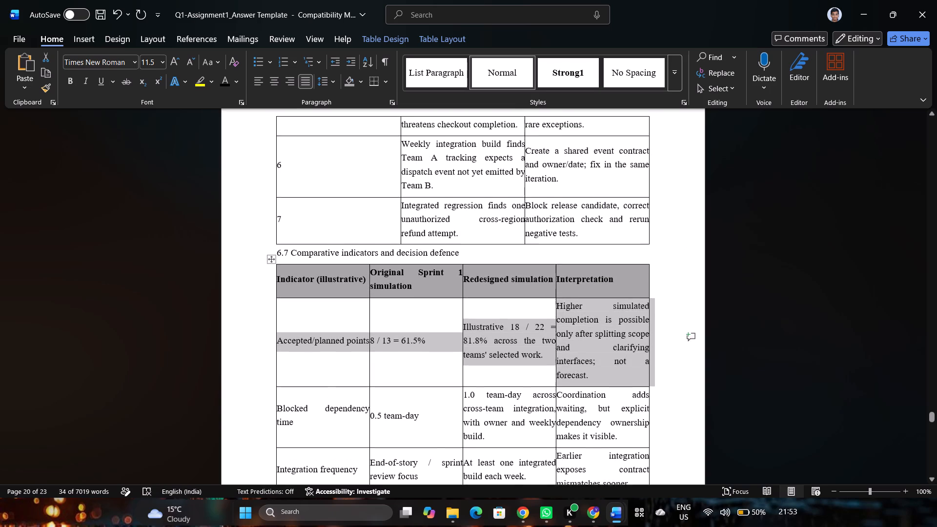
pyautogui.scroll(1, 258, 288)
pyautogui.click(258, 302)
pyautogui.scroll(1, 258, 302)
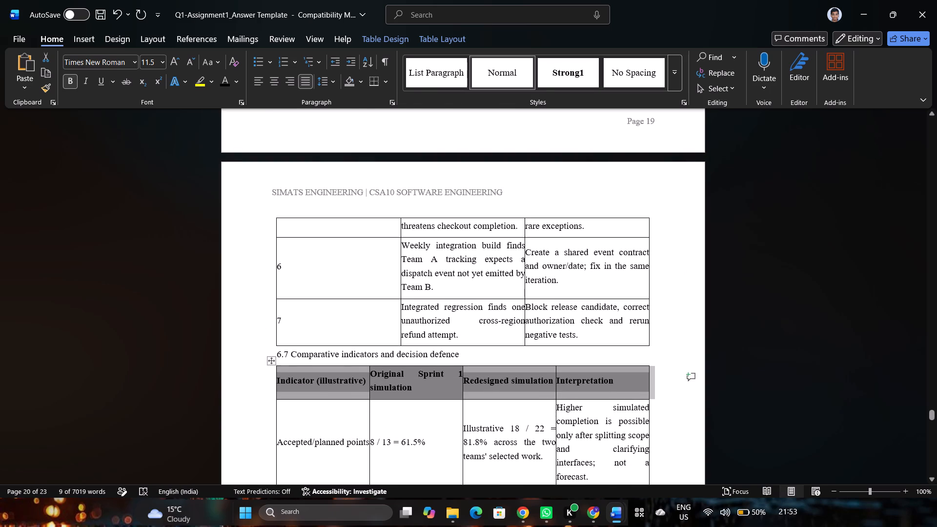
pyautogui.moveTo(464, 351); pyautogui.dragTo(270, 363)
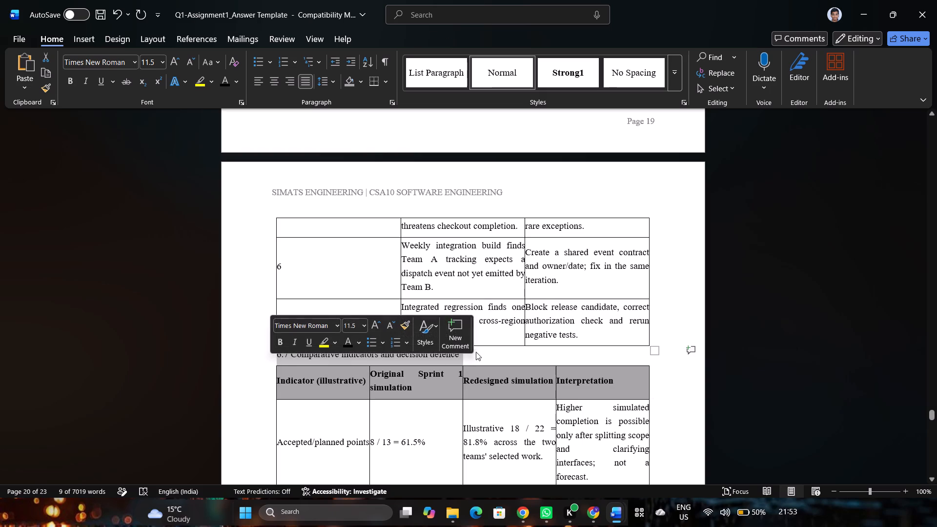
pyautogui.click(476, 352)
pyautogui.moveTo(465, 355); pyautogui.dragTo(346, 337)
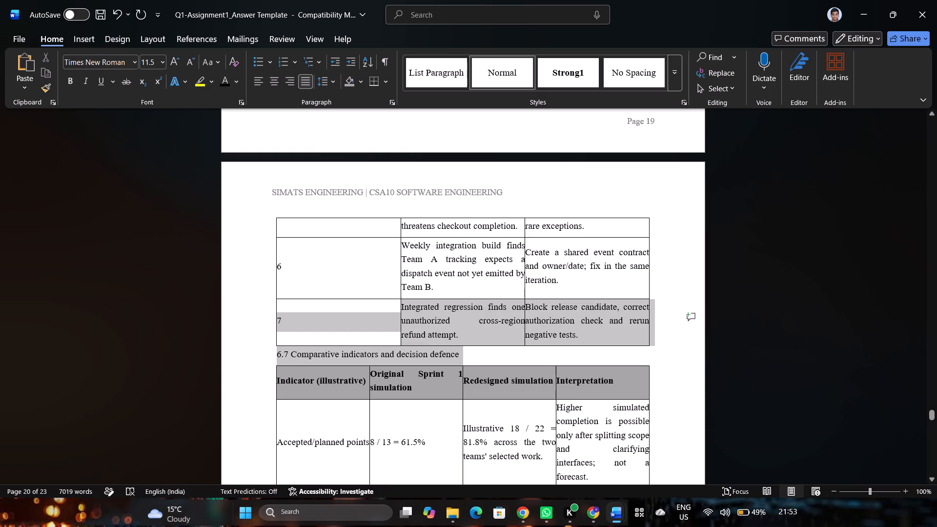
pyautogui.moveTo(346, 337); pyautogui.dragTo(277, 355)
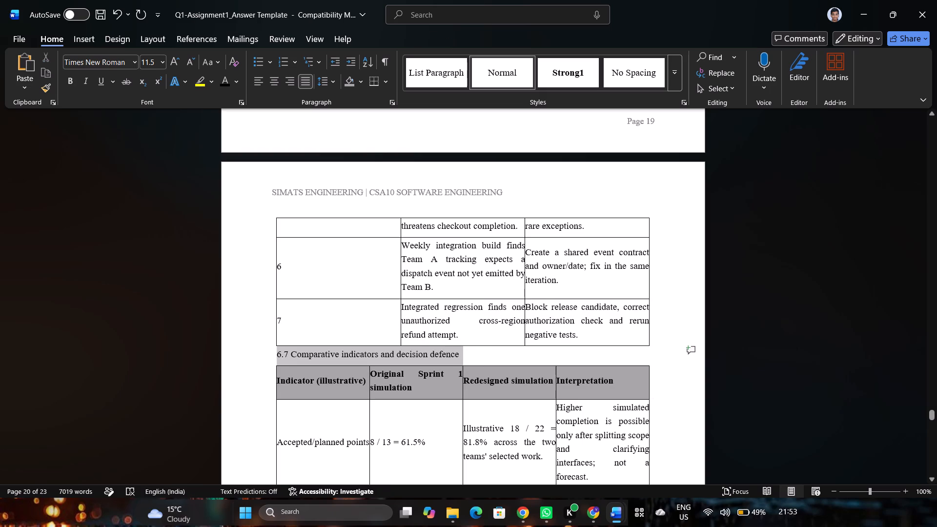
pyautogui.moveTo(277, 355); pyautogui.dragTo(276, 355)
pyautogui.click(281, 337)
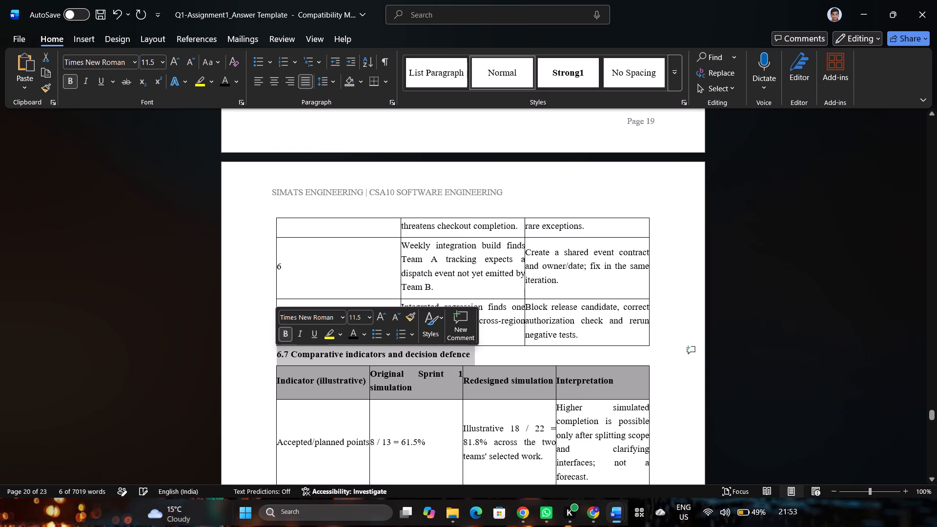
pyautogui.click(257, 374)
# Change the header row shading of the simulated validation events table in section 6.6 to medium grey.
pyautogui.scroll(1, 257, 374)
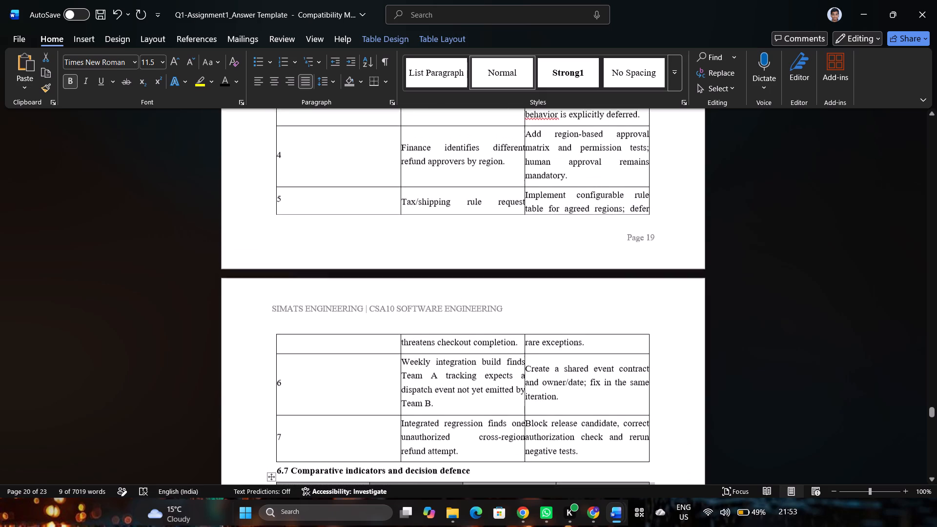
pyautogui.scroll(3, 257, 374)
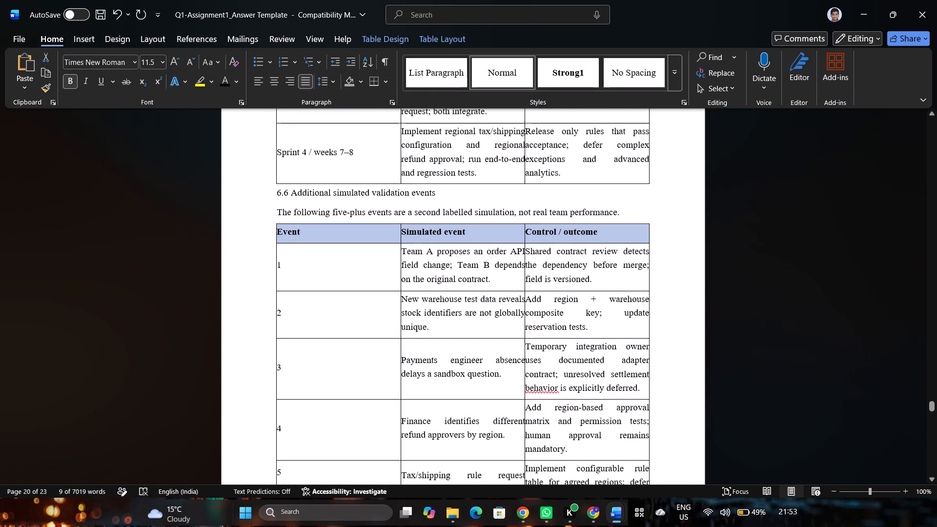
pyautogui.moveTo(631, 232); pyautogui.dragTo(375, 237)
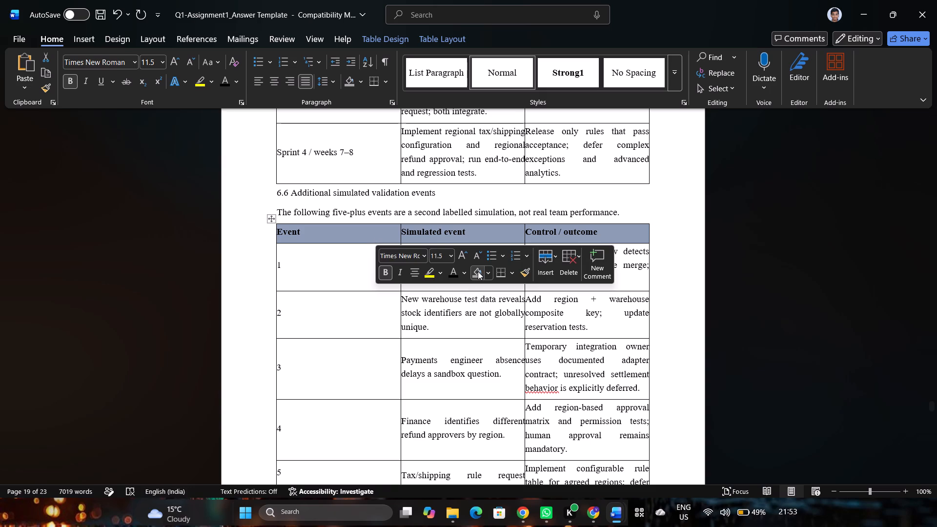
pyautogui.click(478, 271)
pyautogui.click(255, 244)
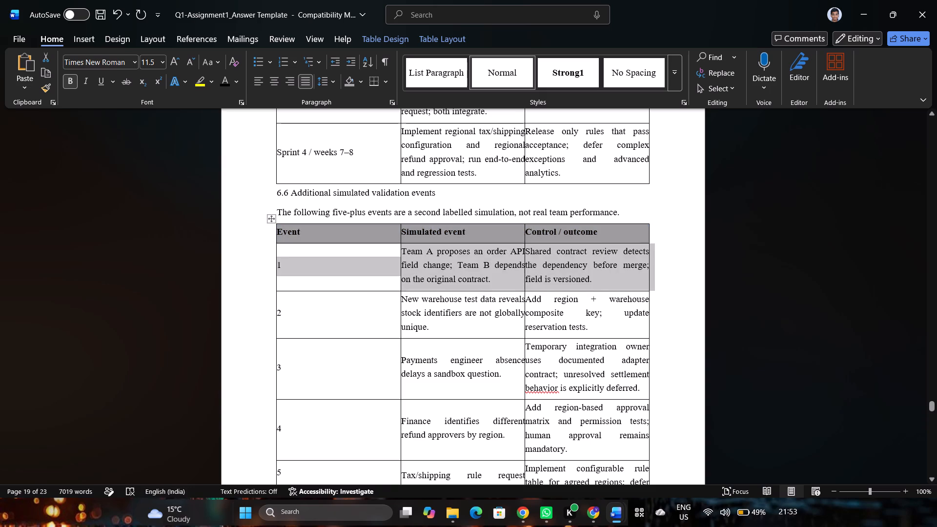
# Make the heading "6.6 Additional simulated validation events" bold and set its font size to 12.
pyautogui.scroll(1, 255, 244)
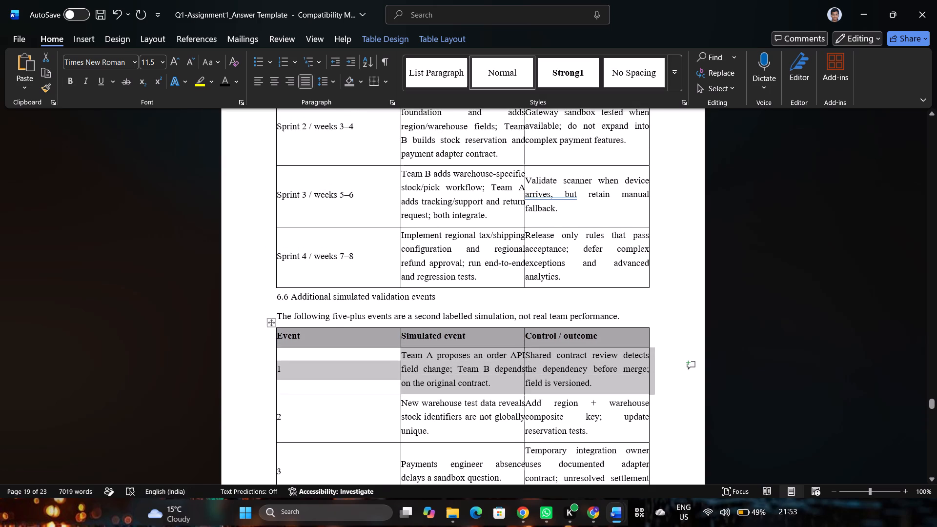
pyautogui.moveTo(457, 296); pyautogui.dragTo(277, 300)
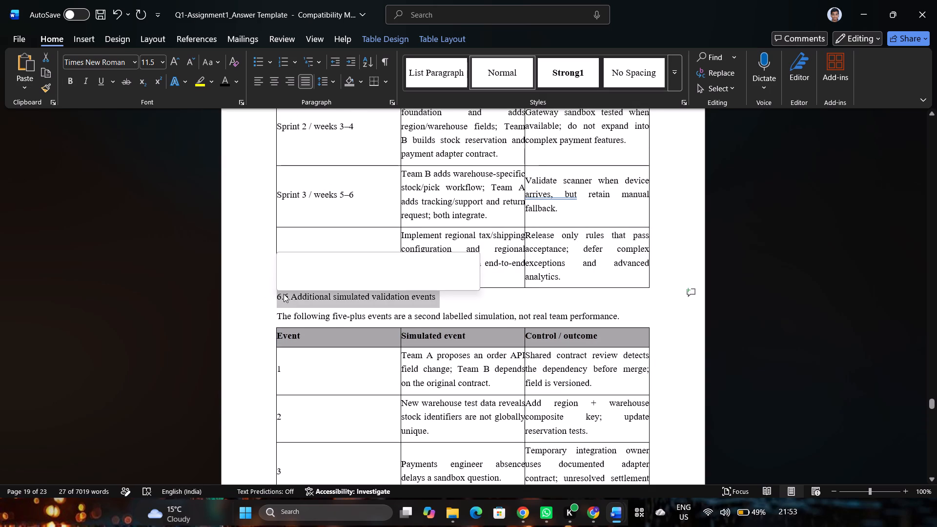
pyautogui.click(285, 286)
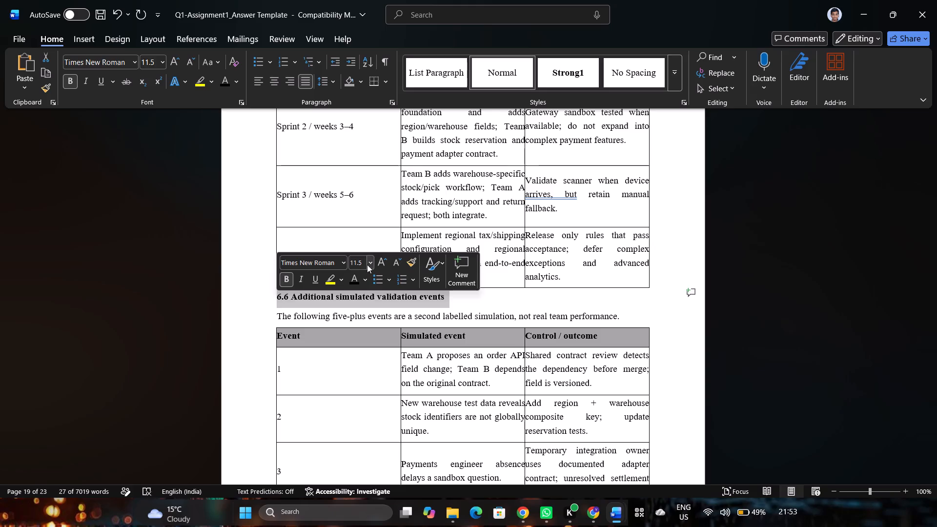
pyautogui.click(358, 260)
pyautogui.write('12')
pyautogui.press('Return')
# Set the header row of the revised sequencing table in section 6.5 to font size 12 with medium grey shading.
pyautogui.scroll(1, 358, 260)
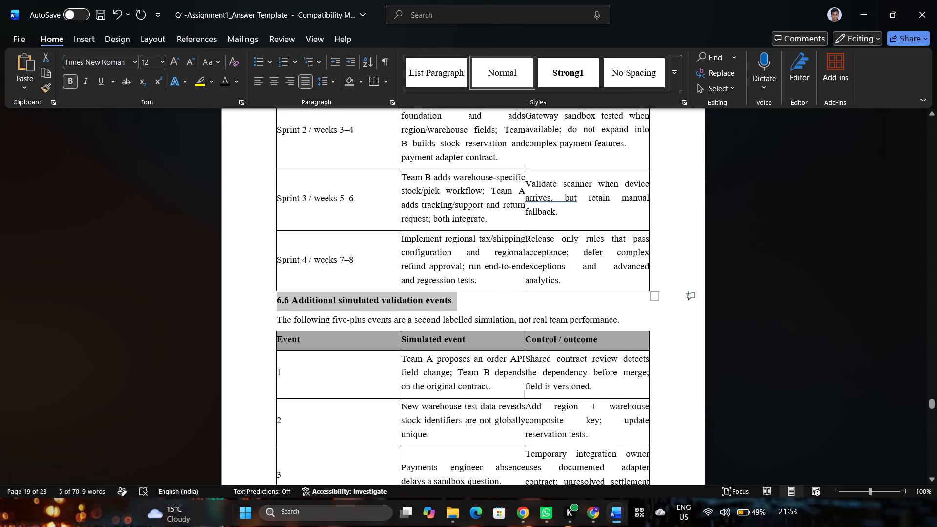
pyautogui.scroll(1, 391, 296)
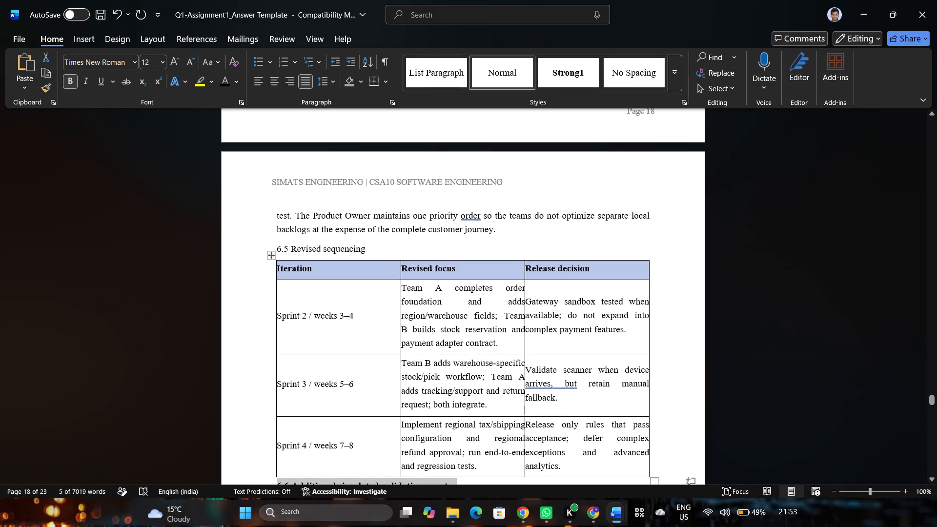
pyautogui.moveTo(602, 270); pyautogui.dragTo(412, 254)
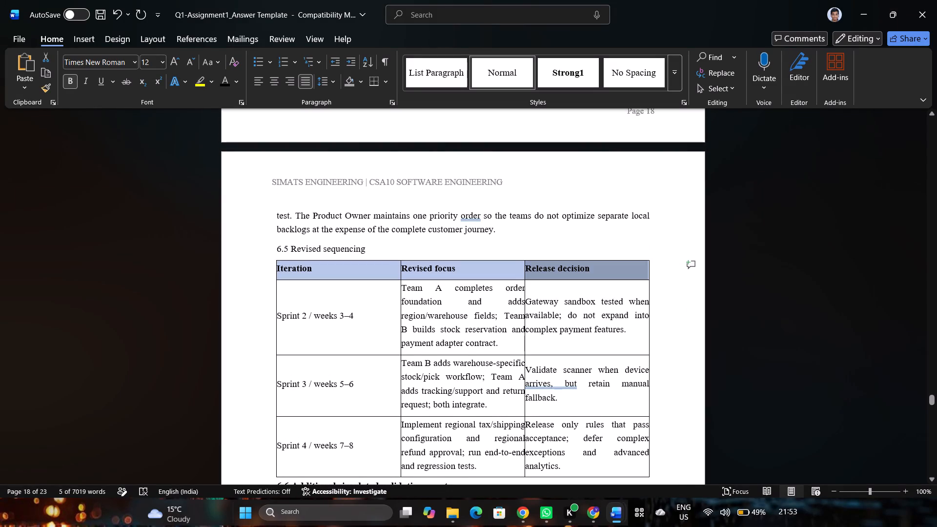
pyautogui.moveTo(412, 254); pyautogui.dragTo(352, 267)
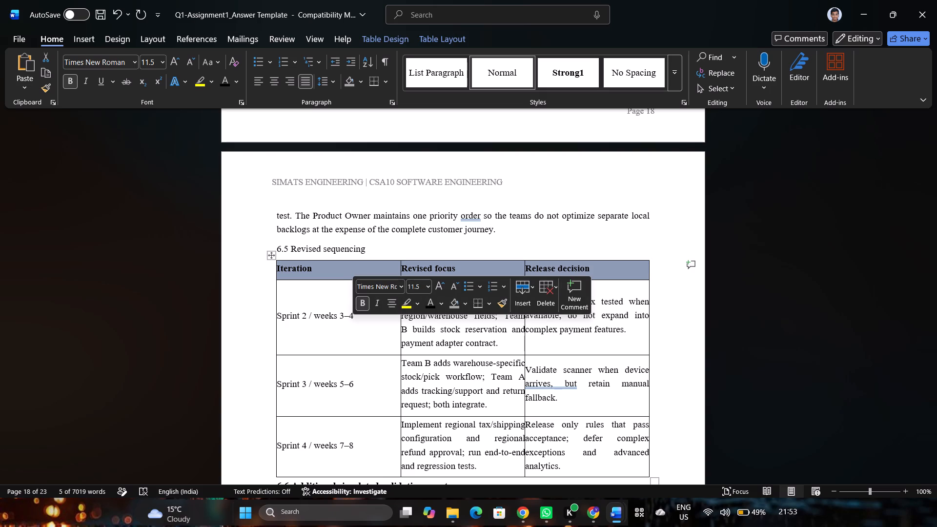
pyautogui.click(412, 287)
pyautogui.write('12')
pyautogui.press('Return')
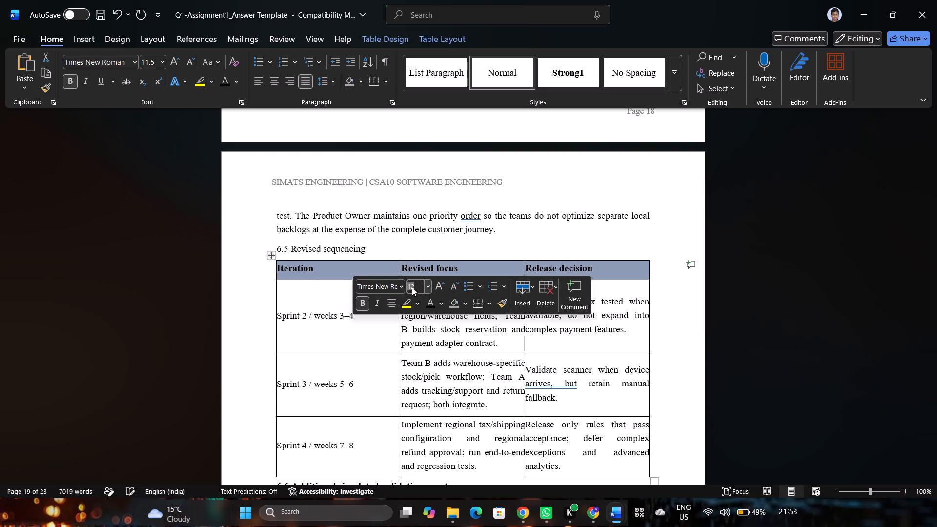
pyautogui.click(456, 299)
# Make the heading "6.5 Revised sequencing" bold and set its font size to 12.
pyautogui.scroll(1, 456, 299)
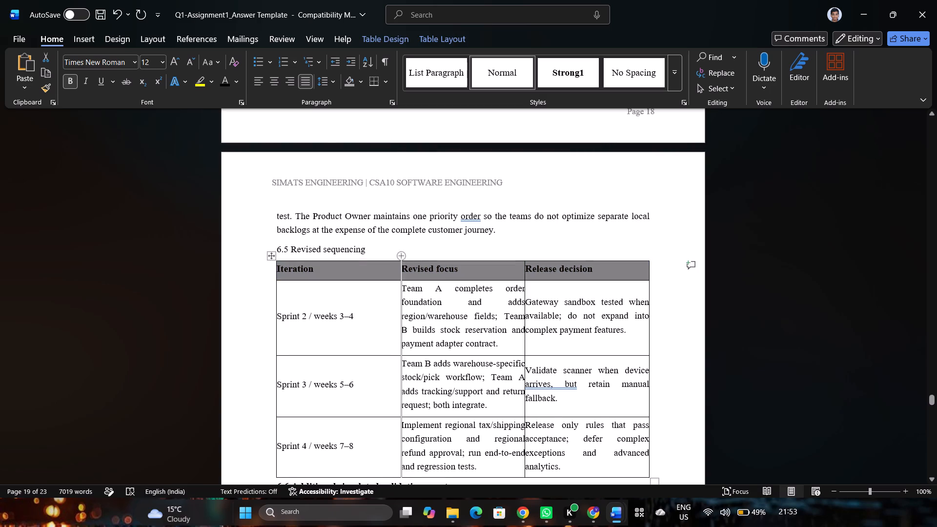
pyautogui.moveTo(382, 246); pyautogui.dragTo(271, 251)
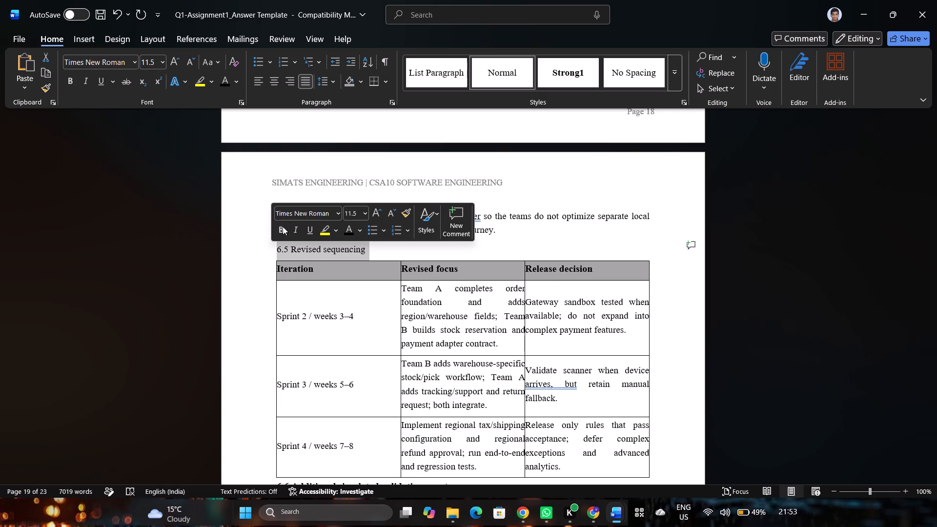
pyautogui.click(283, 226)
pyautogui.click(352, 209)
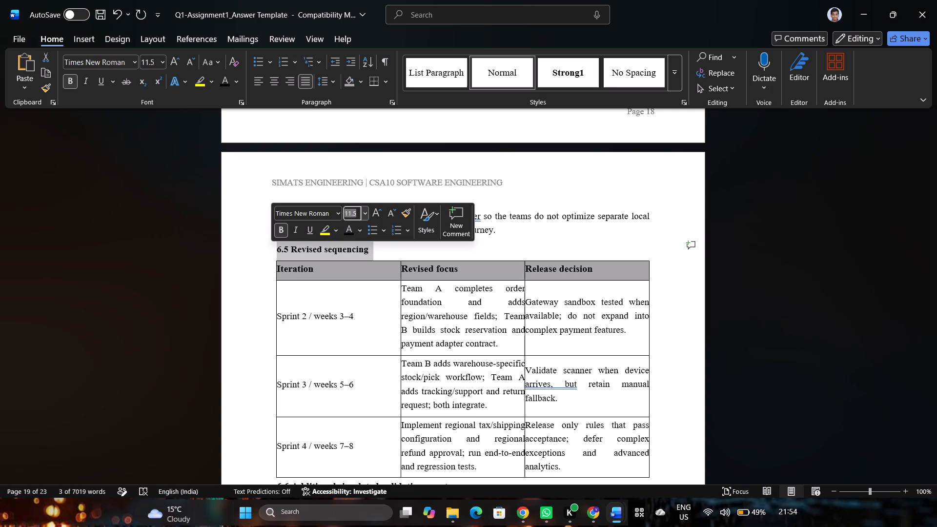
pyautogui.write('12')
pyautogui.press('Return')
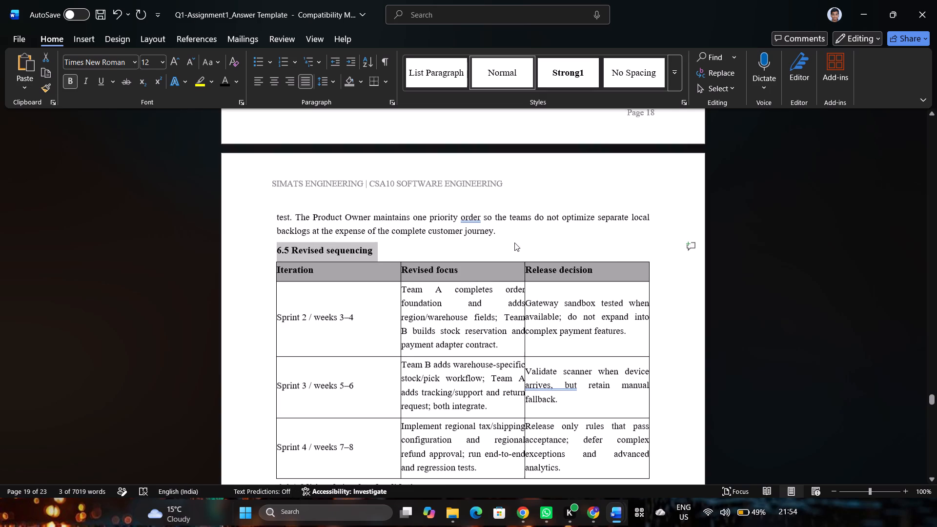
# Make the heading "6.4 Scaled Agile and Lean coordination" bold and set its font size to 12.
pyautogui.scroll(3, 514, 243)
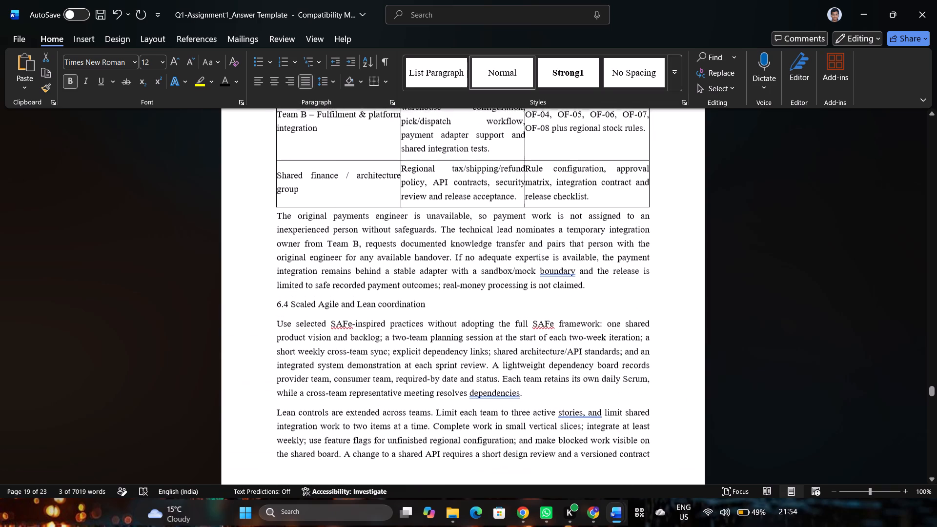
pyautogui.moveTo(430, 312); pyautogui.dragTo(285, 302)
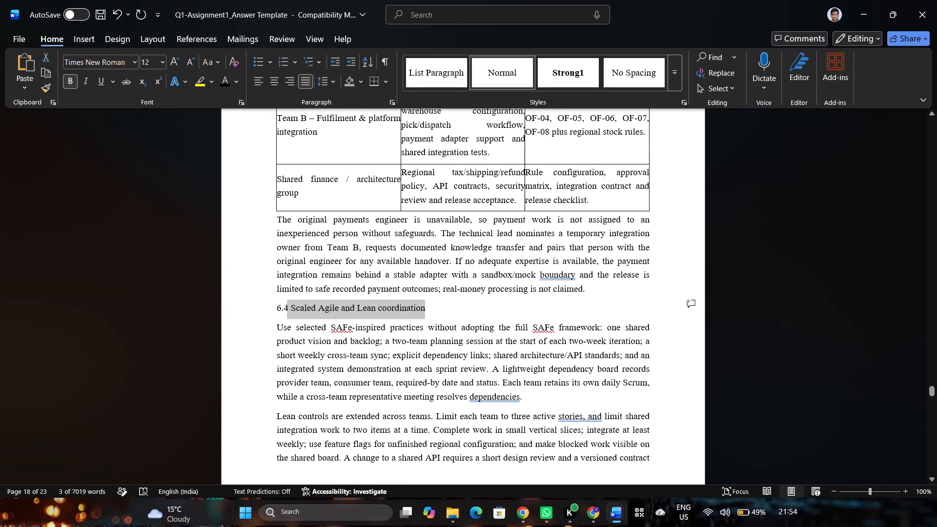
pyautogui.moveTo(285, 302); pyautogui.dragTo(281, 303)
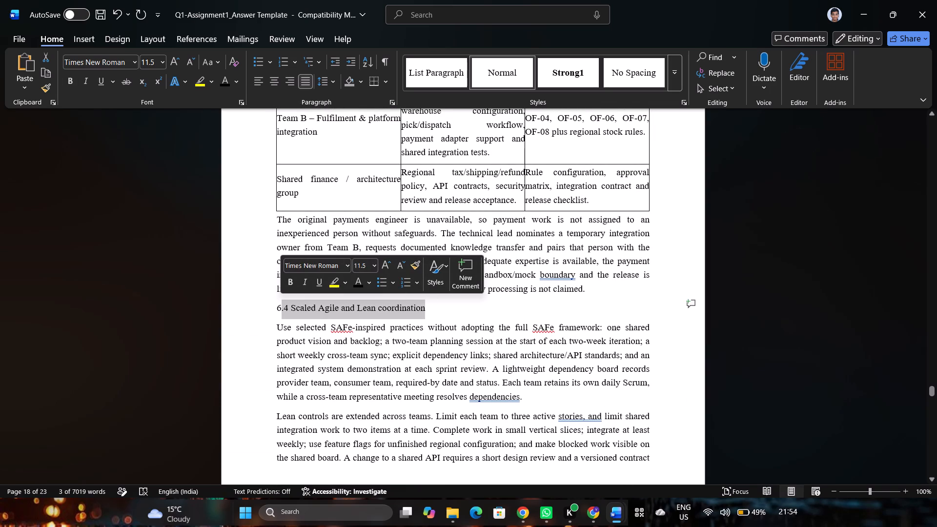
pyautogui.moveTo(434, 305); pyautogui.dragTo(265, 317)
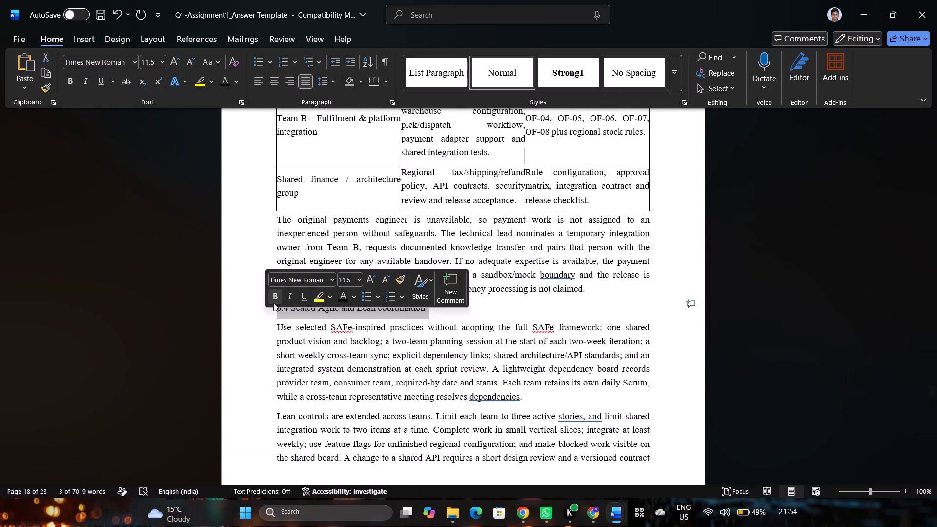
pyautogui.click(273, 302)
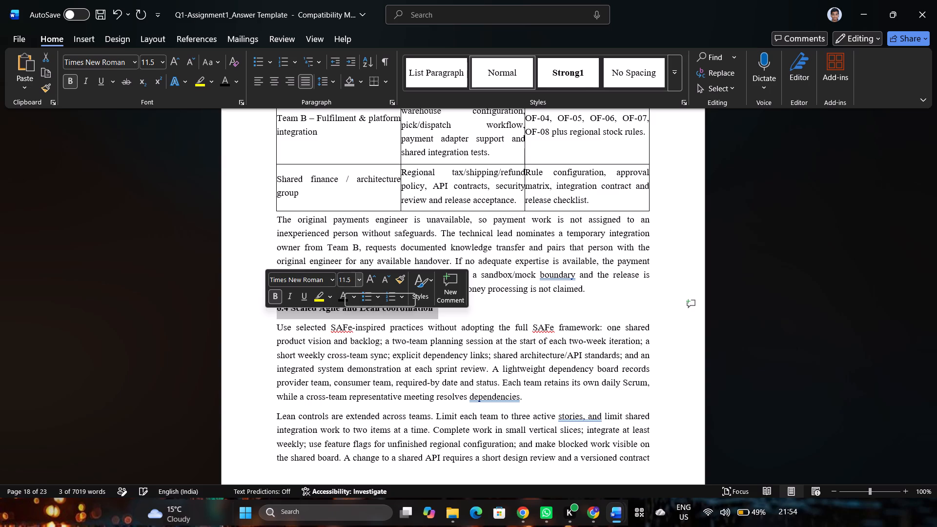
pyautogui.click(345, 281)
pyautogui.write('12')
pyautogui.press('Return')
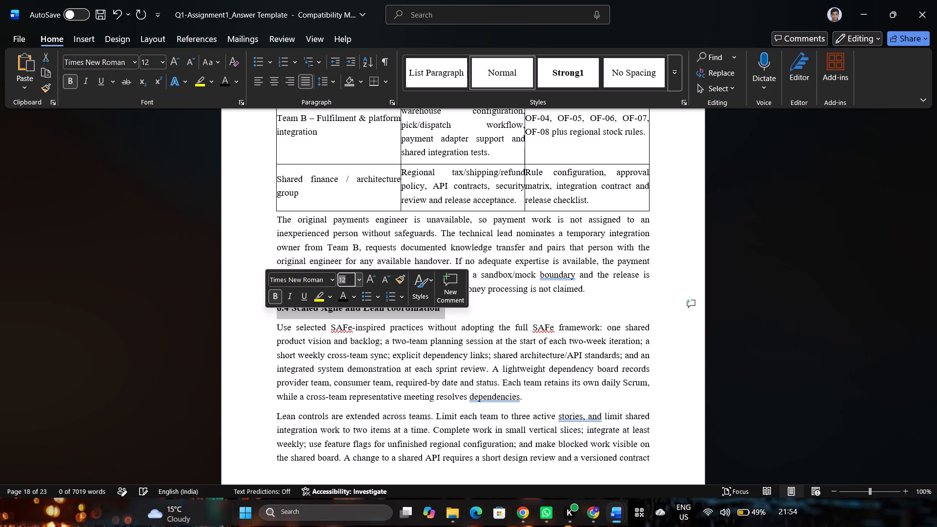
pyautogui.scroll(1, 345, 281)
pyautogui.click(479, 301)
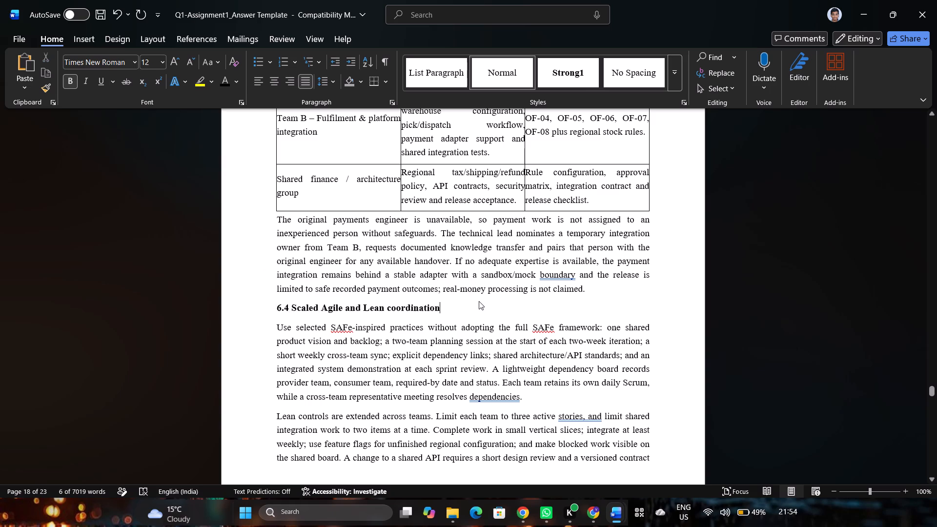
# Change the header row shading of the workstream and team table in section 6.3 to medium grey.
pyautogui.scroll(3, 479, 301)
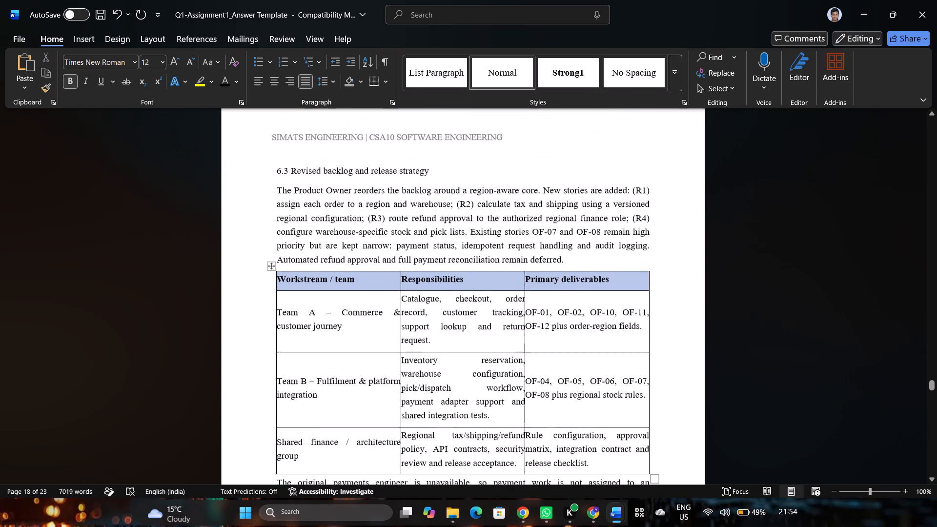
pyautogui.moveTo(626, 282); pyautogui.dragTo(400, 290)
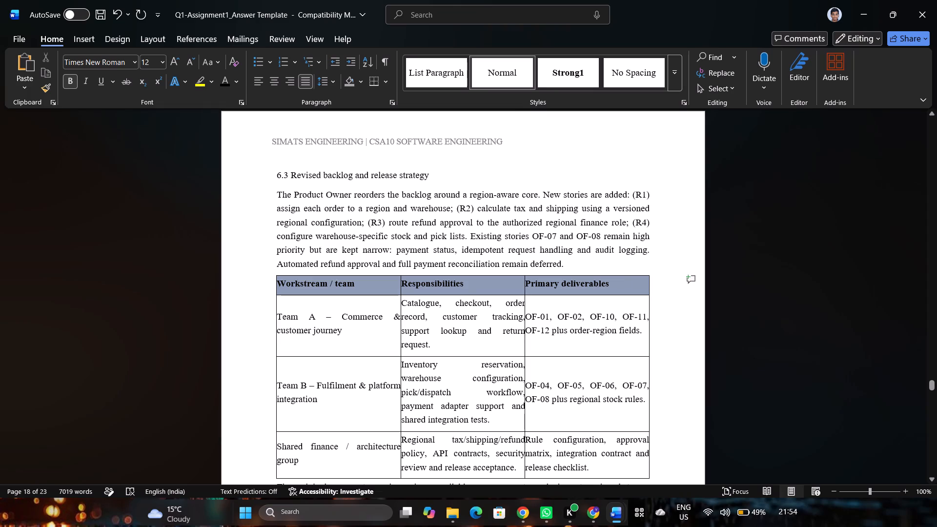
pyautogui.moveTo(400, 290); pyautogui.dragTo(355, 285)
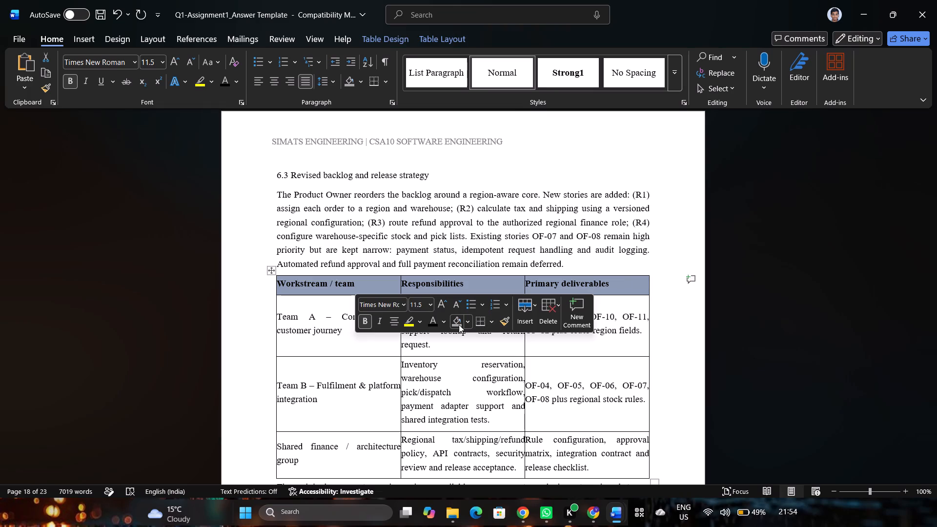
pyautogui.click(456, 322)
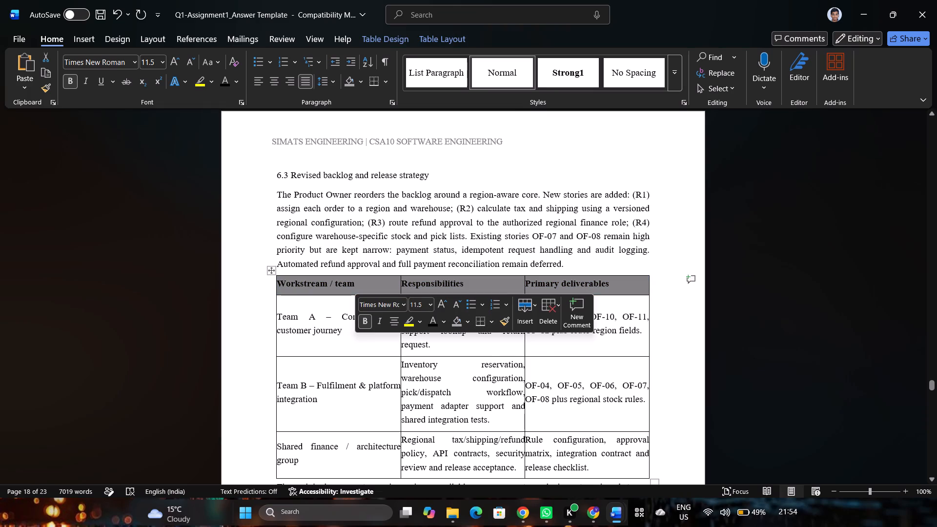
# Make the heading "6.3 Revised backlog and release strategy" bold and set its font size to 12.
pyautogui.moveTo(431, 174); pyautogui.dragTo(261, 156)
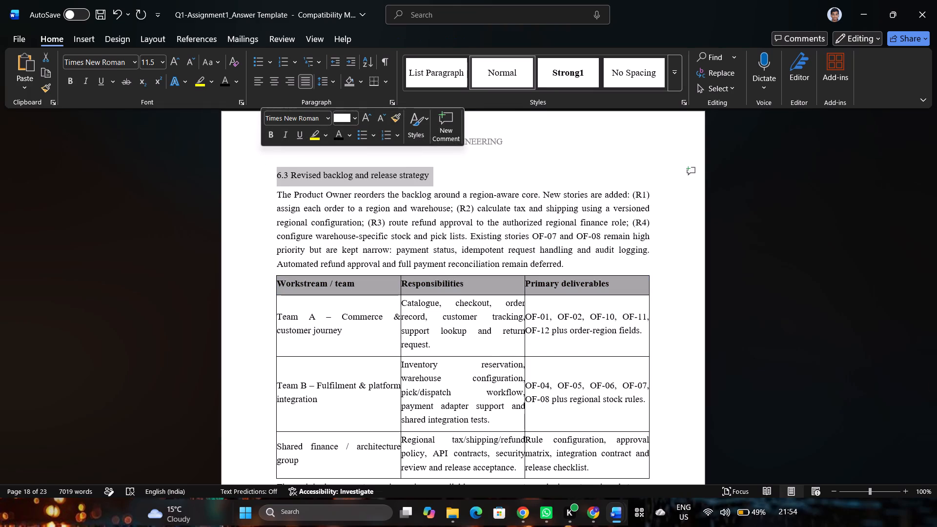
pyautogui.click(339, 119)
pyautogui.write('12')
pyautogui.press('Return')
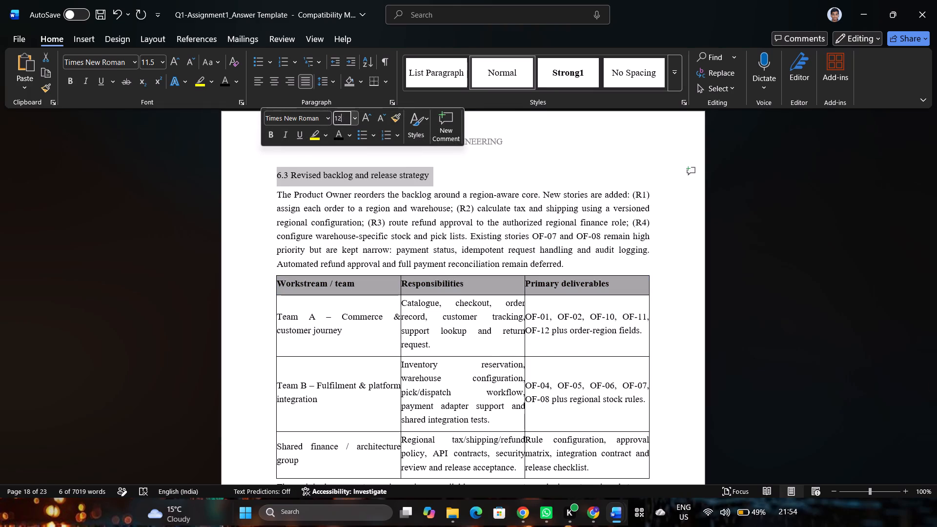
pyautogui.click(270, 133)
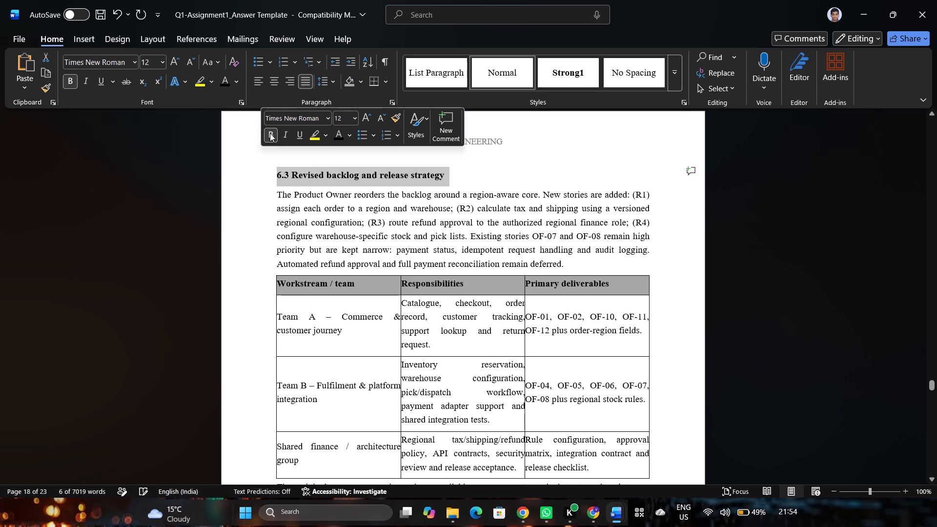
pyautogui.click(260, 200)
# Format the six objective paragraphs under "6.2 Measurable redesign objectives" as a bulleted list.
pyautogui.scroll(2, 260, 200)
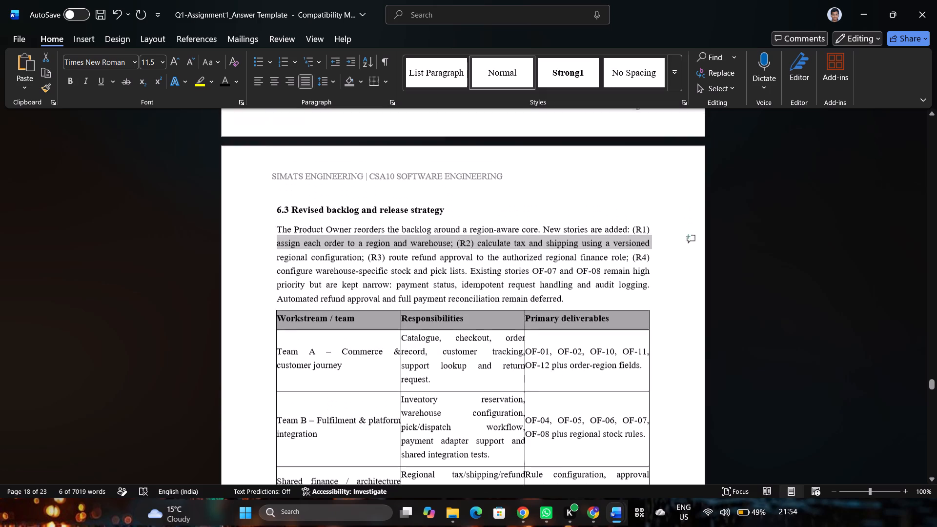
pyautogui.scroll(4, 260, 200)
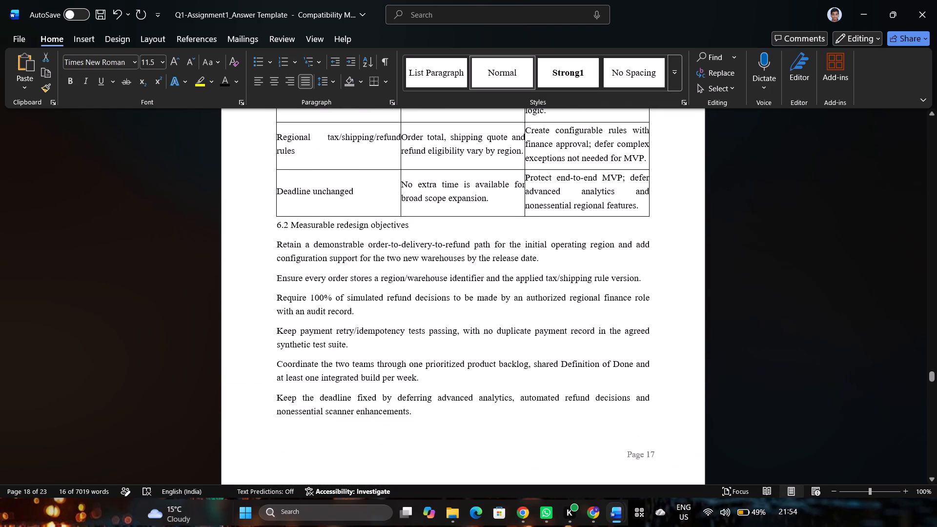
pyautogui.moveTo(412, 416); pyautogui.dragTo(277, 229)
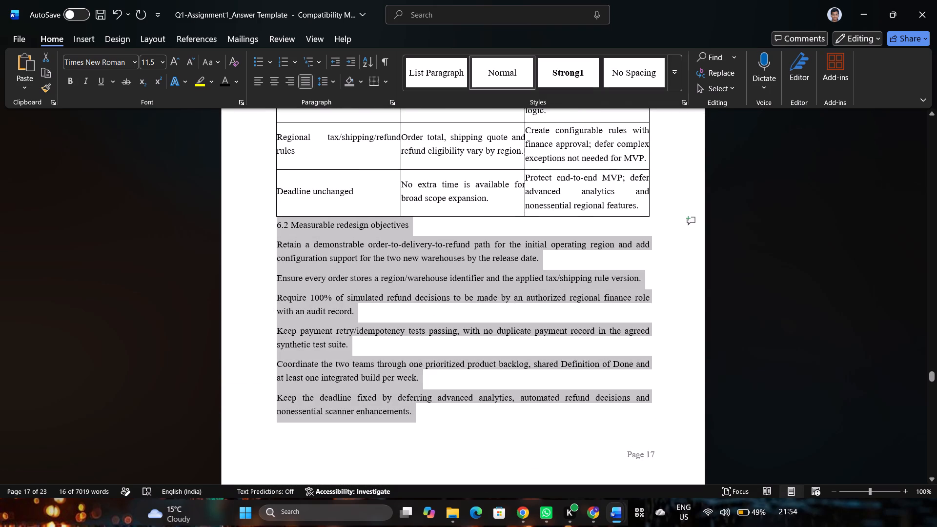
pyautogui.moveTo(277, 229); pyautogui.dragTo(277, 233)
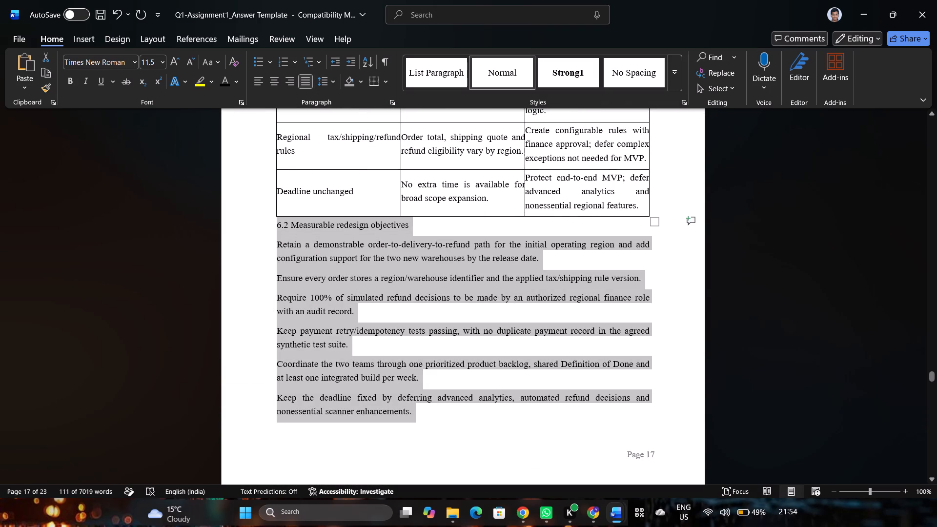
pyautogui.click(280, 236)
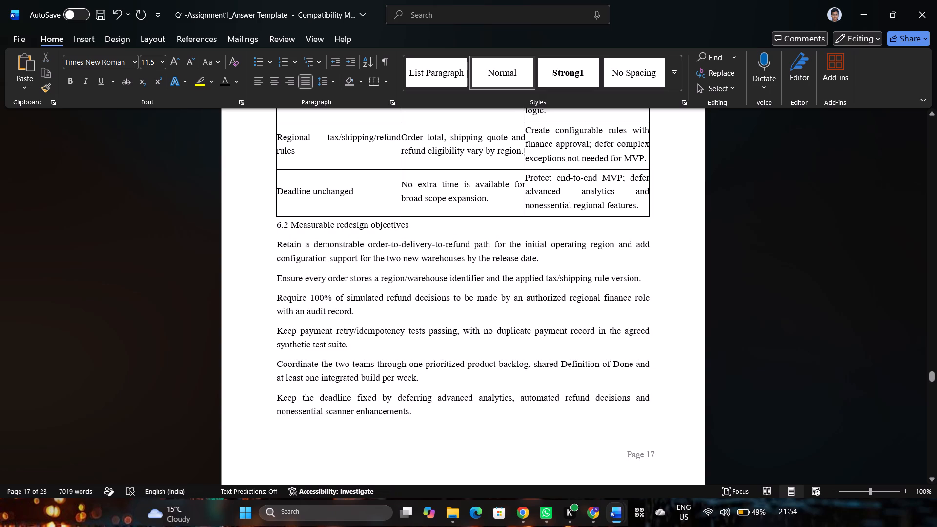
pyautogui.moveTo(276, 241); pyautogui.dragTo(448, 432)
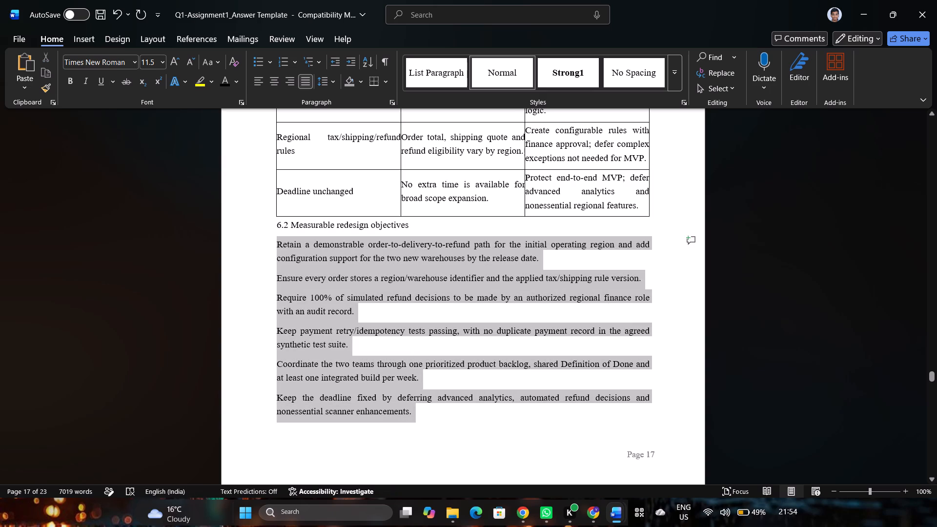
pyautogui.moveTo(448, 432); pyautogui.dragTo(424, 418)
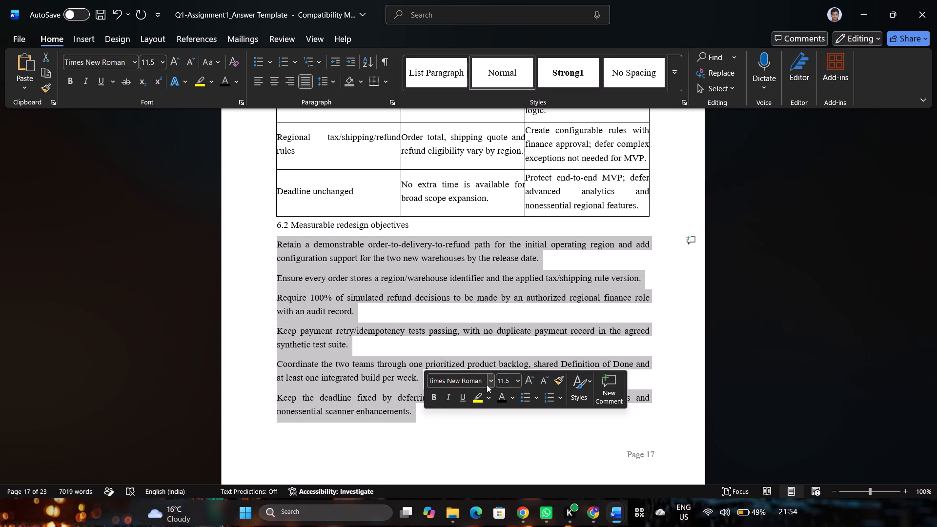
pyautogui.click(503, 379)
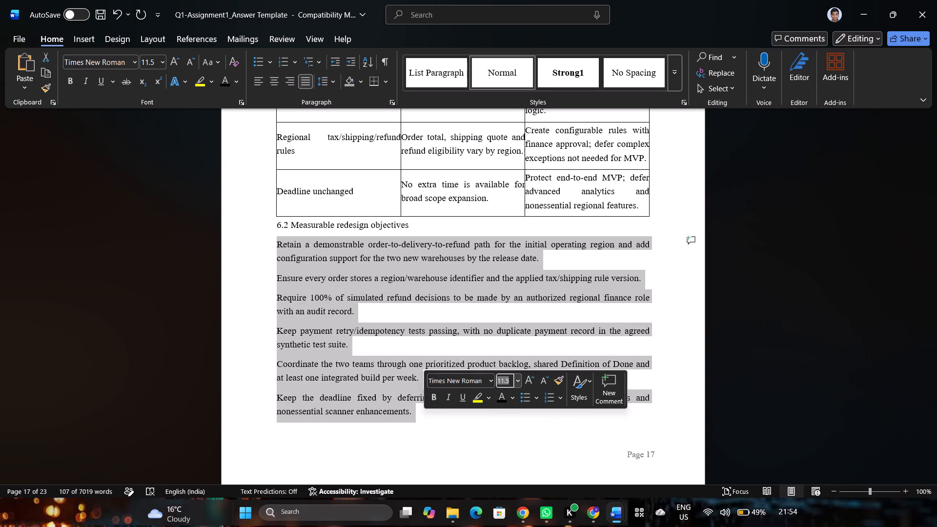
pyautogui.click(528, 398)
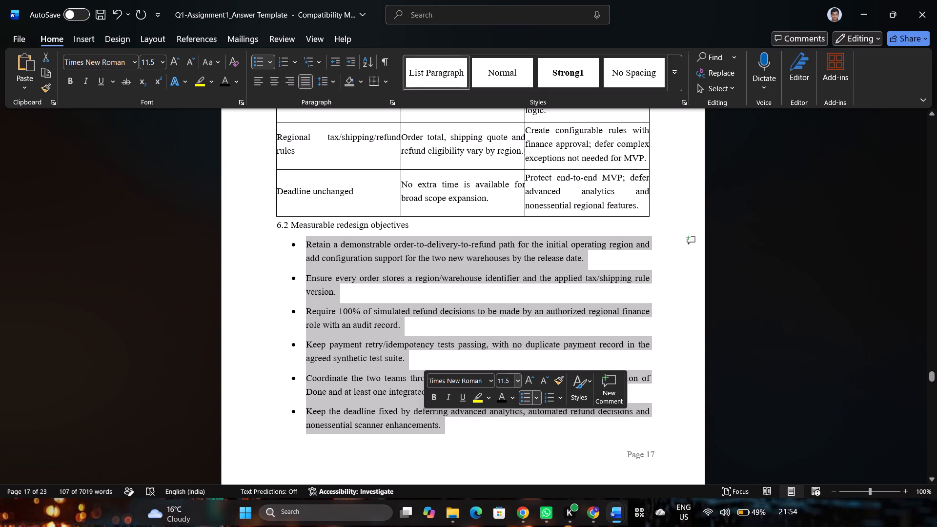
# Make the heading "6.2 Measurable redesign objectives" bold and set its font size to 12.
pyautogui.moveTo(414, 223); pyautogui.dragTo(255, 228)
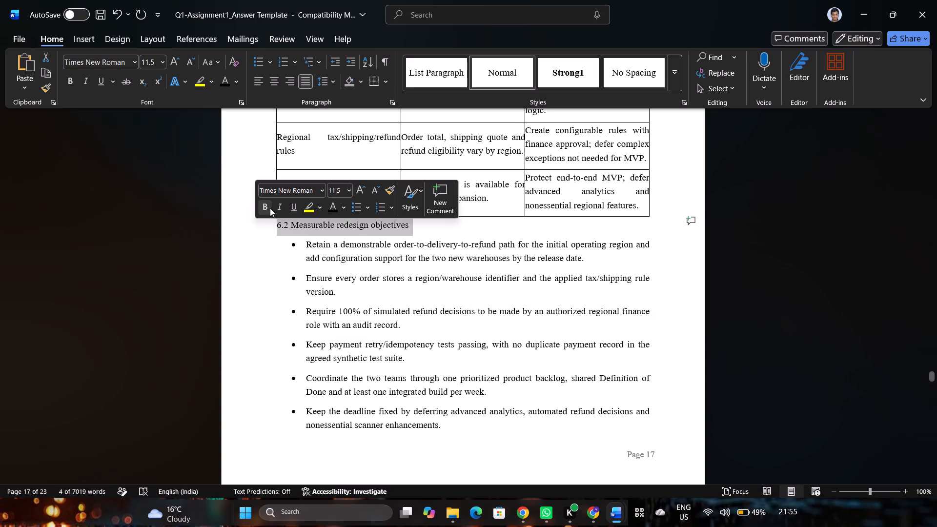
pyautogui.click(263, 202)
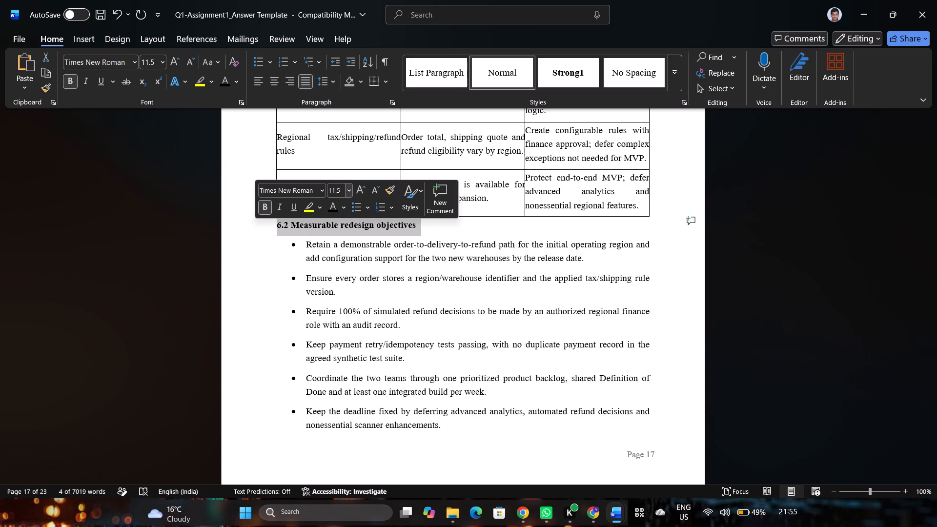
pyautogui.click(340, 191)
pyautogui.write('12')
pyautogui.press('Return')
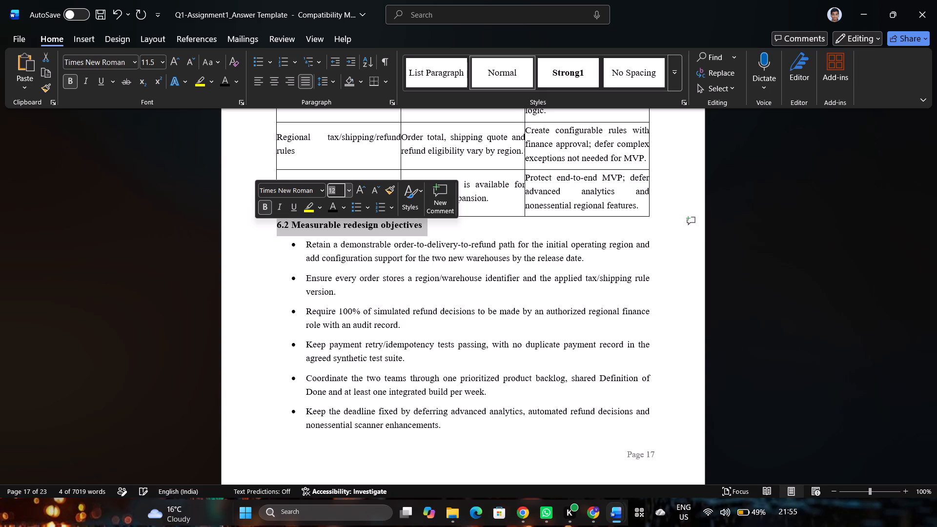
pyautogui.click(255, 271)
# Change the header row shading of the change, impact and risk table in section 6.1 to medium grey.
pyautogui.scroll(2, 255, 271)
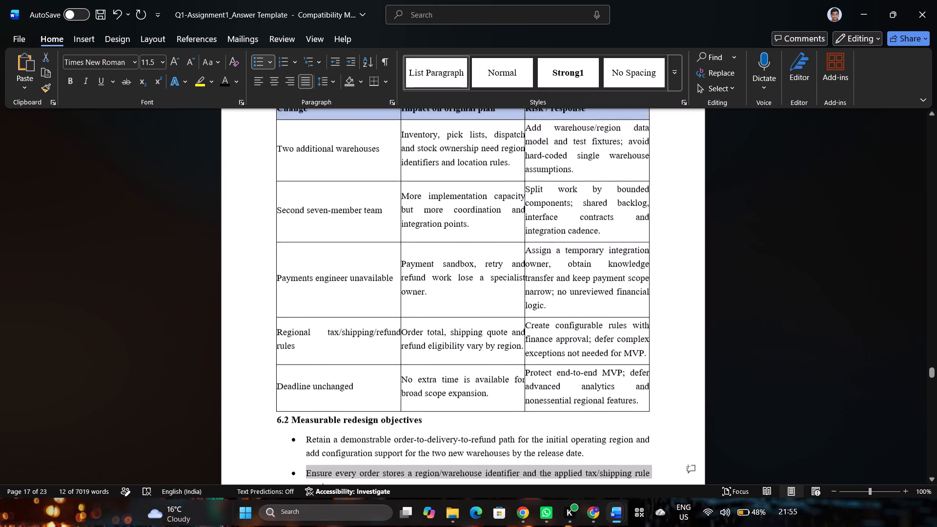
pyautogui.scroll(1, 255, 271)
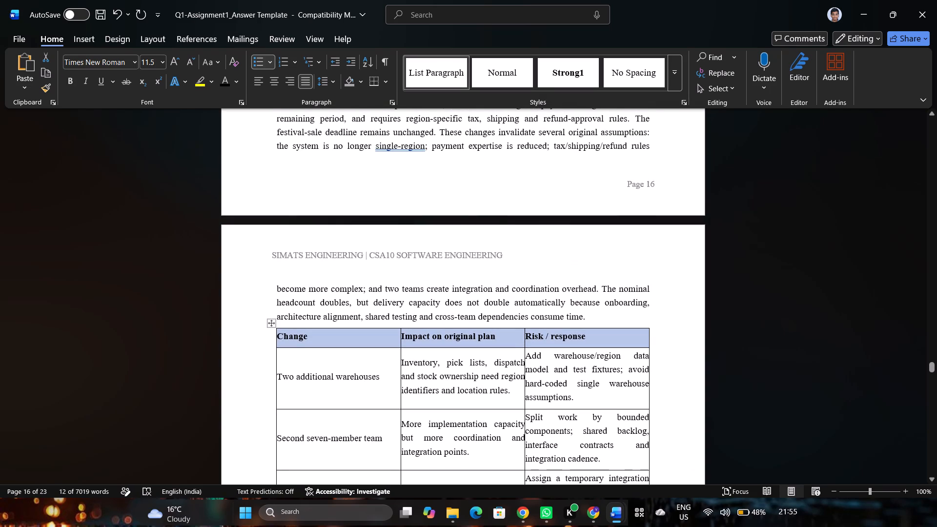
pyautogui.moveTo(611, 337); pyautogui.dragTo(360, 338)
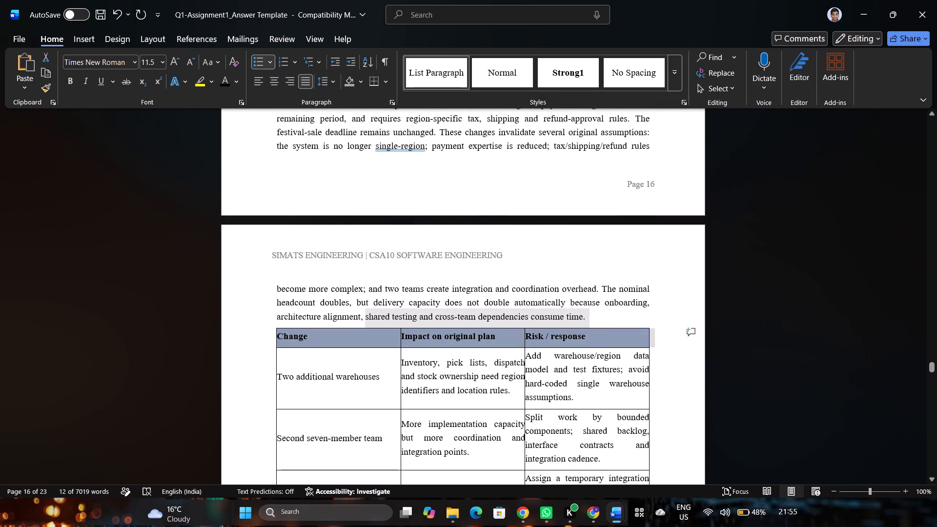
pyautogui.moveTo(360, 338); pyautogui.dragTo(358, 337)
pyautogui.click(456, 370)
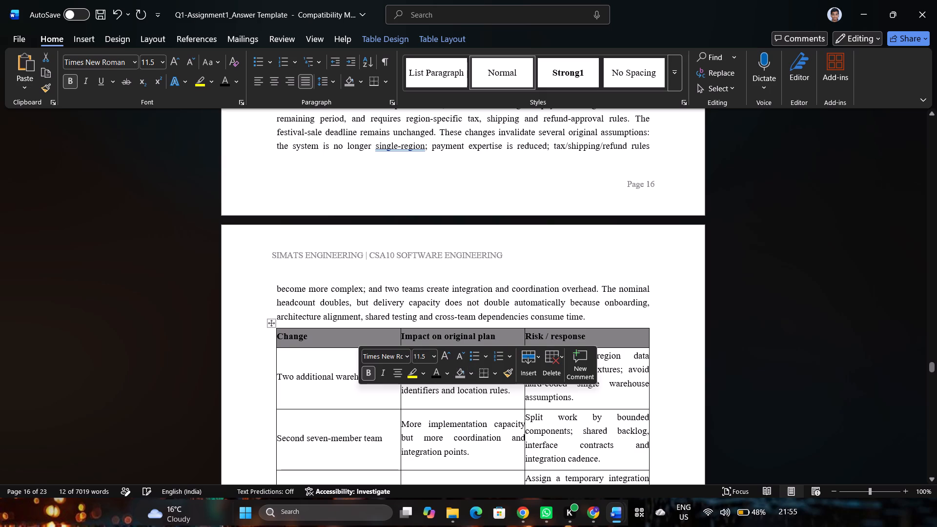
pyautogui.click(524, 269)
# Make the headings "TASK 6 – REDESIGN DELIVERY UNDER CHANGED CONDITIONS" and "6.1 Diagnose the impact" bold at font size 12.
pyautogui.scroll(3, 524, 269)
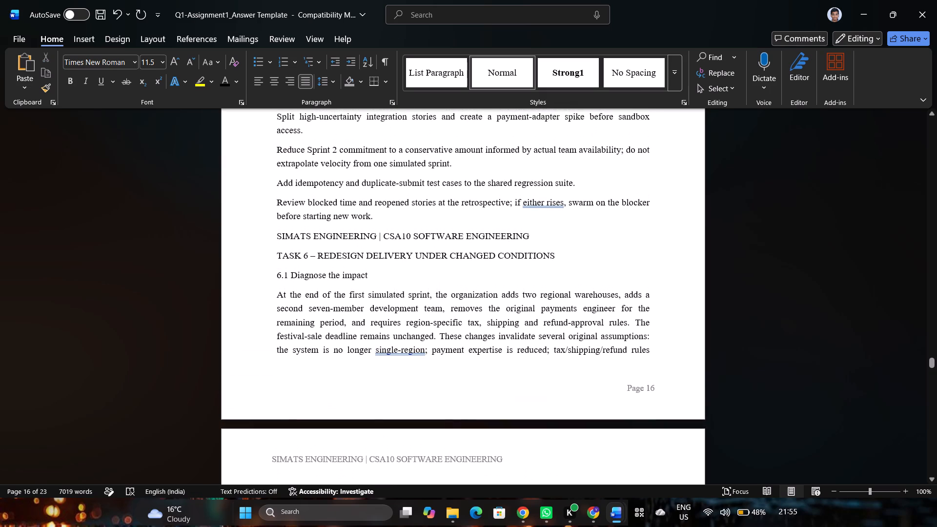
pyautogui.moveTo(384, 272); pyautogui.dragTo(275, 263)
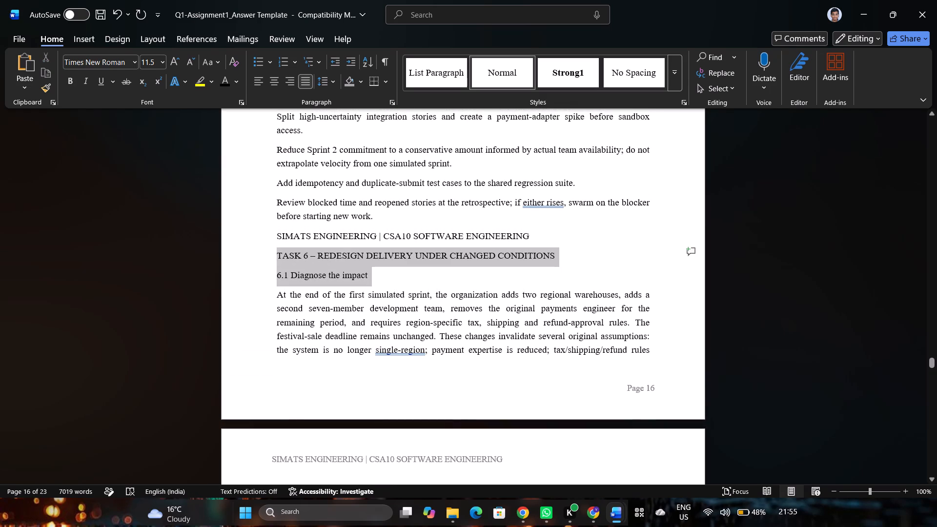
pyautogui.moveTo(275, 263); pyautogui.dragTo(276, 253)
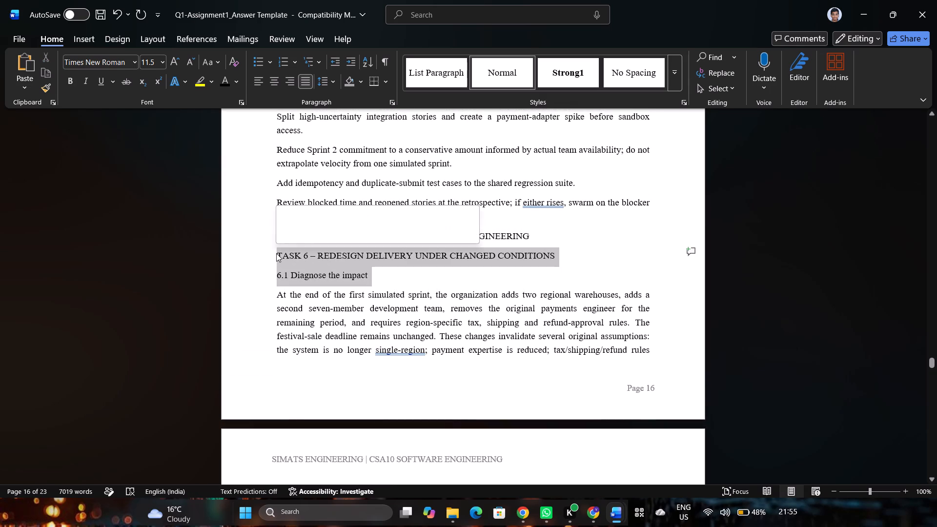
pyautogui.click(358, 217)
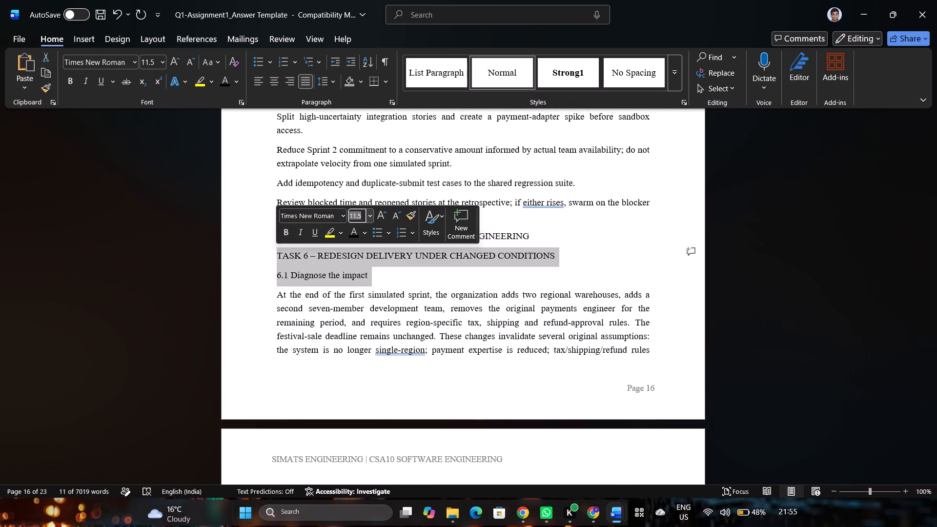
pyautogui.write('12')
pyautogui.press('Return')
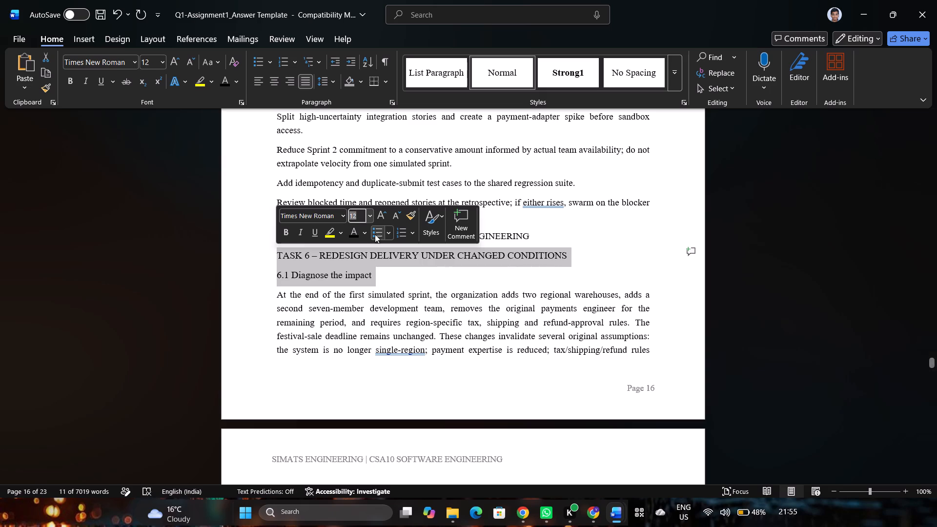
pyautogui.click(287, 230)
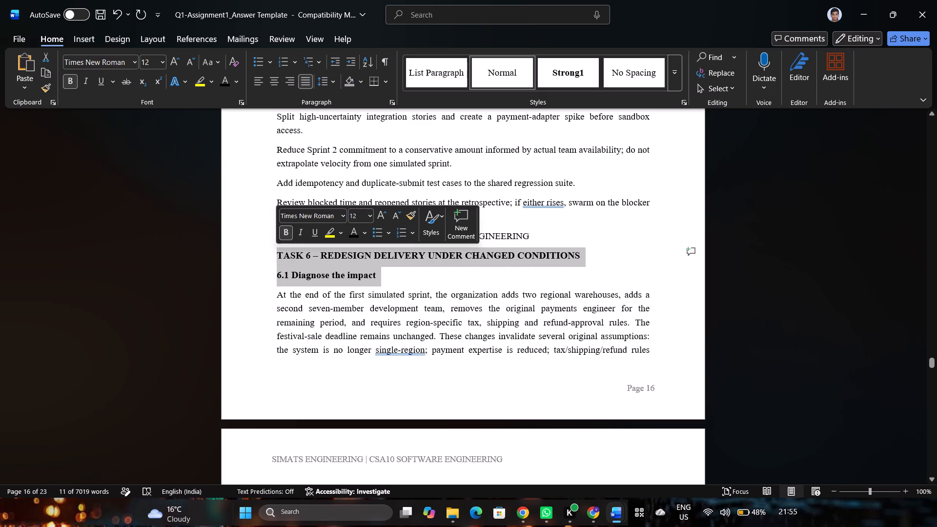
pyautogui.click(409, 270)
# Delete the stray "SIMATS ENGINEERING | CSA10 SOFTWARE ENGINEERING" body line above the Task 6 heading.
pyautogui.scroll(1, 409, 270)
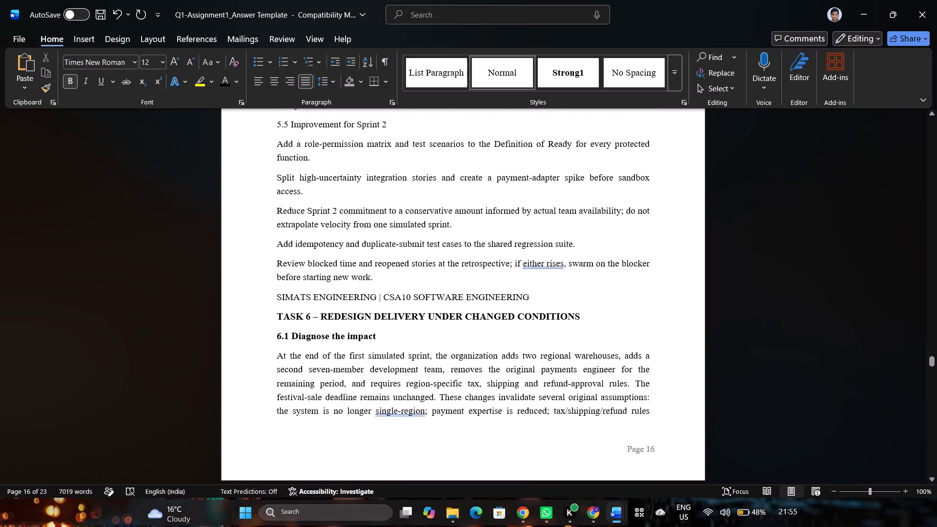
pyautogui.moveTo(539, 294); pyautogui.dragTo(321, 295)
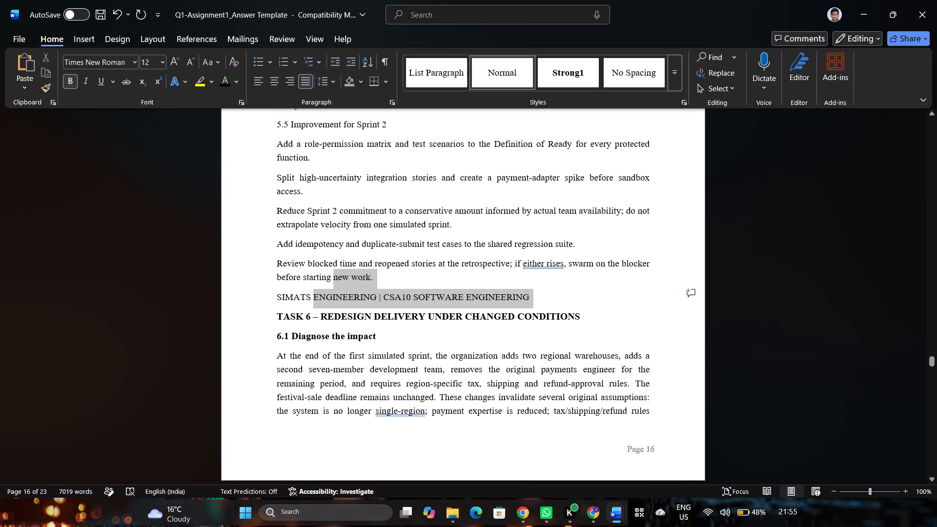
pyautogui.moveTo(321, 295); pyautogui.dragTo(297, 298)
pyautogui.press('BackSpace')
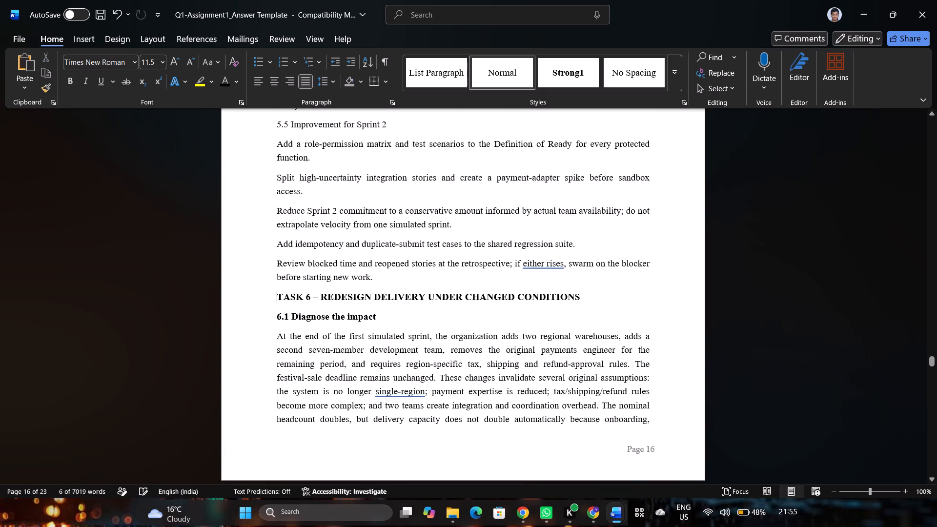
# Format the five improvement paragraphs under "5.5 Improvement for Sprint 2" as a bulleted list.
pyautogui.scroll(1, 297, 298)
pyautogui.moveTo(381, 342); pyautogui.dragTo(276, 203)
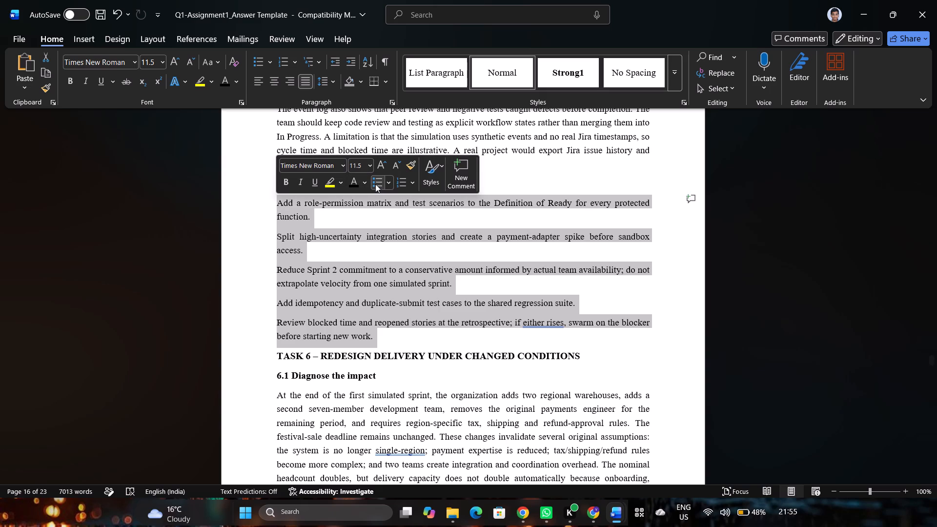
pyautogui.click(376, 183)
pyautogui.click(285, 225)
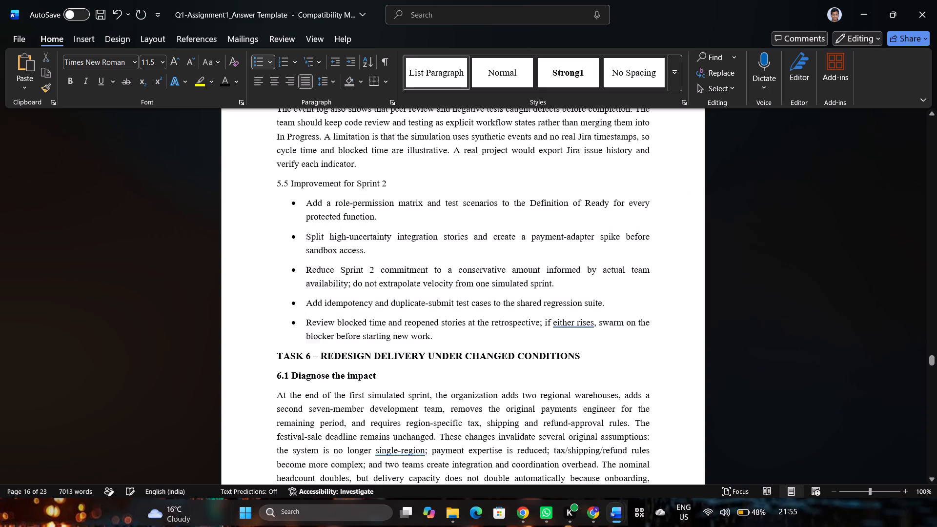
# Make the heading "5.5 Improvement for Sprint 2" bold.
pyautogui.moveTo(399, 178); pyautogui.dragTo(260, 174)
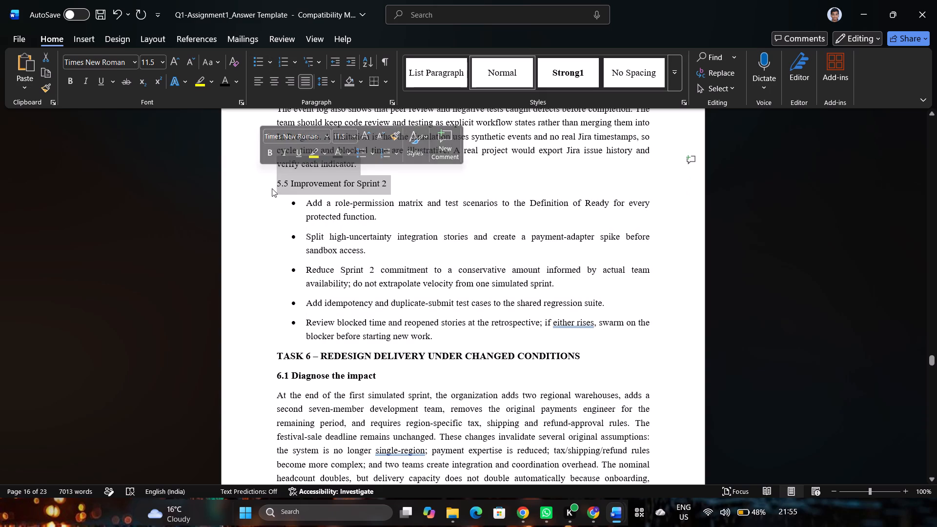
pyautogui.moveTo(270, 188); pyautogui.dragTo(422, 187)
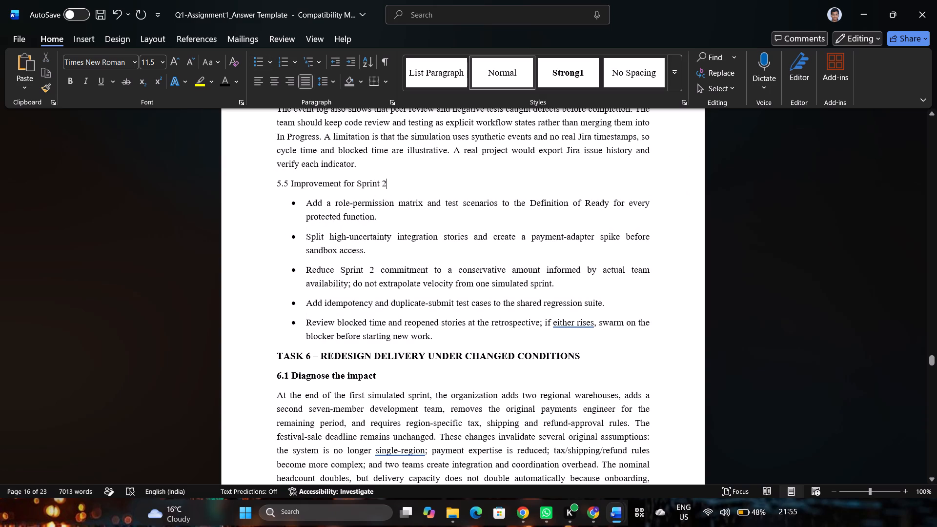
pyautogui.moveTo(404, 187); pyautogui.dragTo(274, 185)
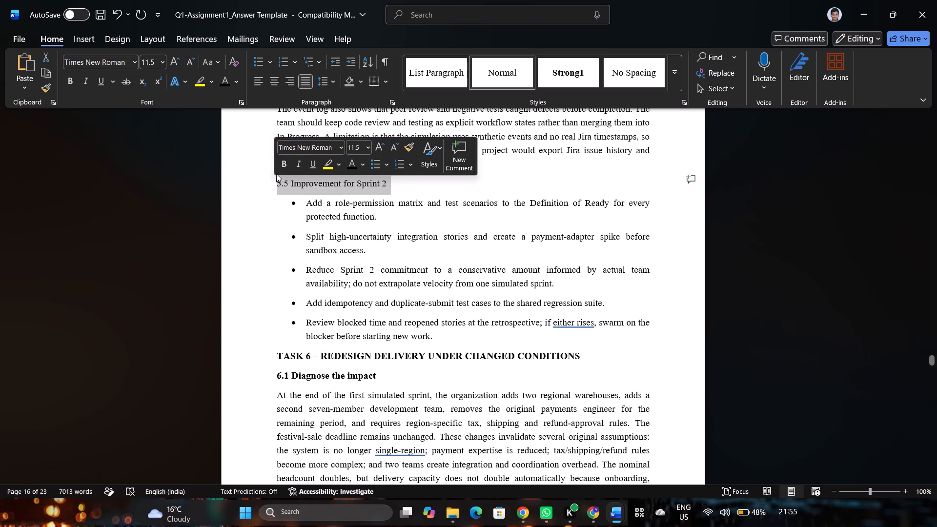
pyautogui.click(281, 170)
pyautogui.click(260, 226)
pyautogui.scroll(1, 260, 226)
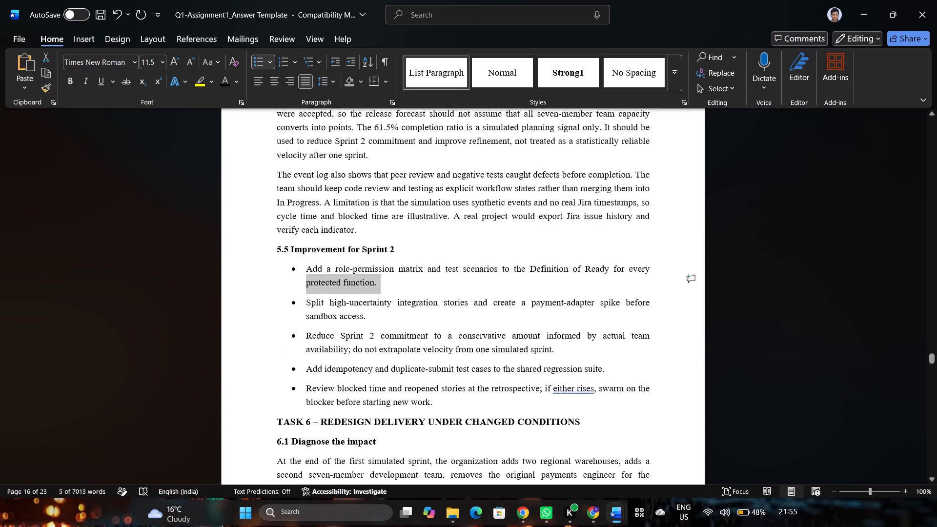
pyautogui.scroll(1, 260, 226)
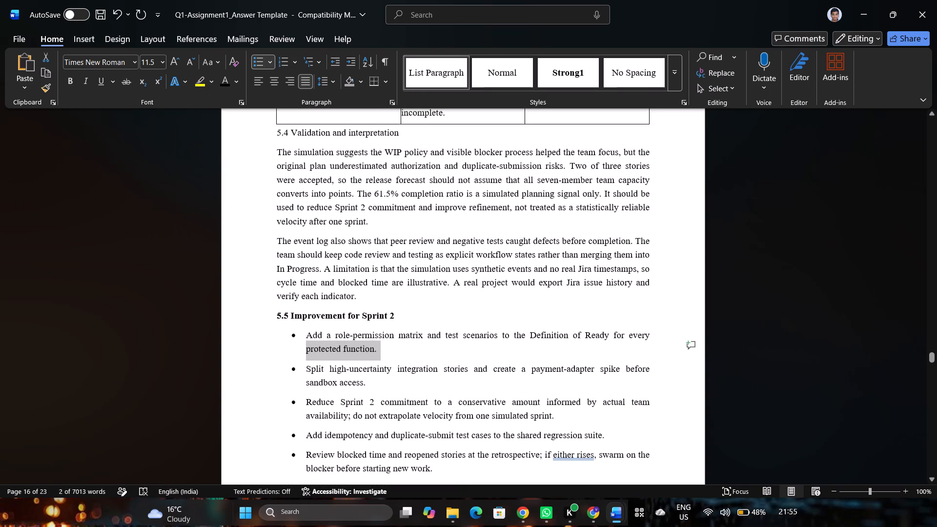
# Make the heading "5.4 Validation and interpretation" bold.
pyautogui.scroll(2, 371, 294)
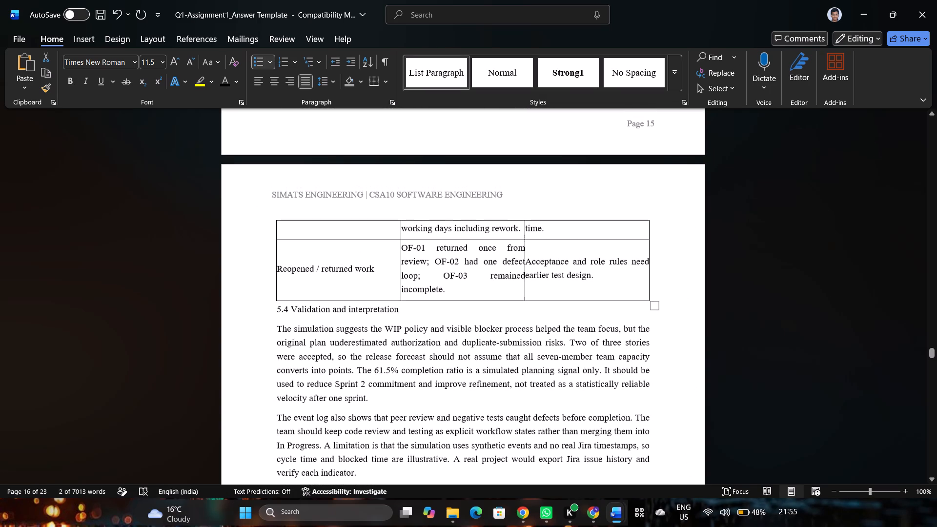
pyautogui.moveTo(404, 307); pyautogui.dragTo(265, 297)
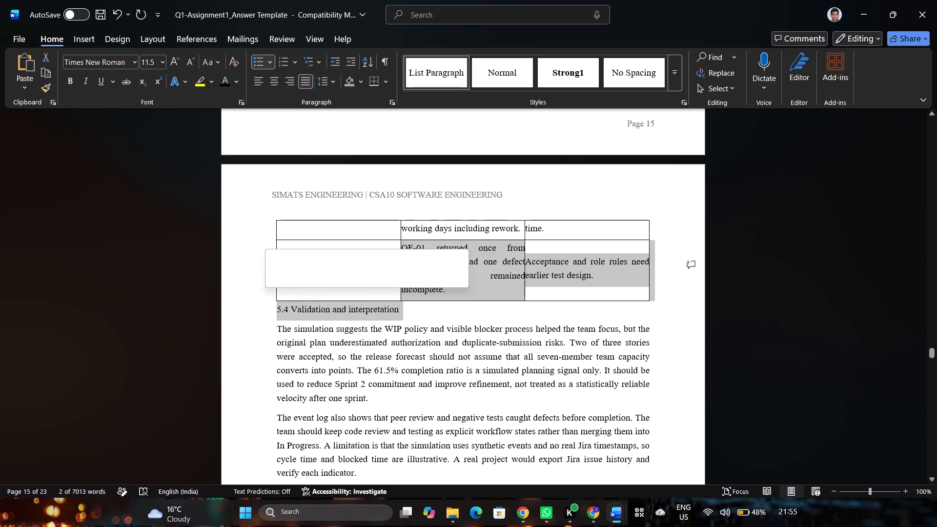
pyautogui.click(413, 315)
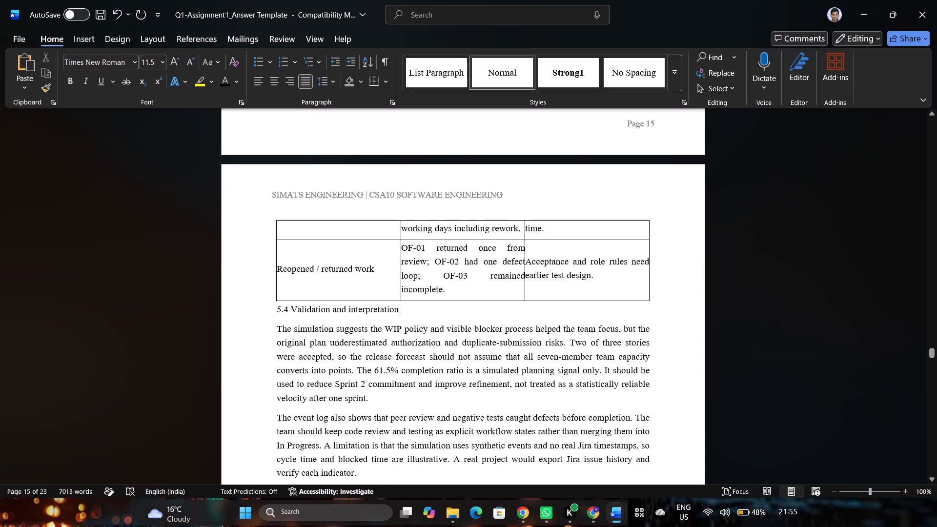
pyautogui.moveTo(407, 311); pyautogui.dragTo(403, 312)
pyautogui.moveTo(403, 312); pyautogui.dragTo(271, 317)
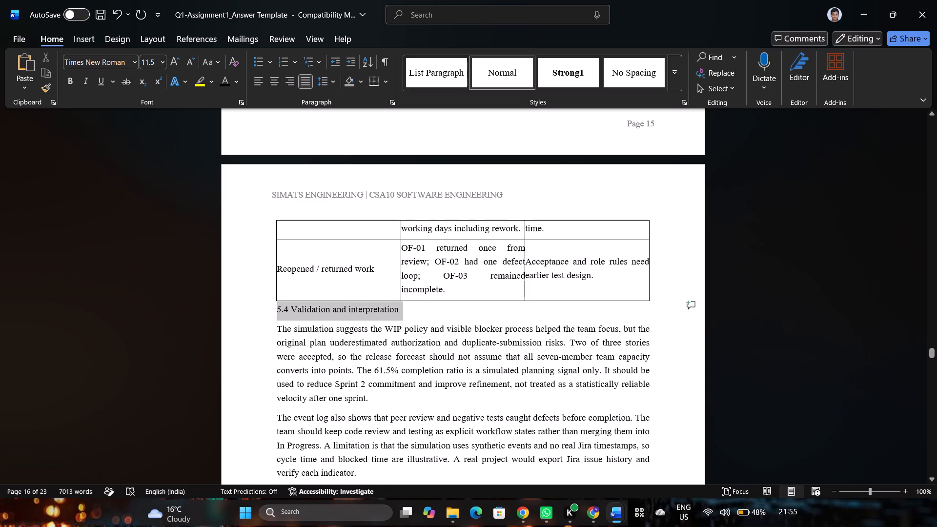
pyautogui.moveTo(271, 317); pyautogui.dragTo(271, 315)
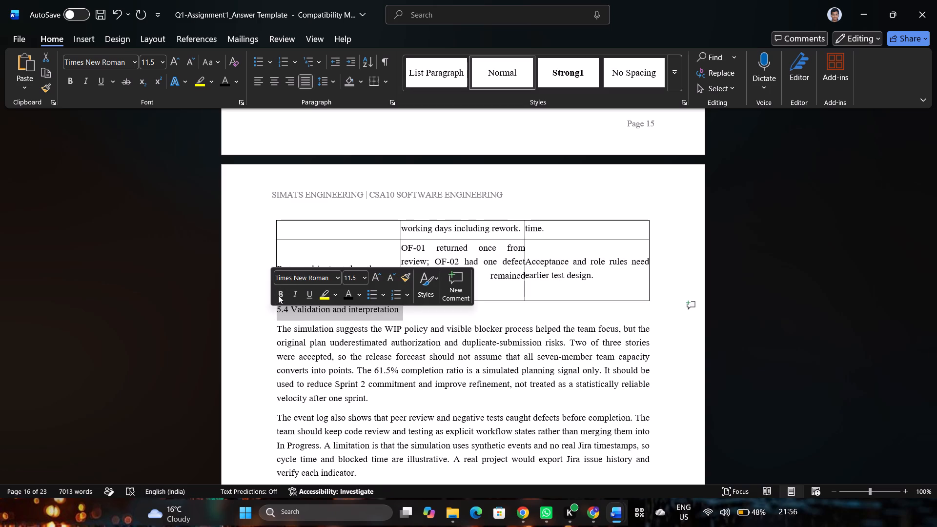
pyautogui.click(278, 295)
pyautogui.click(265, 339)
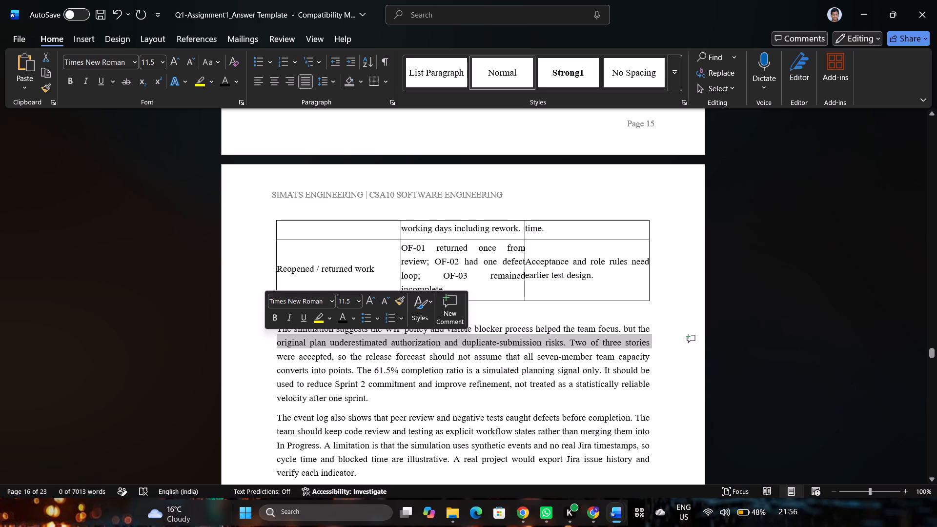
pyautogui.click(247, 367)
# Shade the header row (Indicator, Simulated result, Interpretation) of the section 5.3 table grey.
pyautogui.scroll(2, 247, 367)
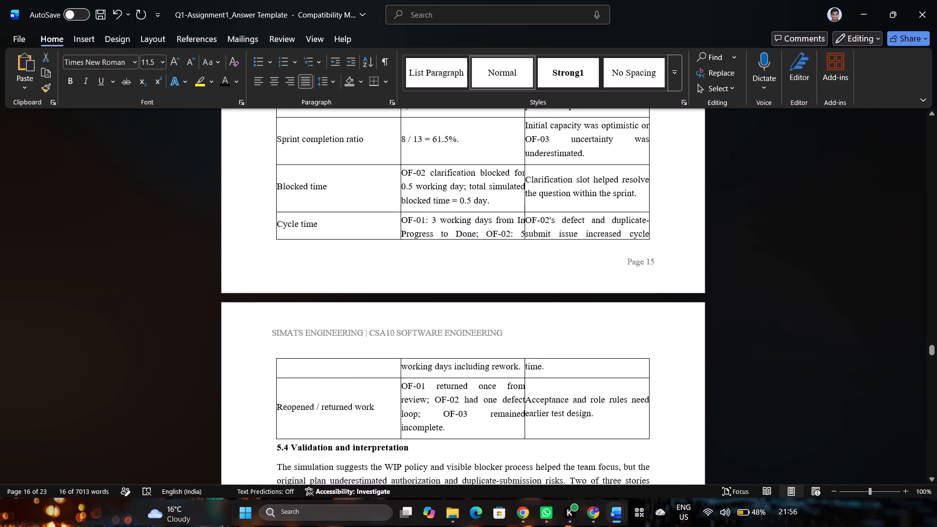
pyautogui.scroll(1, 247, 367)
pyautogui.scroll(2, 309, 379)
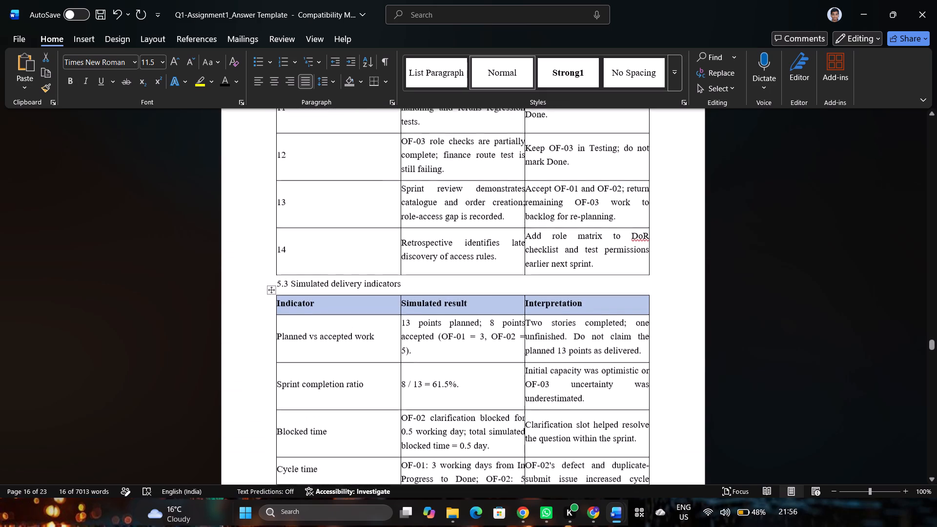
pyautogui.moveTo(602, 304); pyautogui.dragTo(446, 298)
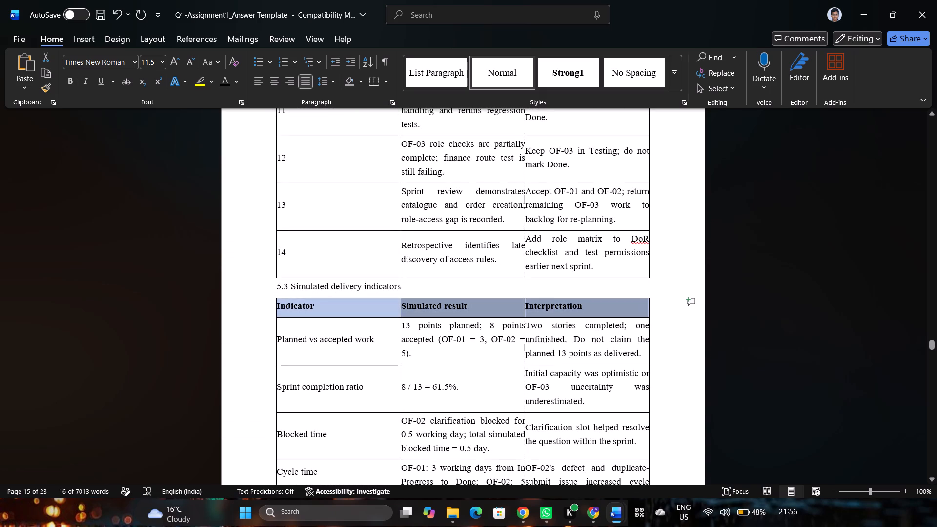
pyautogui.moveTo(446, 298); pyautogui.dragTo(366, 308)
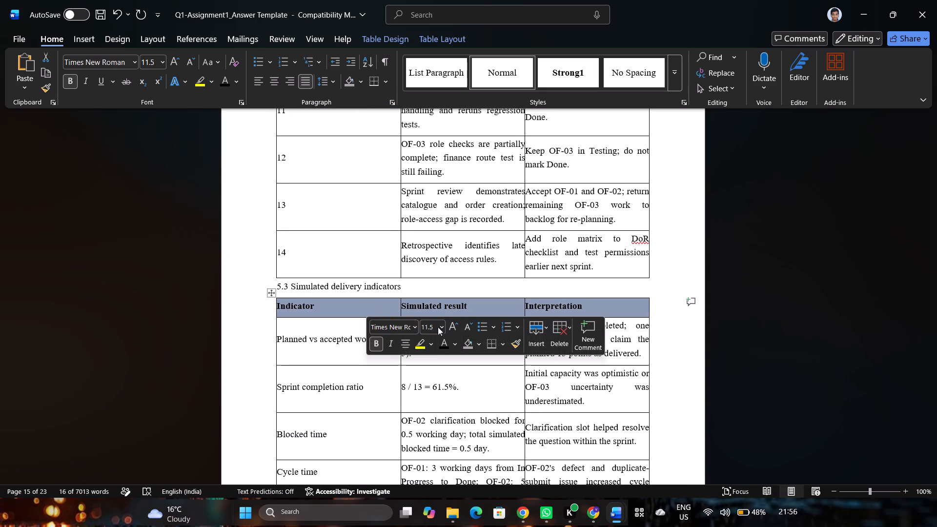
pyautogui.click(469, 340)
# Set the heading "5.4 Validation and interpretation" to font size 12, and compare it with the "6.1 Diagnose the impact" heading.
pyautogui.scroll(-2, 301, 352)
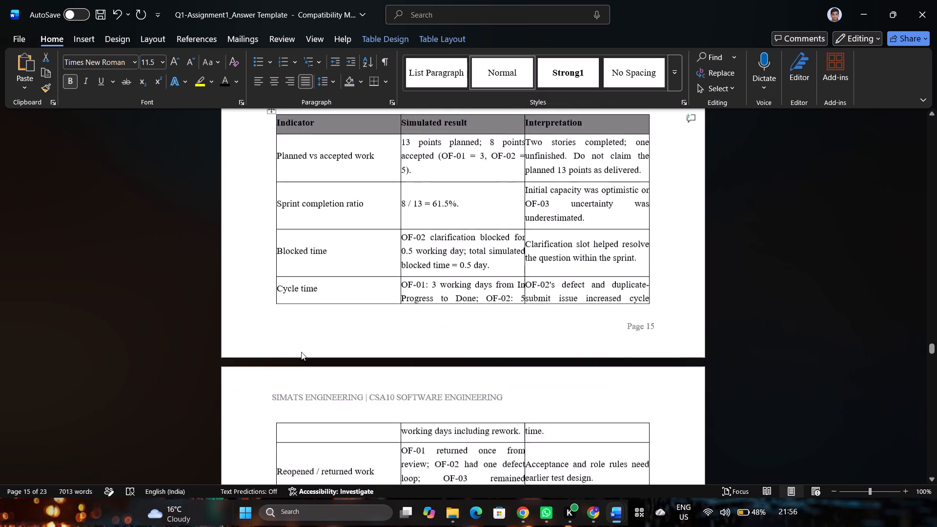
pyautogui.scroll(-1, 301, 352)
pyautogui.click(312, 352)
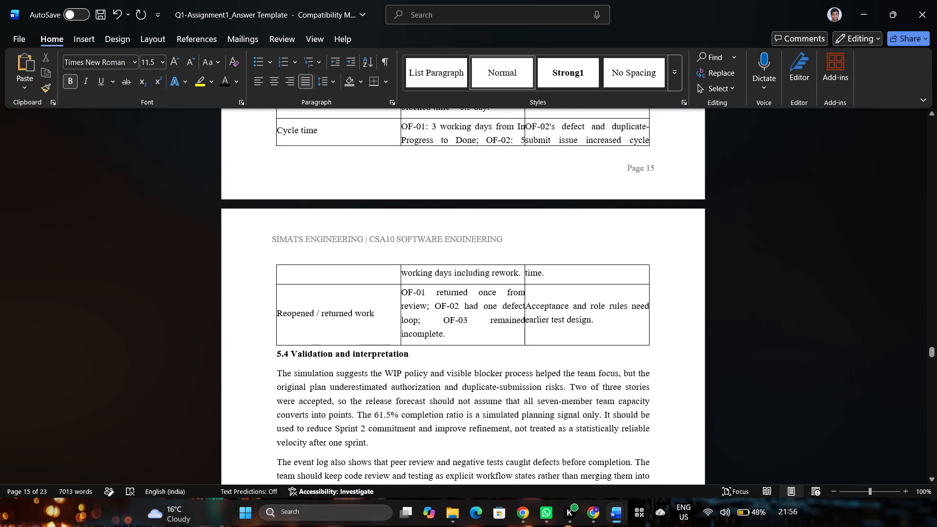
pyautogui.moveTo(434, 357); pyautogui.dragTo(246, 355)
pyautogui.click(326, 315)
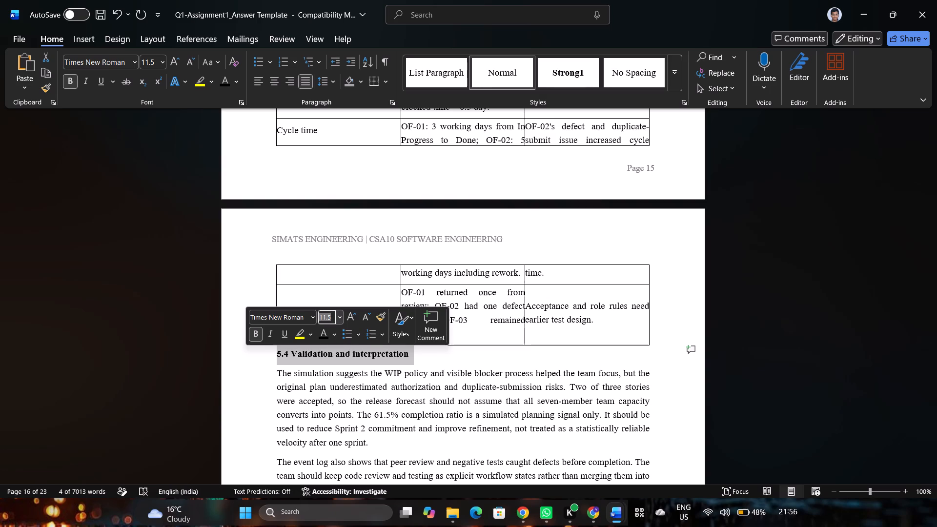
pyautogui.write('12')
pyautogui.press('Return')
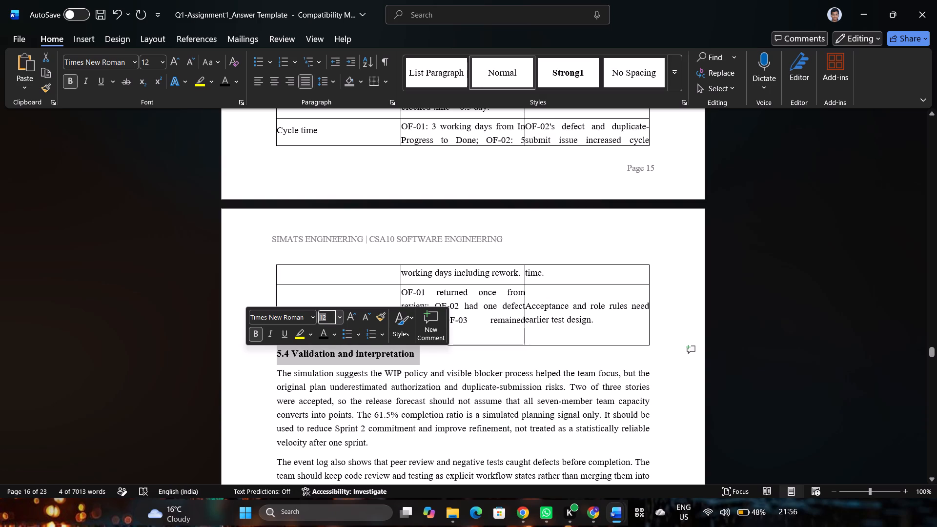
pyautogui.click(259, 410)
pyautogui.scroll(-3, 259, 410)
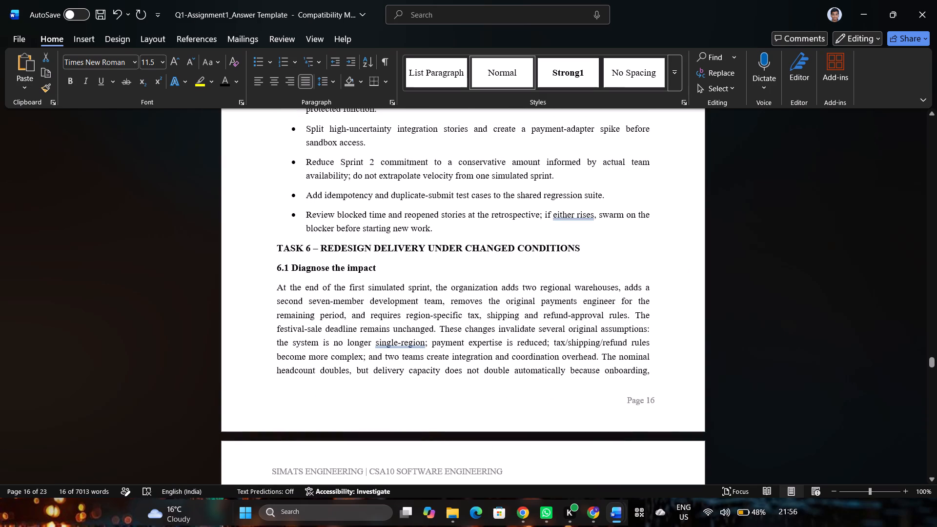
pyautogui.click(366, 270)
# Make the heading "5.3 Simulated delivery indicators" bold at font size 12.
pyautogui.scroll(5, 366, 270)
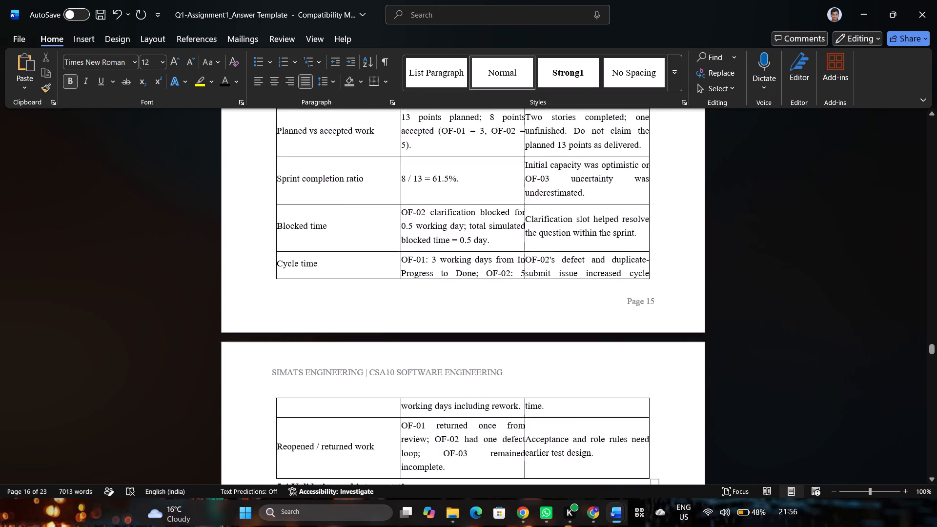
pyautogui.scroll(2, 366, 270)
pyautogui.scroll(-1, 366, 270)
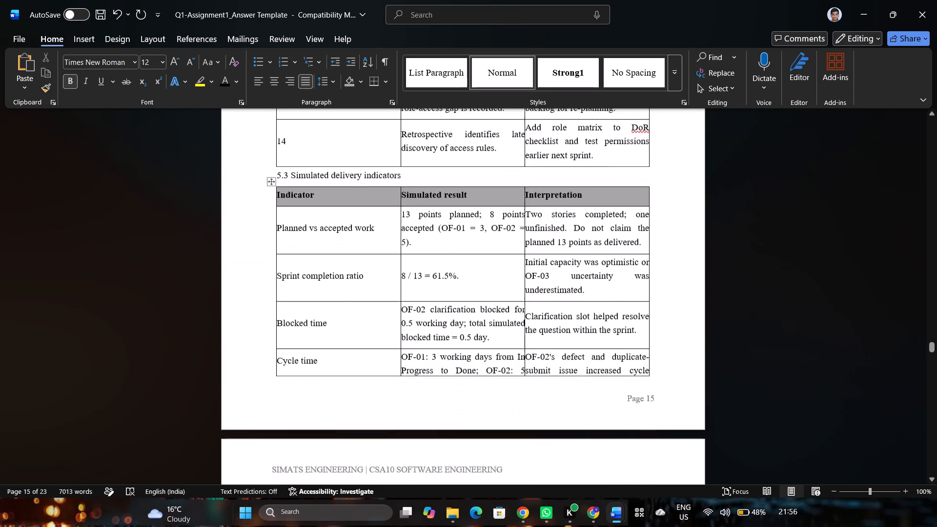
pyautogui.scroll(1, 366, 270)
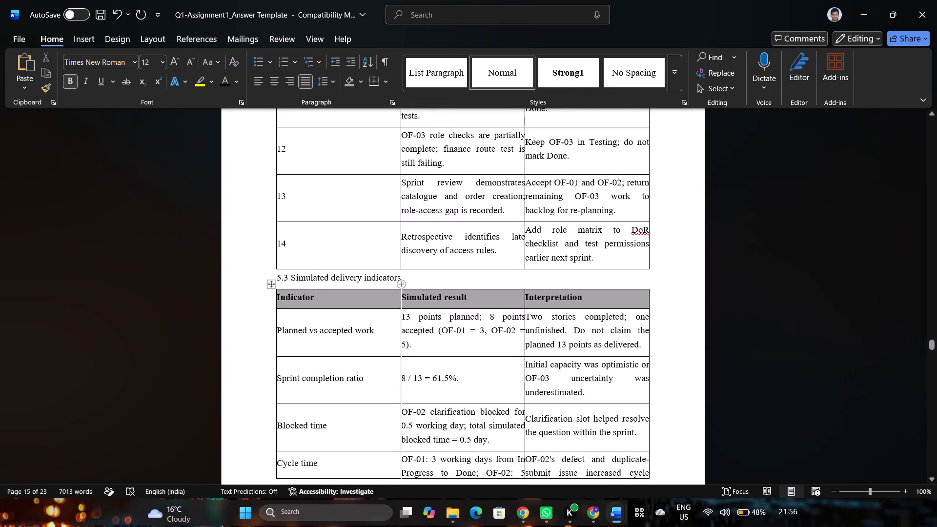
pyautogui.moveTo(414, 276); pyautogui.dragTo(261, 267)
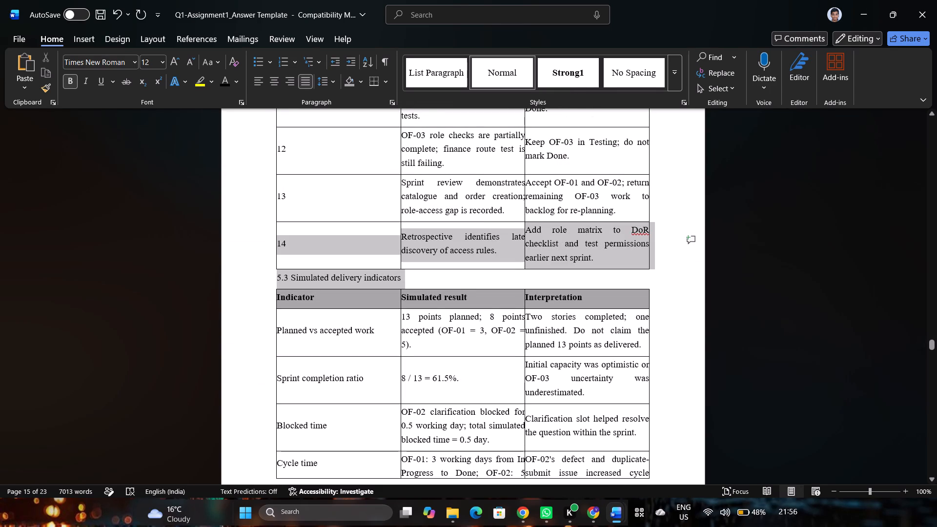
pyautogui.moveTo(261, 267); pyautogui.dragTo(263, 272)
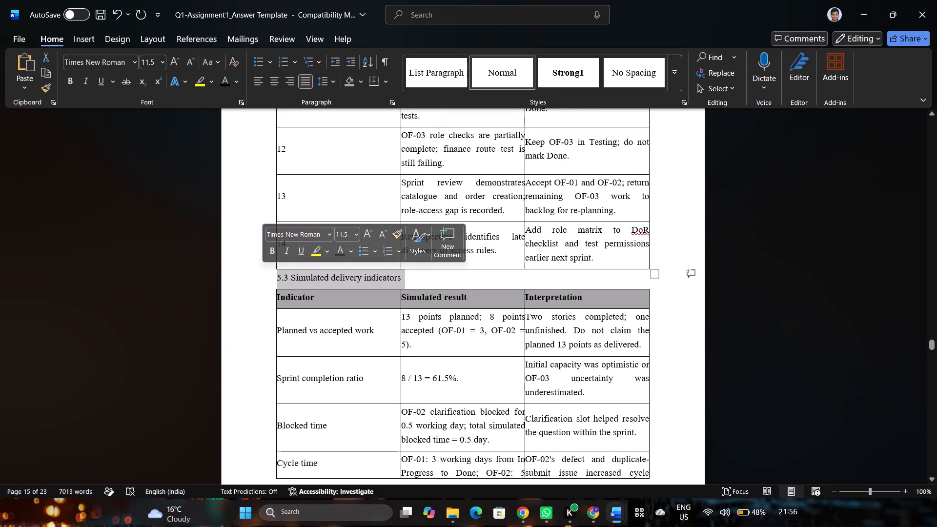
pyautogui.click(345, 235)
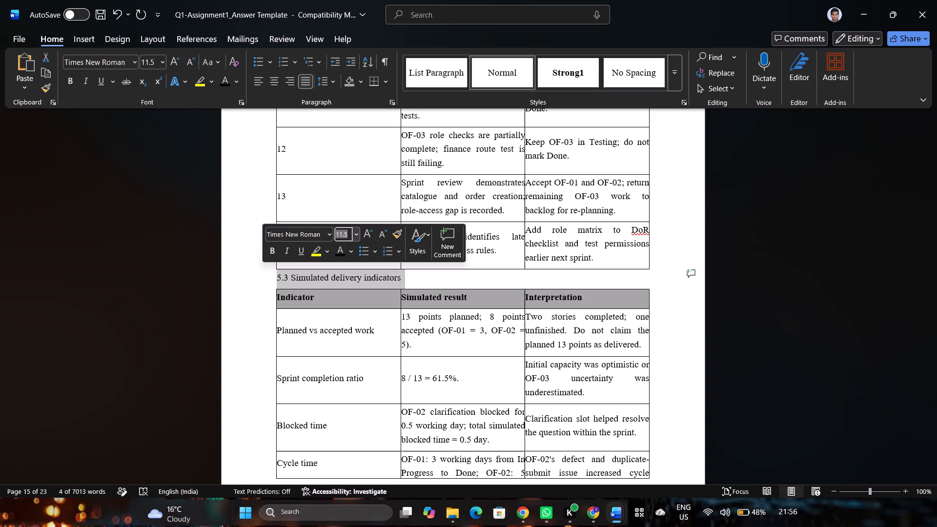
pyautogui.write('12')
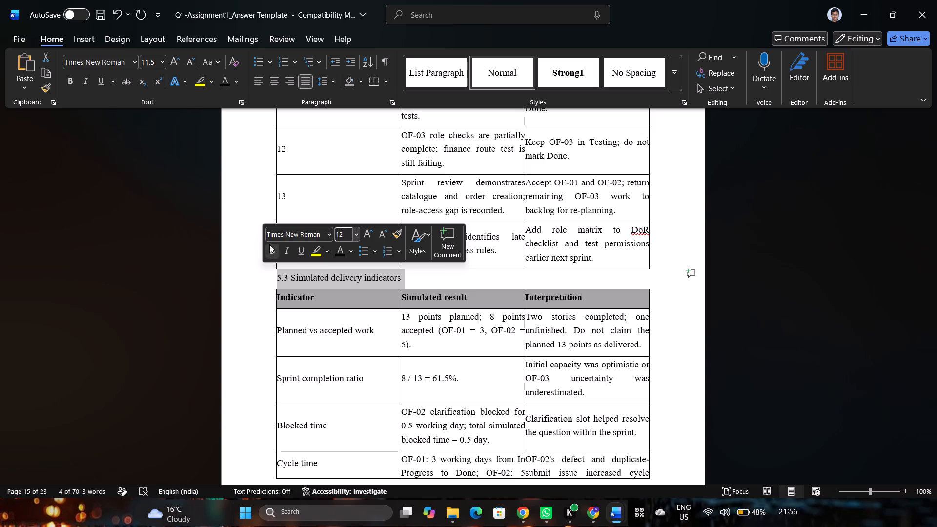
pyautogui.click(269, 244)
pyautogui.click(247, 286)
# Shade the header row (Event, Simulated work event, Jira / workflow response) of the section 5.2 event log table grey.
pyautogui.scroll(1, 247, 286)
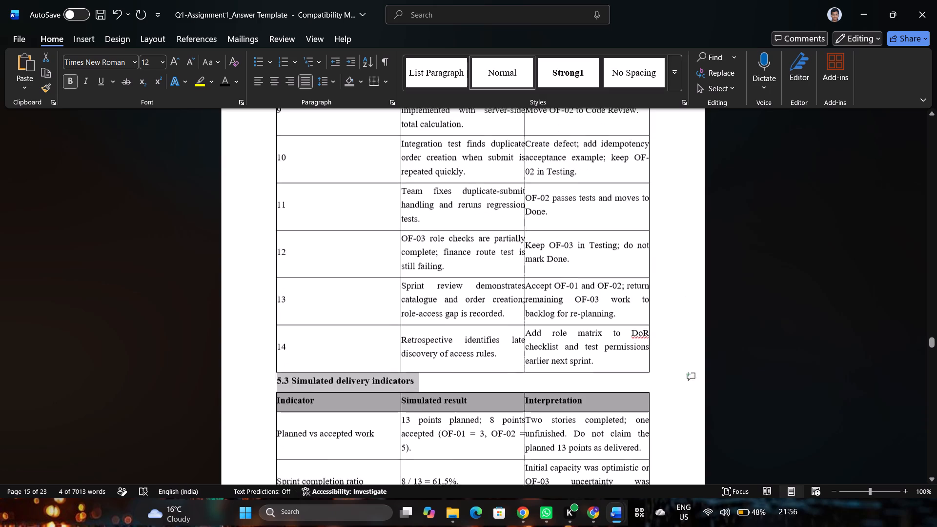
pyautogui.scroll(3, 247, 286)
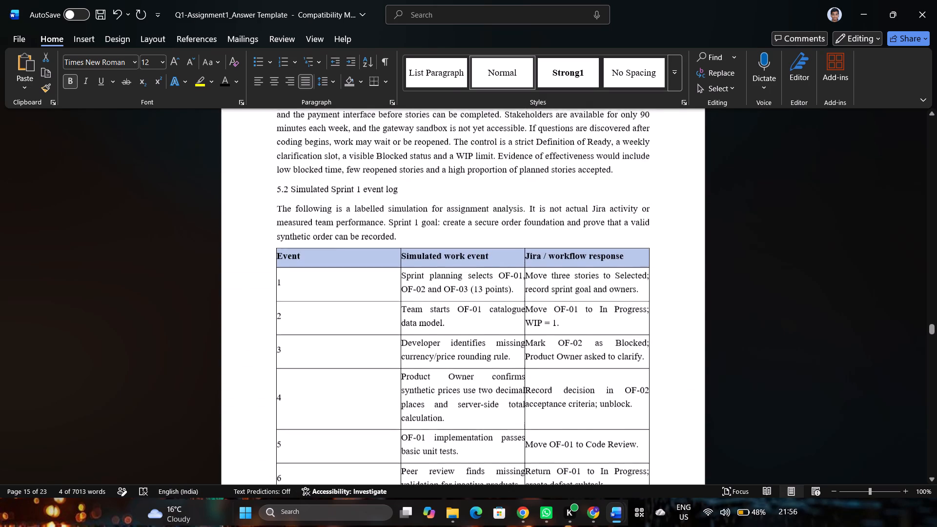
pyautogui.scroll(2, 247, 286)
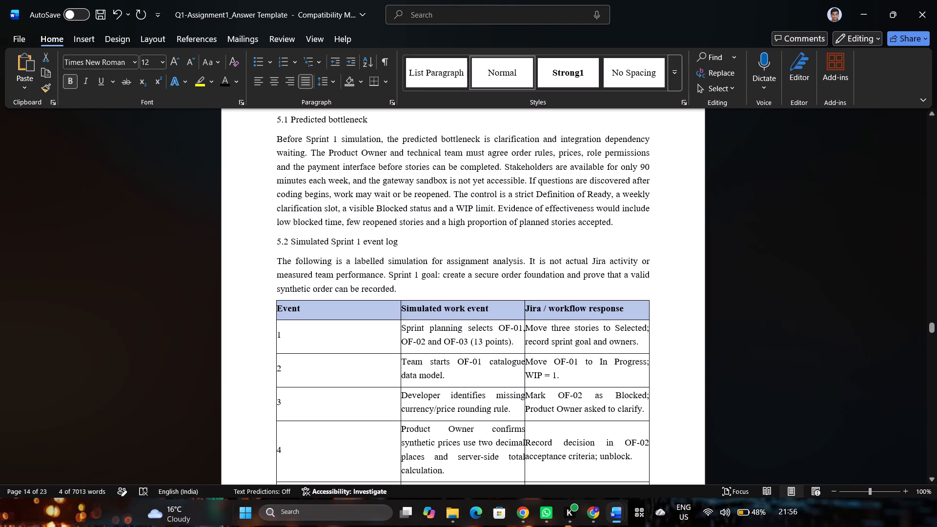
pyautogui.moveTo(636, 314); pyautogui.dragTo(385, 311)
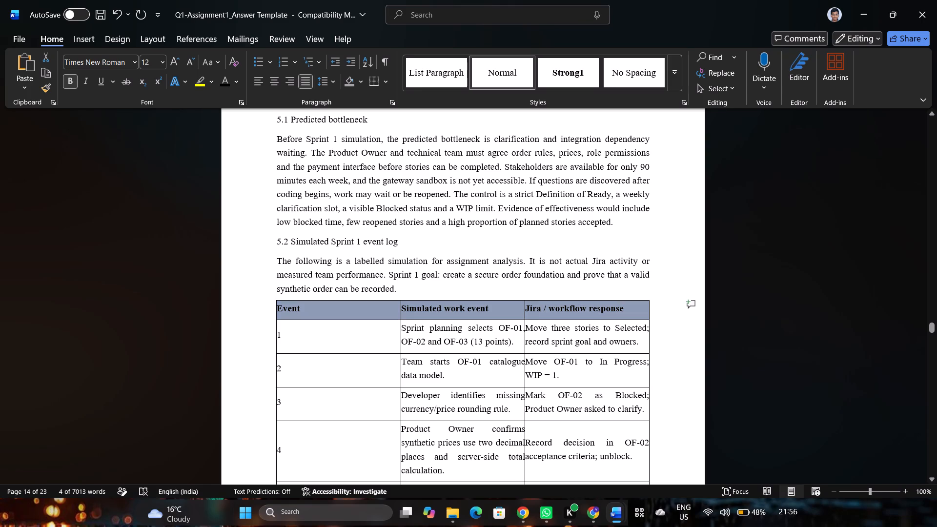
pyautogui.moveTo(385, 311); pyautogui.dragTo(384, 310)
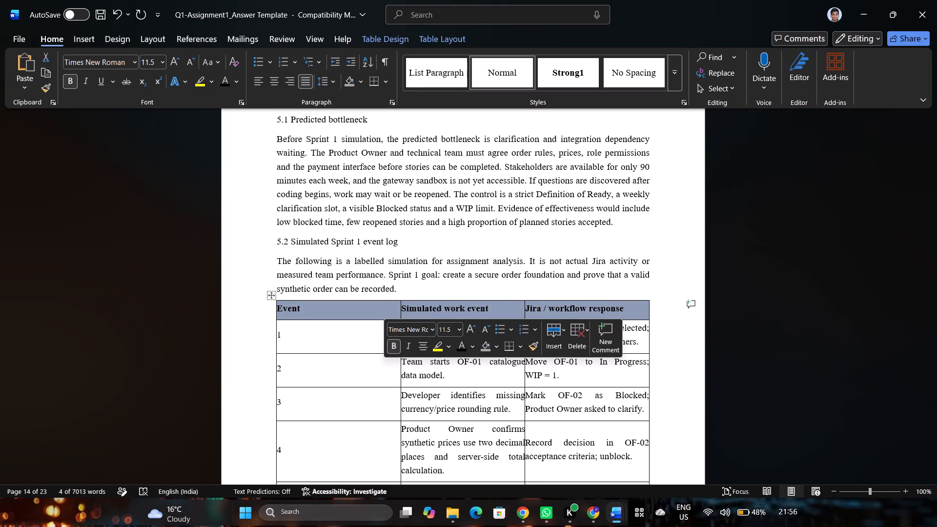
pyautogui.click(486, 345)
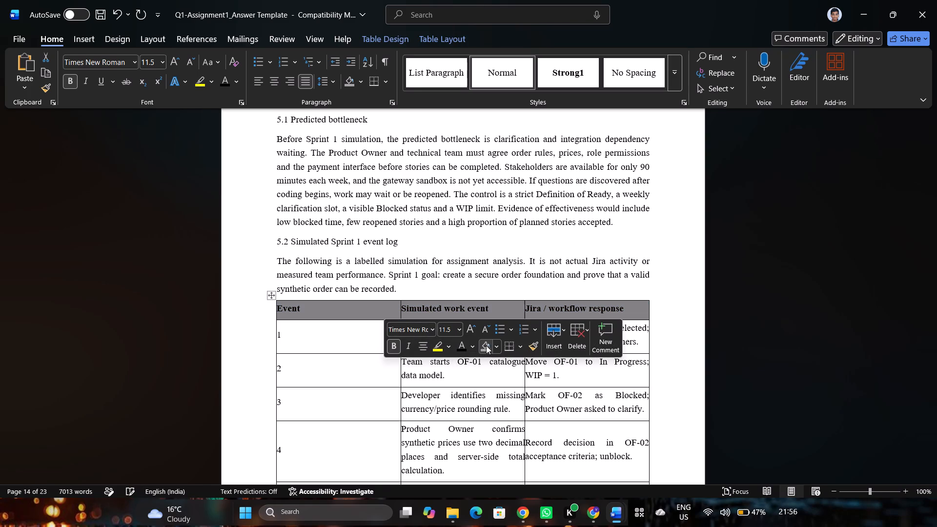
# Make the heading "5.2 Simulated Sprint 1 event log" bold at font size 12.
pyautogui.click(417, 235)
pyautogui.moveTo(417, 235); pyautogui.dragTo(272, 240)
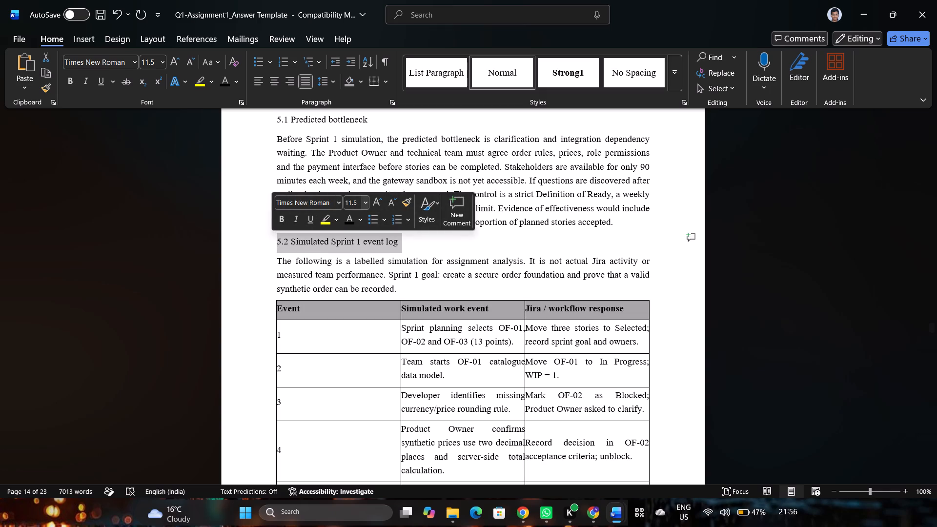
pyautogui.click(349, 199)
pyautogui.write('12')
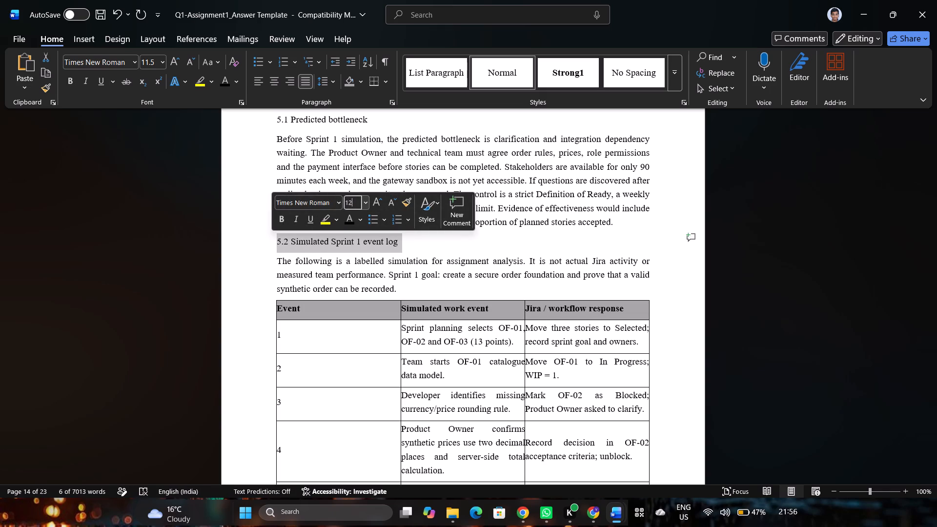
pyautogui.press('Return')
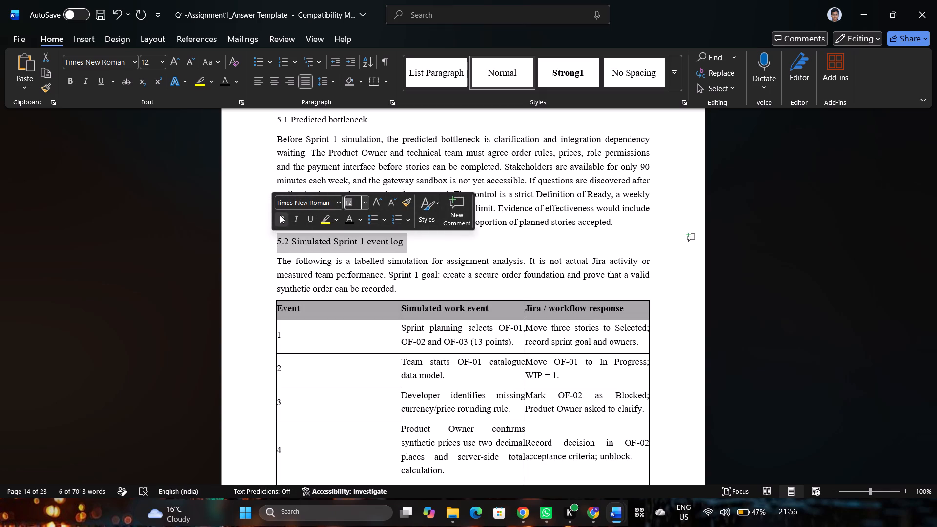
pyautogui.click(280, 215)
pyautogui.click(249, 241)
# Make the headings "TASK 5 – SIMULATE DELIVERY AND VALIDATE THE DESIGN" and "5.1 Predicted bottleneck" bold at font size 12.
pyautogui.scroll(2, 249, 241)
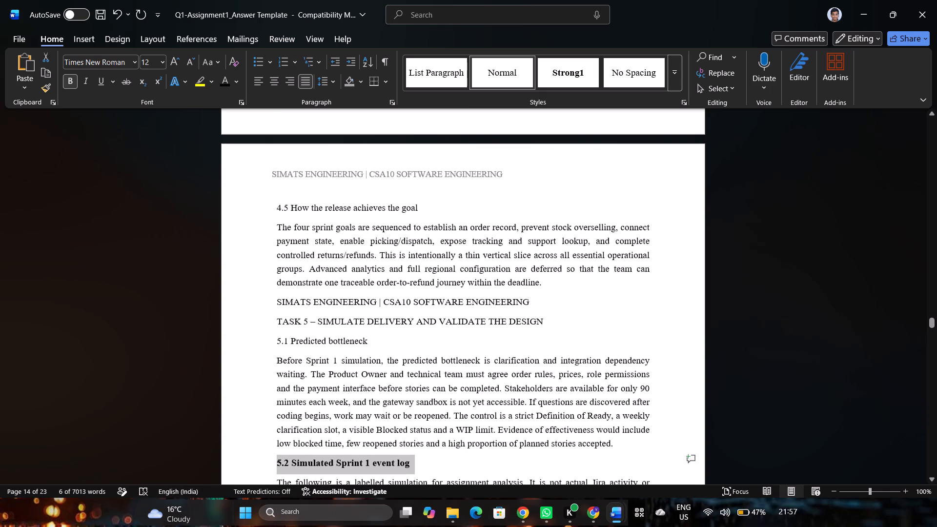
pyautogui.moveTo(373, 344); pyautogui.dragTo(277, 343)
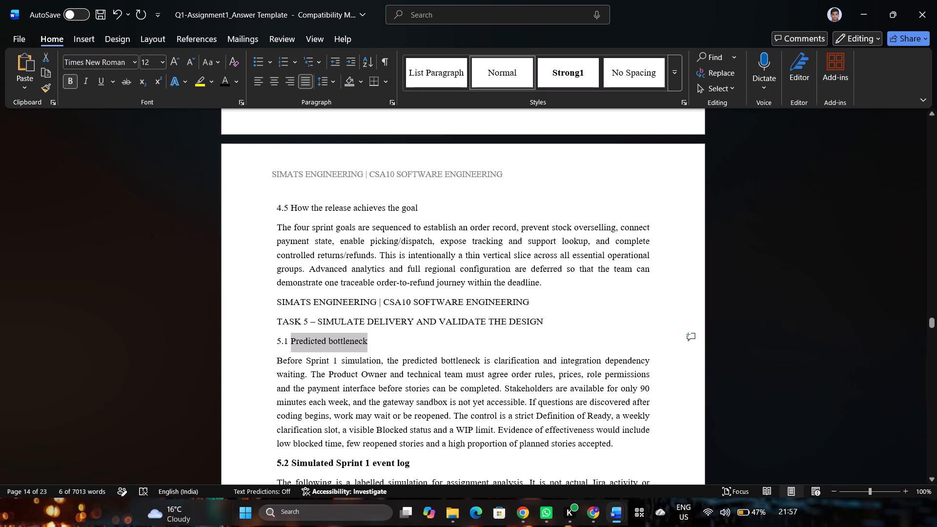
pyautogui.moveTo(277, 343); pyautogui.dragTo(261, 321)
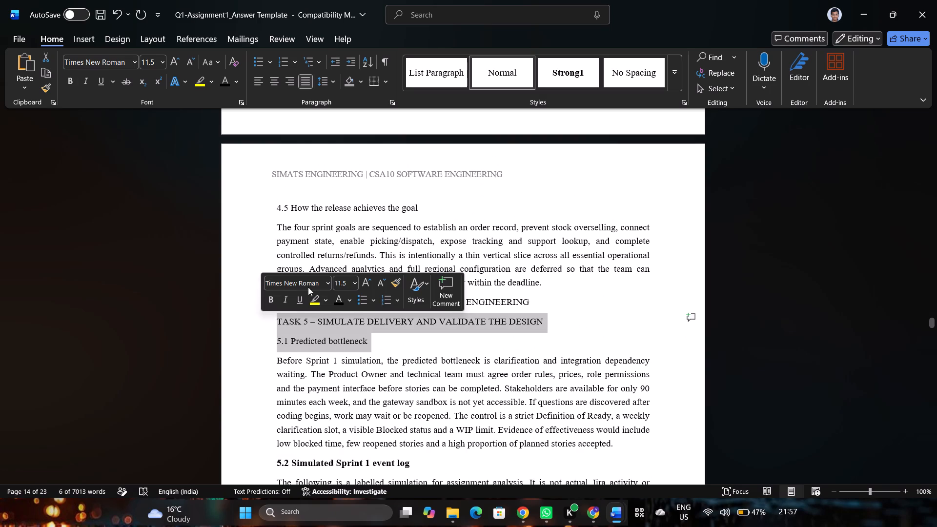
pyautogui.click(343, 283)
pyautogui.write('12')
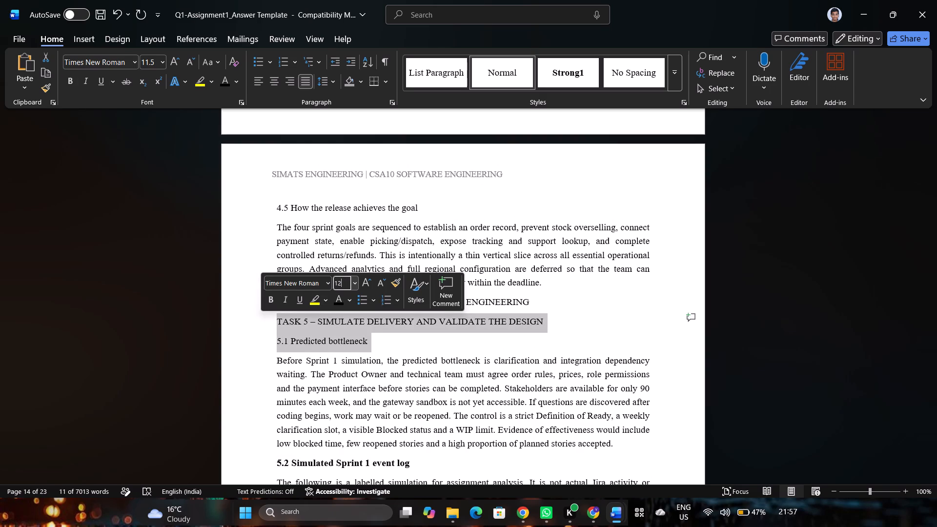
pyautogui.press('Return')
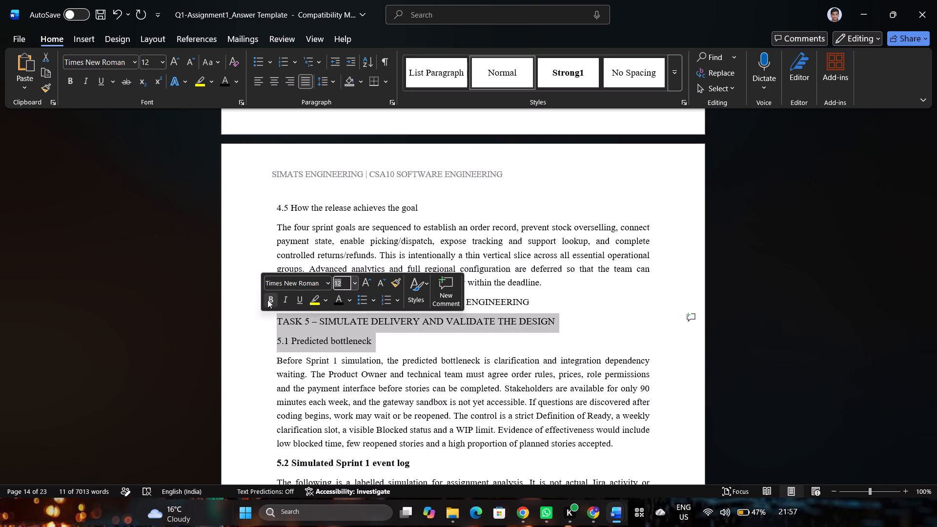
pyautogui.click(267, 300)
pyautogui.click(235, 344)
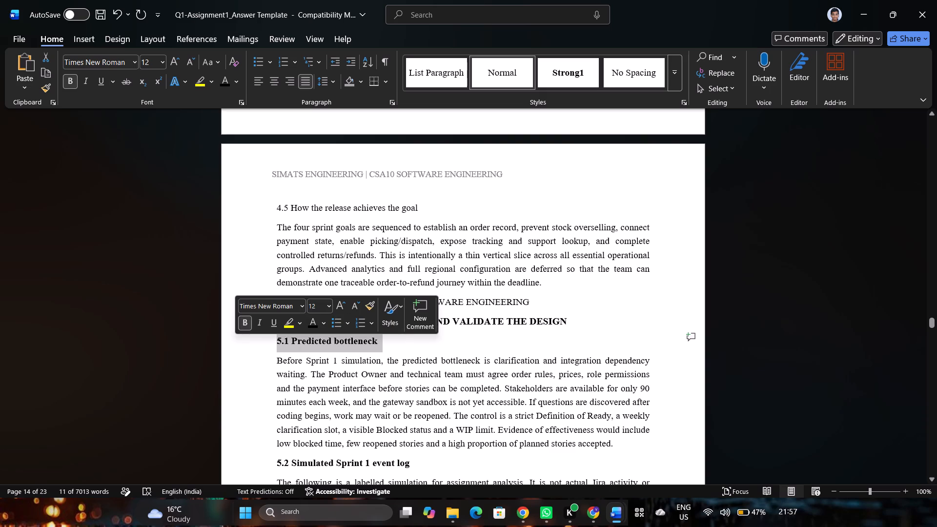
# Delete the stray body line "SIMATS ENGINEERING | CSA10 SOFTWARE ENGINEERING" above the TASK 5 heading.
pyautogui.moveTo(544, 304); pyautogui.dragTo(274, 298)
pyautogui.press('BackSpace')
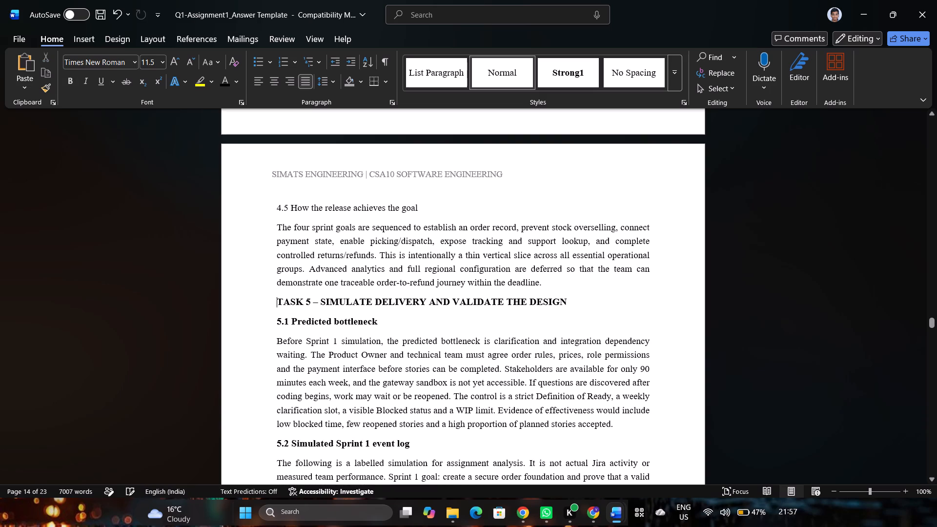
# Make the heading "4.5 How the release achieves the goal" bold at font size 12.
pyautogui.scroll(1, 274, 298)
pyautogui.moveTo(429, 348); pyautogui.dragTo(291, 338)
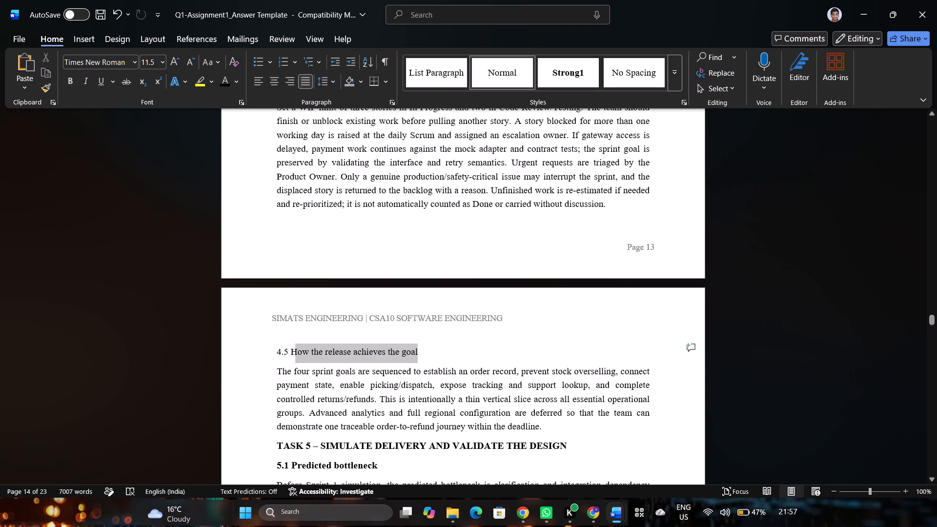
pyautogui.moveTo(291, 338); pyautogui.dragTo(252, 346)
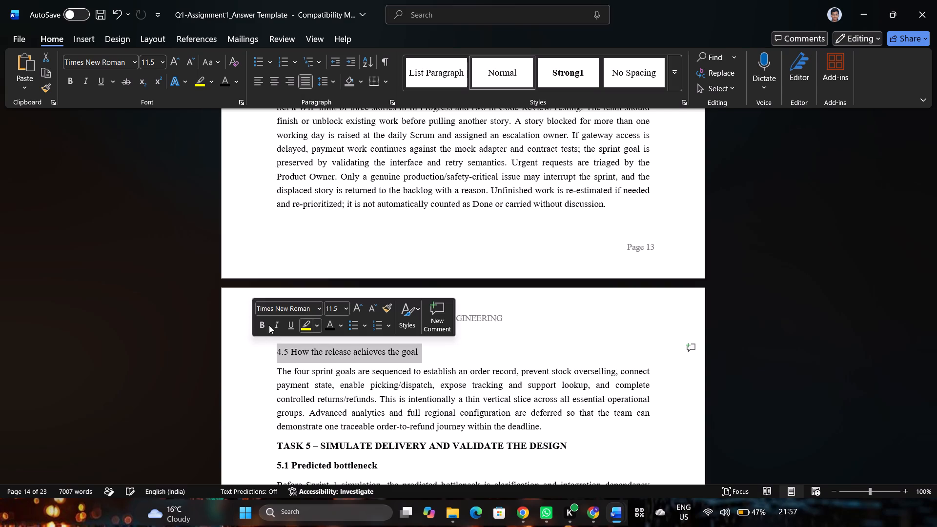
pyautogui.click(262, 323)
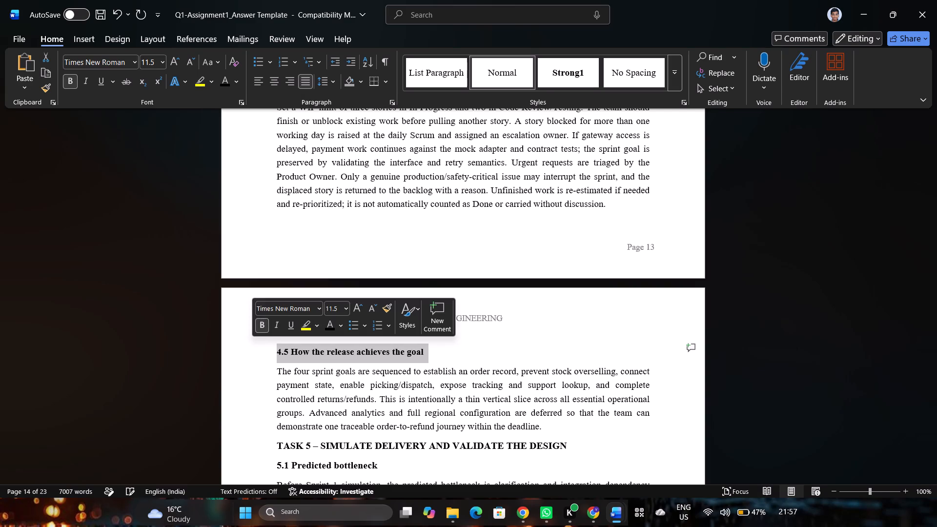
pyautogui.click(333, 305)
pyautogui.write('12')
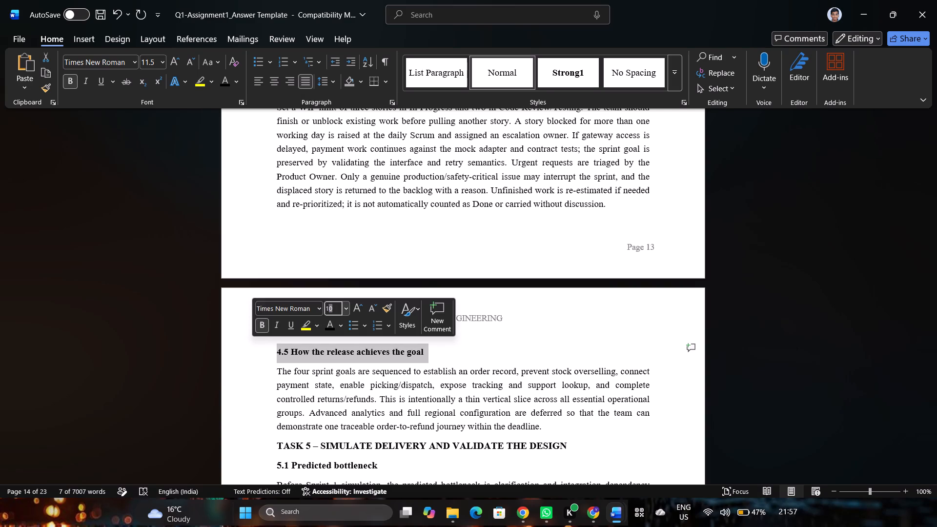
pyautogui.press('Return')
# Make the heading "4.4 WIP and exception policies" bold at font size 12.
pyautogui.scroll(2, 333, 305)
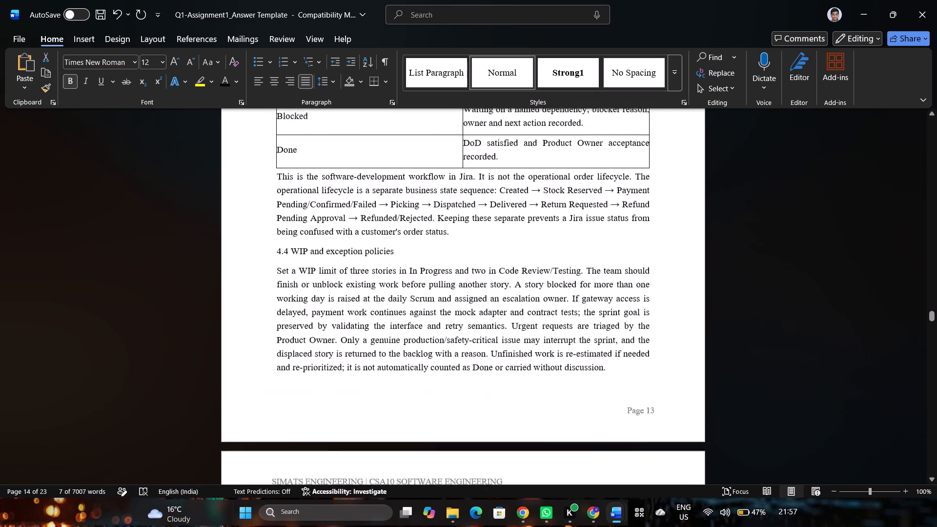
pyautogui.scroll(1, 333, 305)
pyautogui.moveTo(404, 295); pyautogui.dragTo(263, 278)
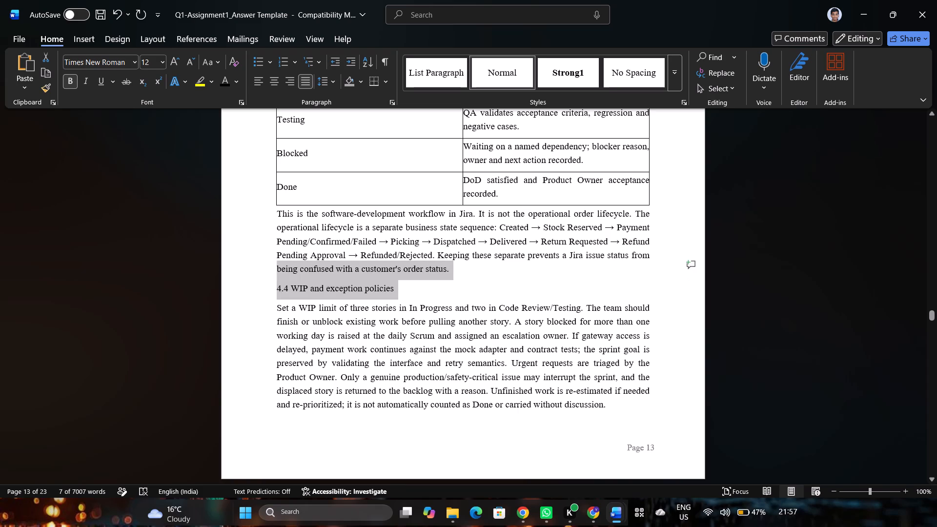
pyautogui.moveTo(263, 278); pyautogui.dragTo(265, 284)
pyautogui.click(346, 248)
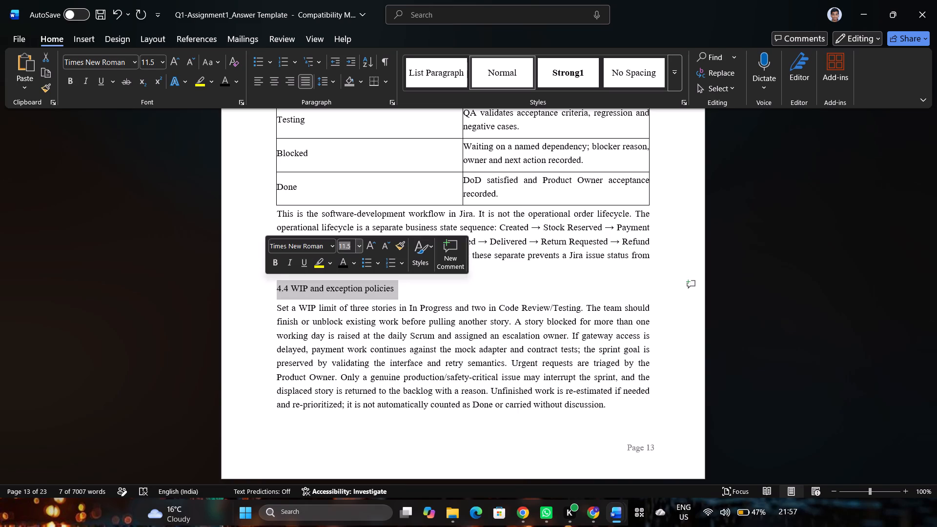
pyautogui.write('12')
pyautogui.press('Return')
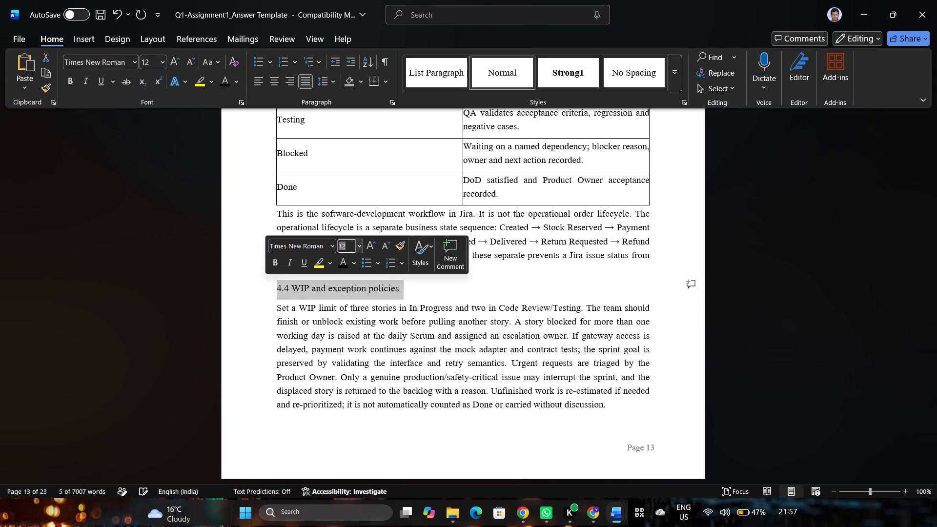
pyautogui.hotkey('ctrl', 'b')
pyautogui.click(274, 259)
pyautogui.click(250, 327)
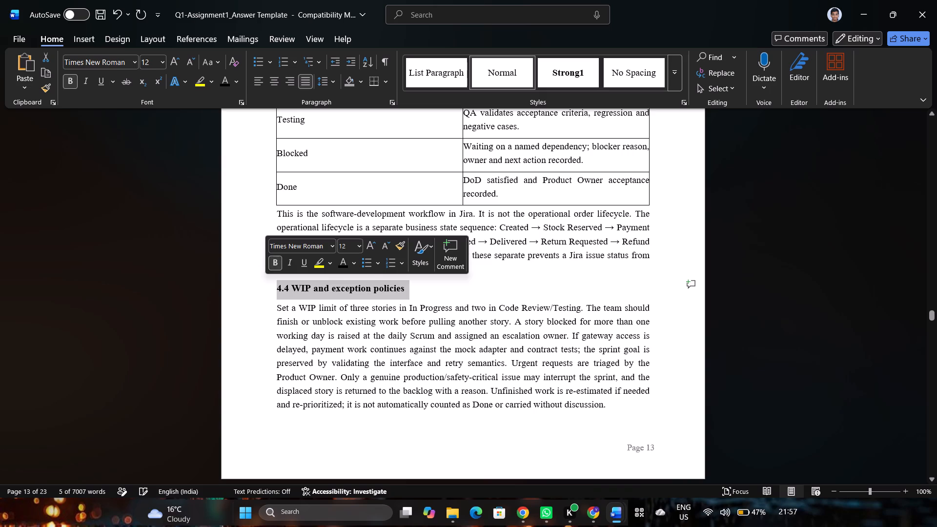
# Shade the header row (Status, Entry / exit rule) of the section 4.3 workflow table grey.
pyautogui.scroll(4, 250, 327)
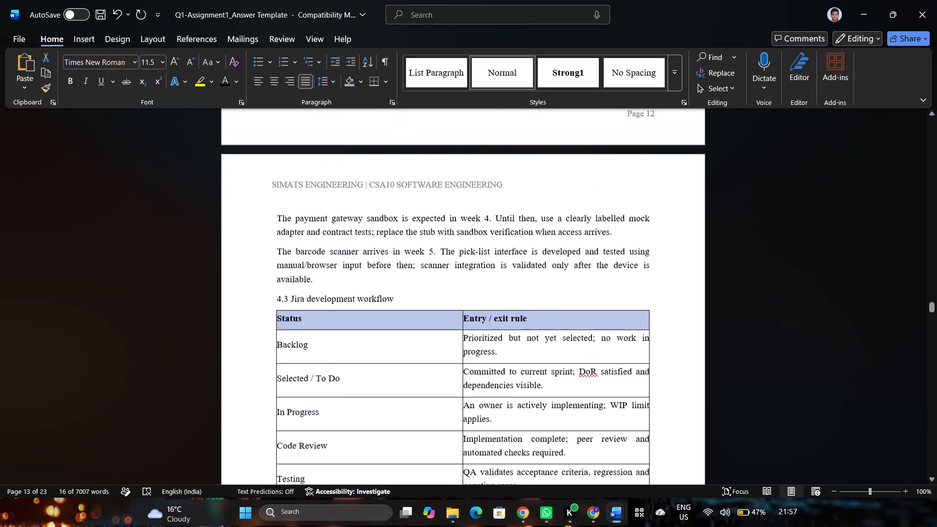
pyautogui.moveTo(548, 327); pyautogui.dragTo(406, 326)
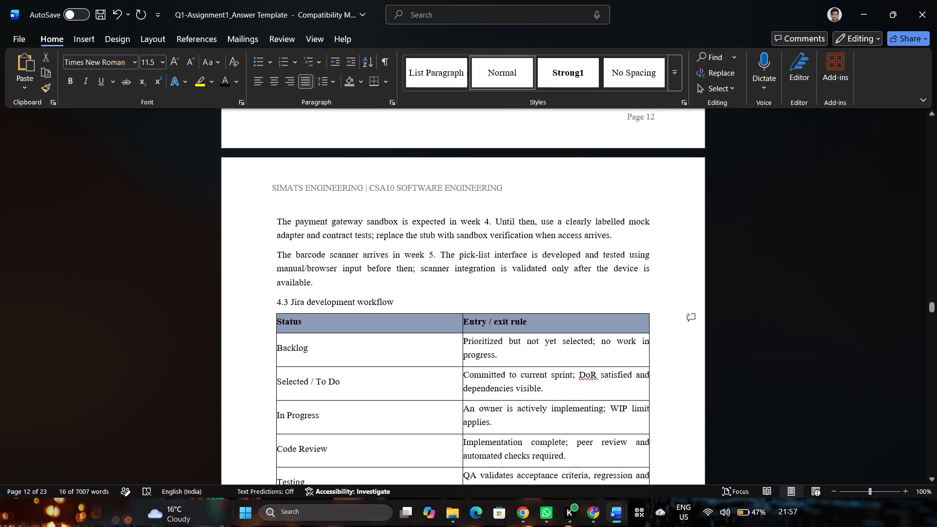
pyautogui.moveTo(406, 326); pyautogui.dragTo(402, 325)
pyautogui.click(468, 344)
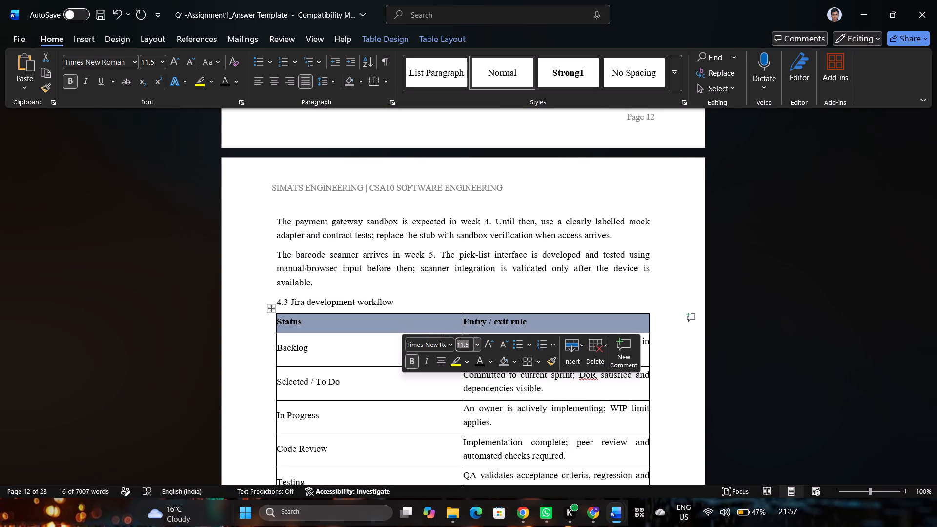
pyautogui.click(504, 359)
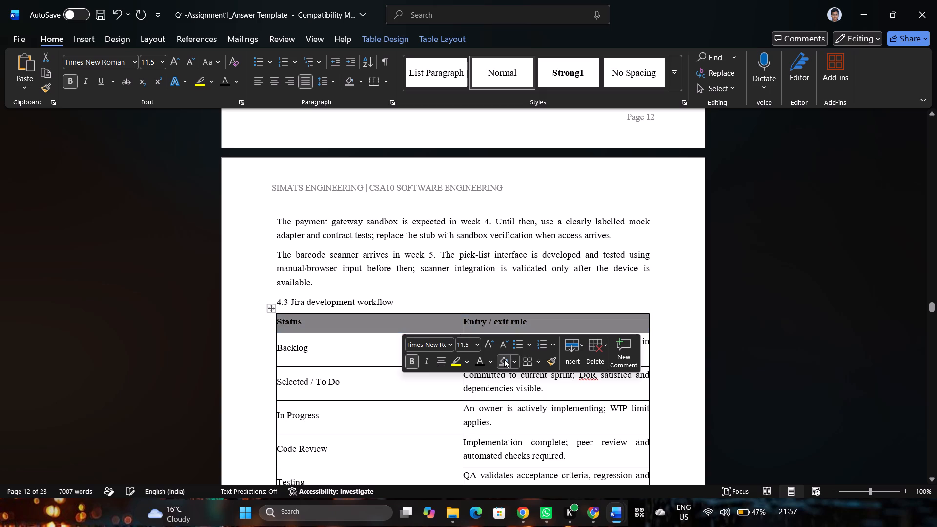
# Make the heading "4.3 Jira development workflow" bold.
pyautogui.moveTo(421, 299); pyautogui.dragTo(285, 296)
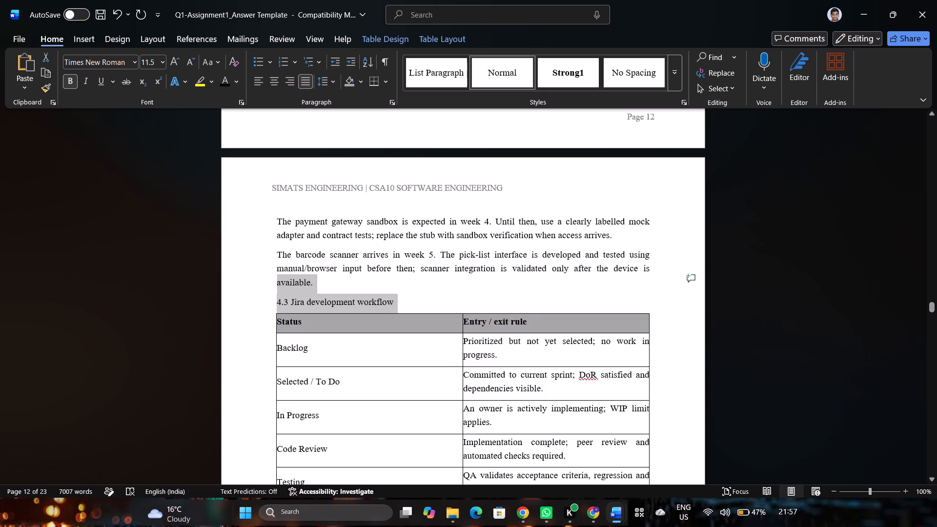
pyautogui.moveTo(285, 296); pyautogui.dragTo(273, 302)
pyautogui.click(278, 286)
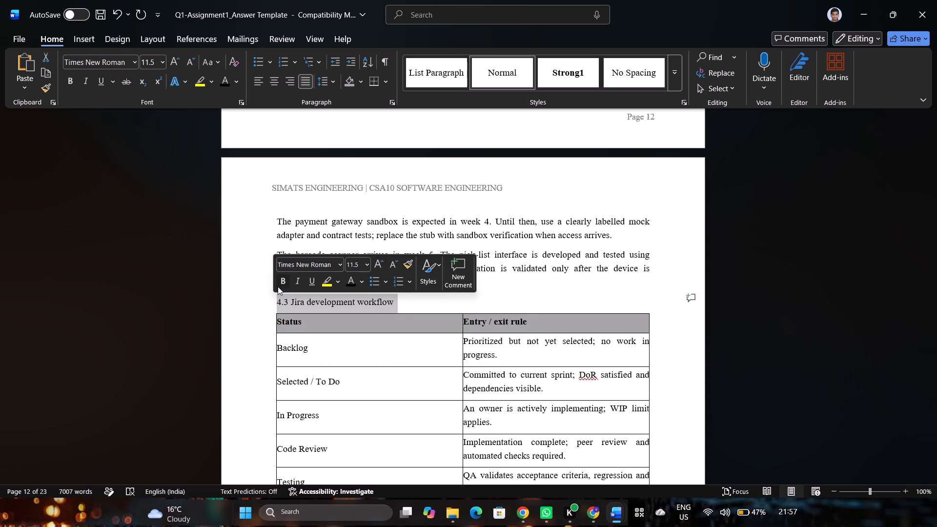
pyautogui.click(245, 318)
# Make the heading "4.2 Dependencies and sequencing" bold at font size 12.
pyautogui.scroll(1, 245, 318)
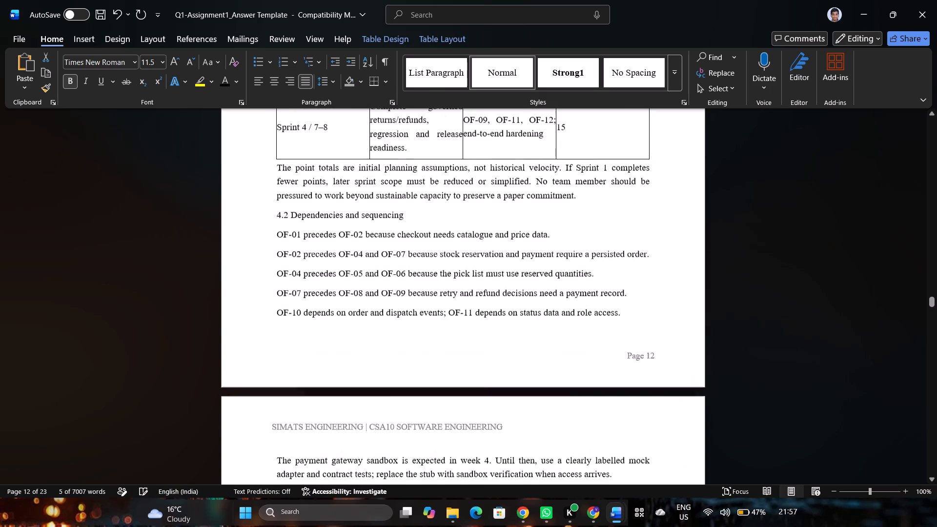
pyautogui.scroll(1, 245, 318)
pyautogui.moveTo(415, 287); pyautogui.dragTo(283, 292)
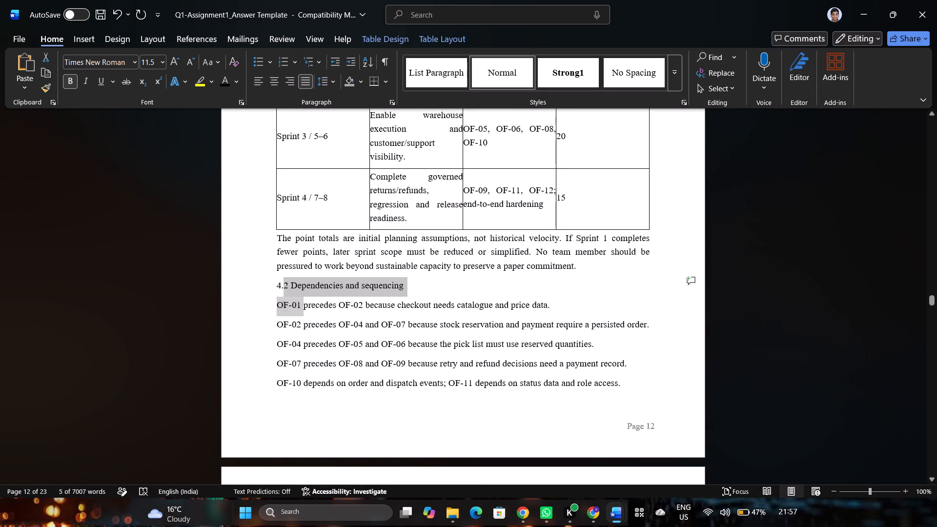
pyautogui.moveTo(283, 292); pyautogui.dragTo(276, 286)
pyautogui.click(288, 259)
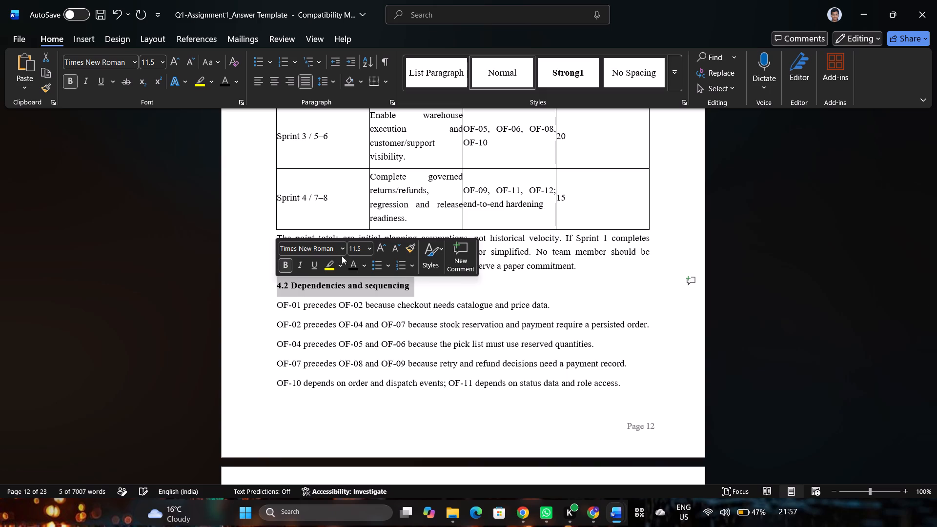
pyautogui.click(358, 245)
pyautogui.write('12')
pyautogui.press('Return')
# Set the heading "4.3 Jira development workflow" to font size 12.
pyautogui.scroll(-1, 373, 365)
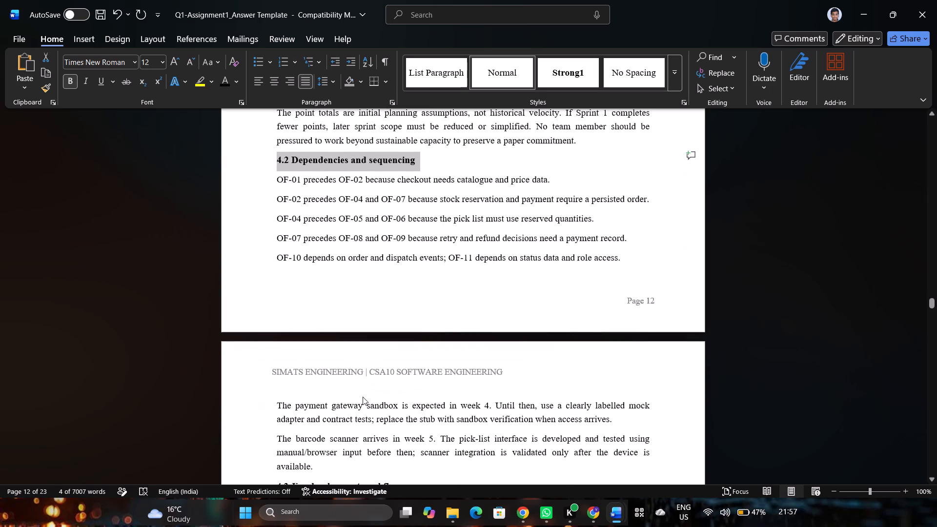
pyautogui.scroll(-1, 363, 397)
pyautogui.click(346, 388)
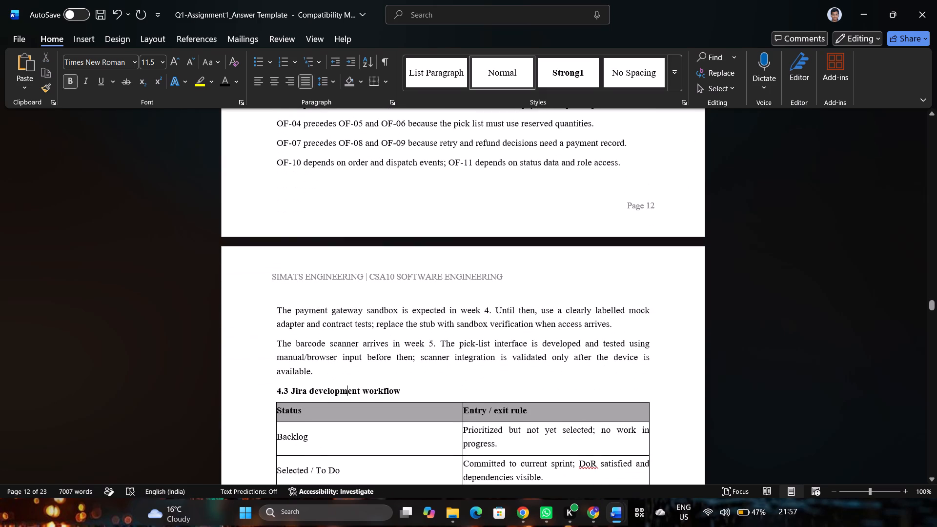
pyautogui.moveTo(401, 394); pyautogui.dragTo(265, 385)
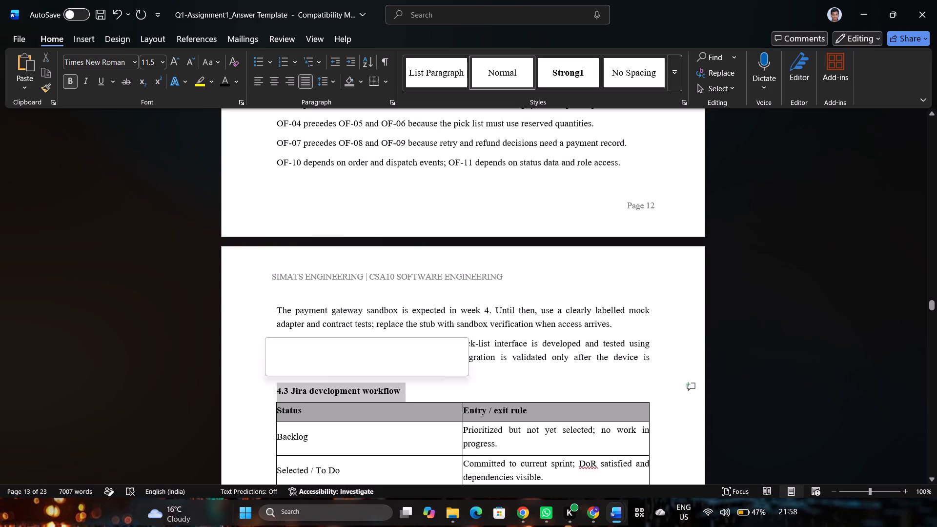
pyautogui.click(348, 349)
pyautogui.write('12')
pyautogui.press('Return')
pyautogui.click(555, 367)
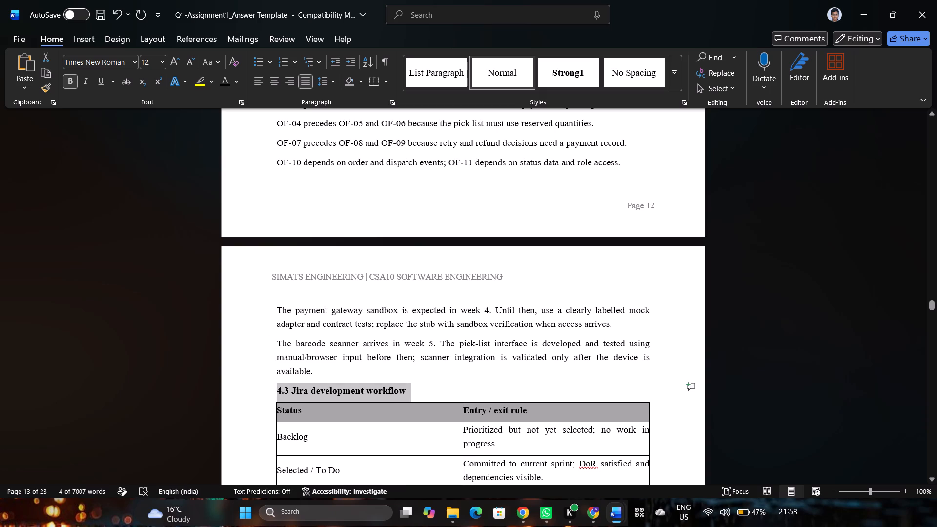
# Format the section 4.2 paragraphs, from "OF-01 precedes OF-02" through "The barcode scanner arrives in week 5", as a bulleted list.
pyautogui.moveTo(353, 366); pyautogui.dragTo(298, 337)
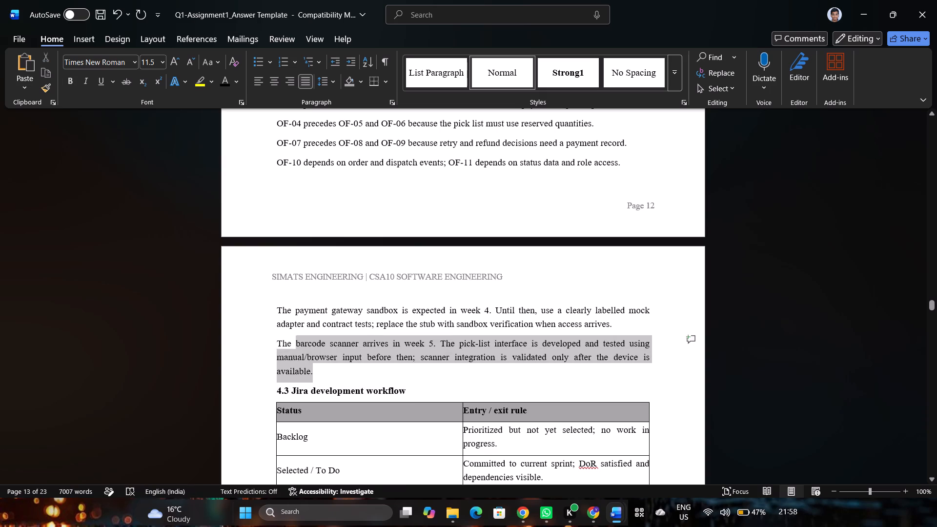
pyautogui.moveTo(298, 337); pyautogui.dragTo(276, 99)
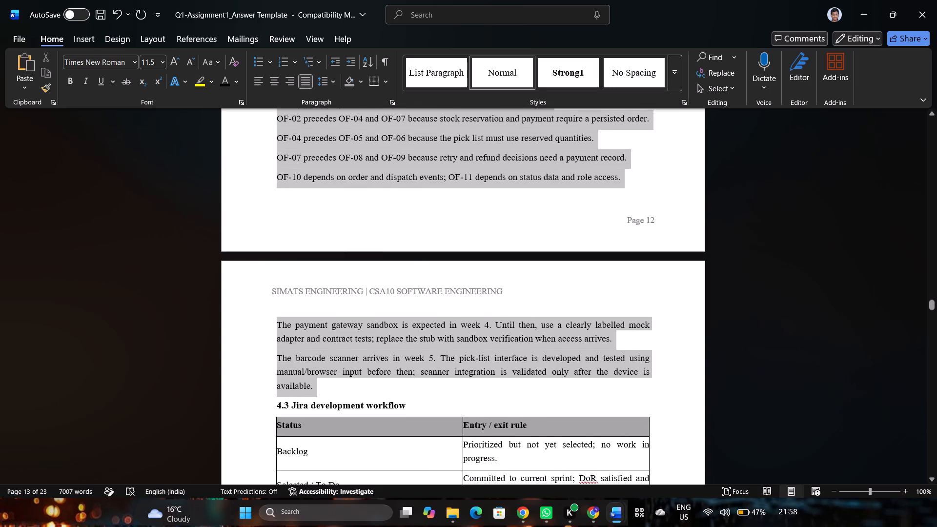
pyautogui.moveTo(276, 99); pyautogui.dragTo(272, 134)
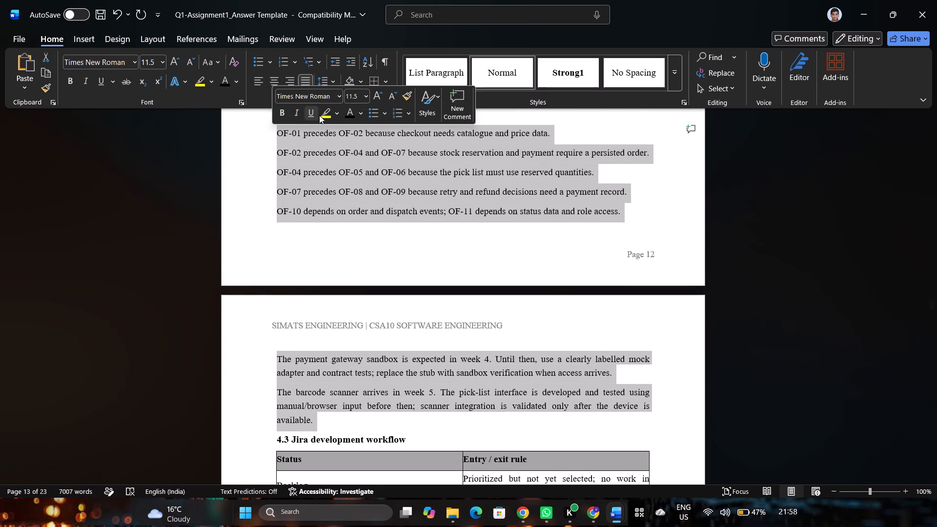
pyautogui.click(371, 113)
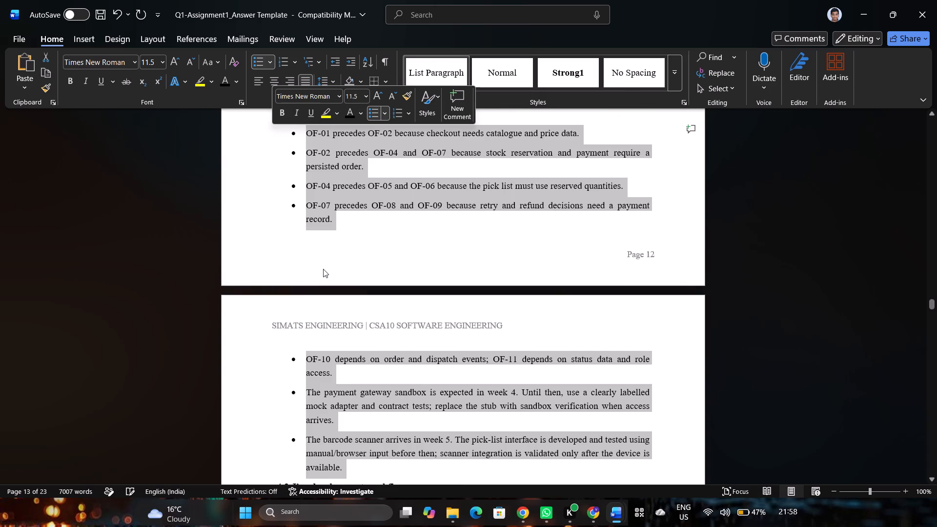
# Shade the header row of the sprint plan table (Sprint / weeks, Goal, Selected stories, Planned points) grey.
pyautogui.click(323, 269)
pyautogui.scroll(2, 323, 269)
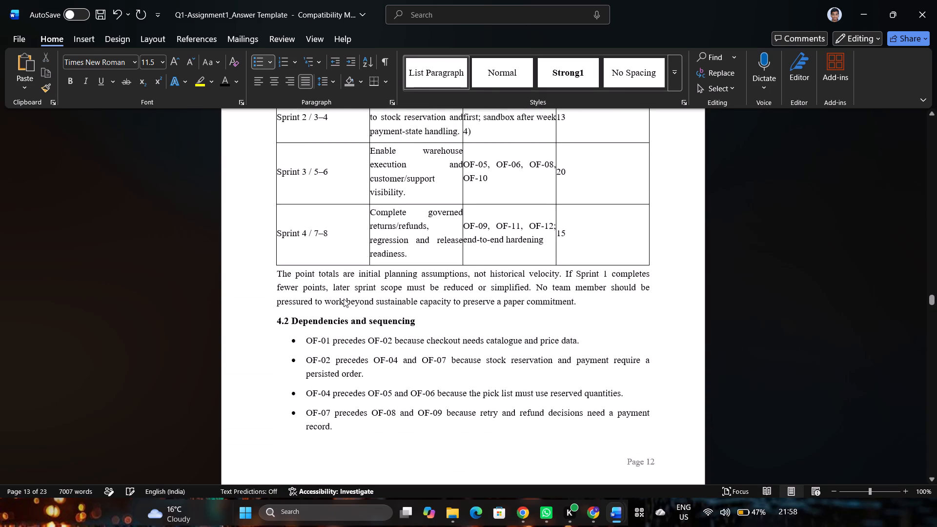
pyautogui.scroll(3, 344, 299)
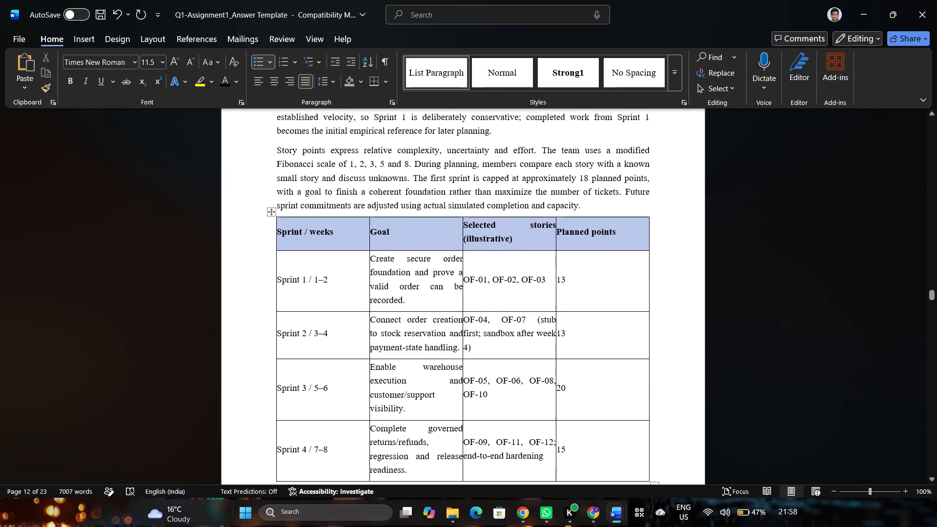
pyautogui.moveTo(627, 242); pyautogui.dragTo(334, 217)
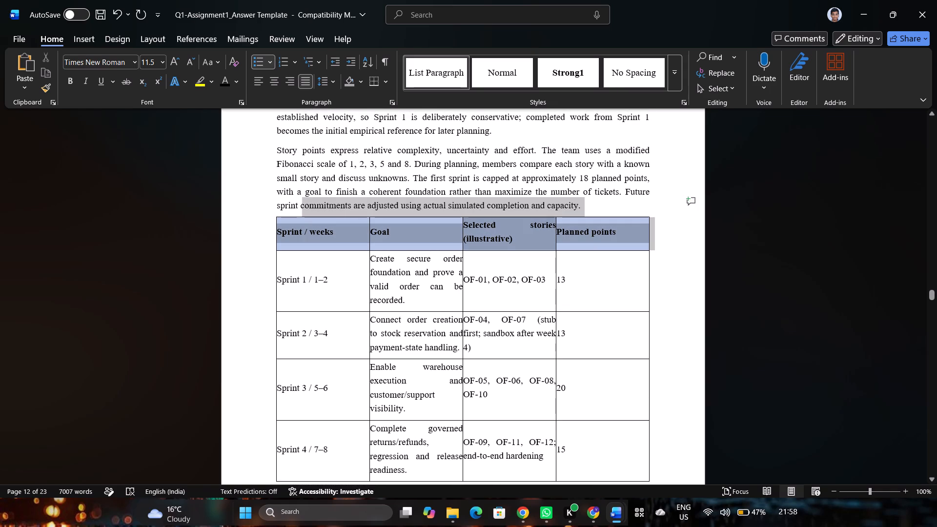
pyautogui.moveTo(334, 217); pyautogui.dragTo(336, 227)
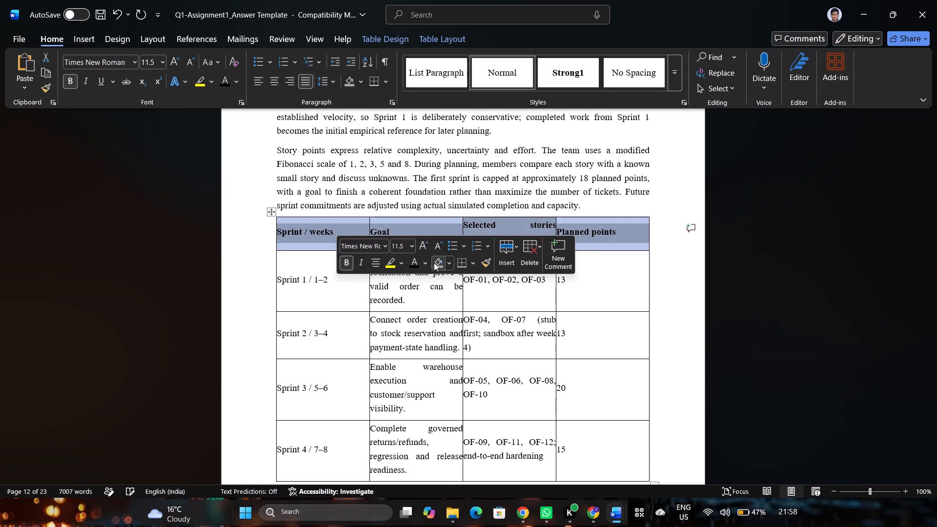
pyautogui.click(440, 263)
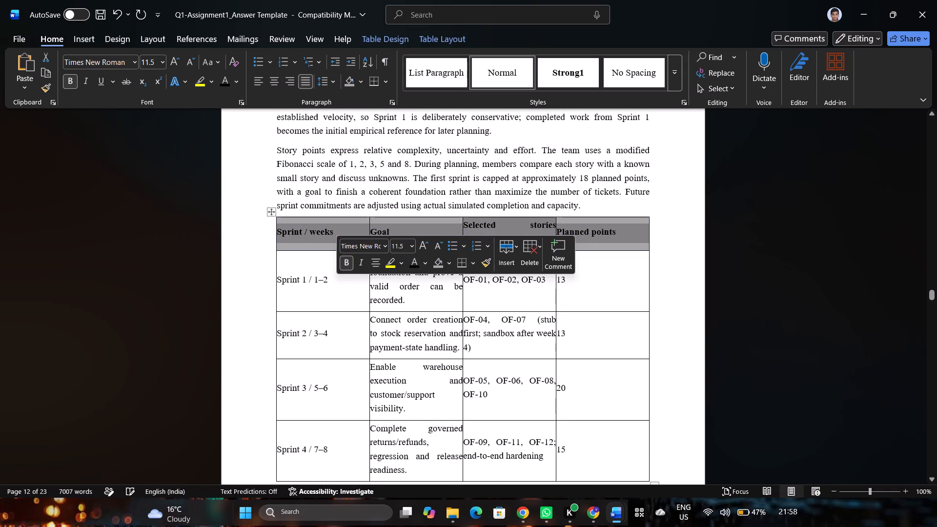
pyautogui.click(252, 261)
# Make the headings "TASK 4 – CREATE A CAPACITY-BASED RELEASE PLAN AND WORKFLOW" and "4.1 Capacity assumptions and estimation" bold at font size 12.
pyautogui.scroll(3, 252, 261)
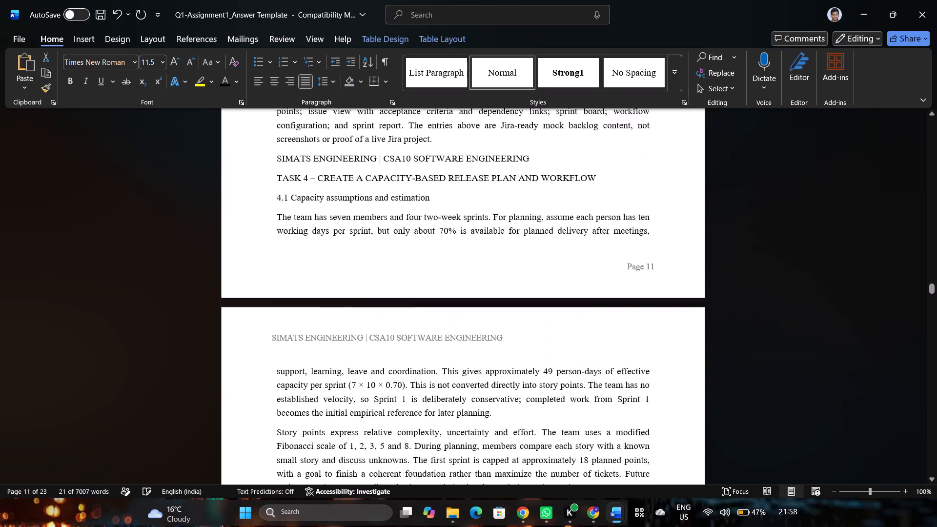
pyautogui.scroll(1, 252, 261)
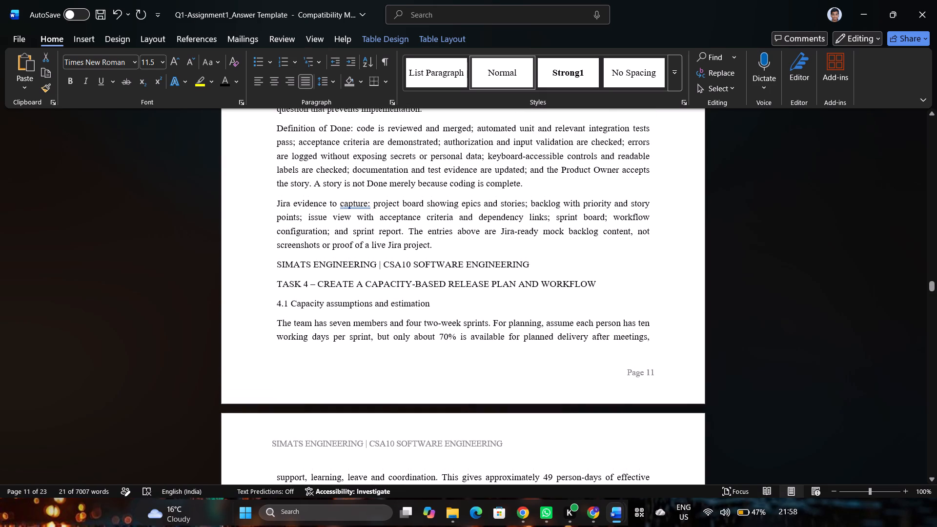
pyautogui.moveTo(438, 306); pyautogui.dragTo(270, 282)
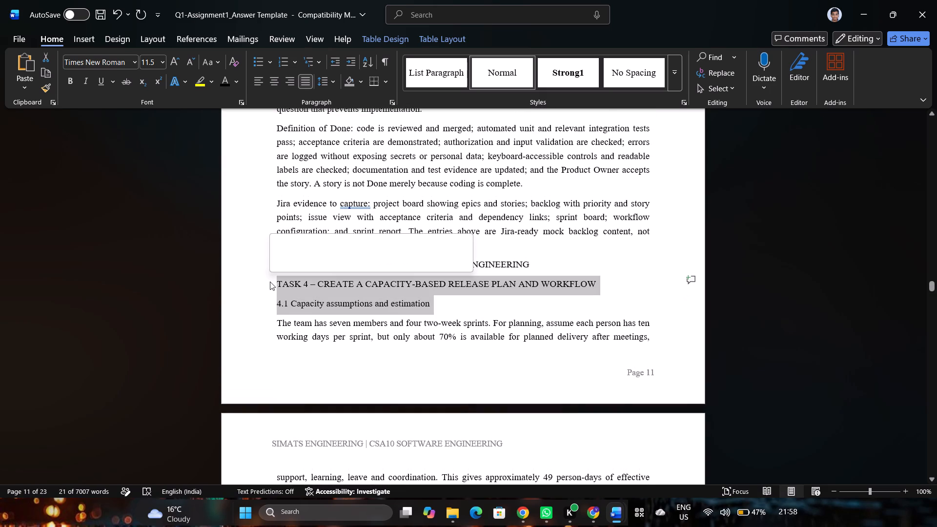
pyautogui.click(277, 256)
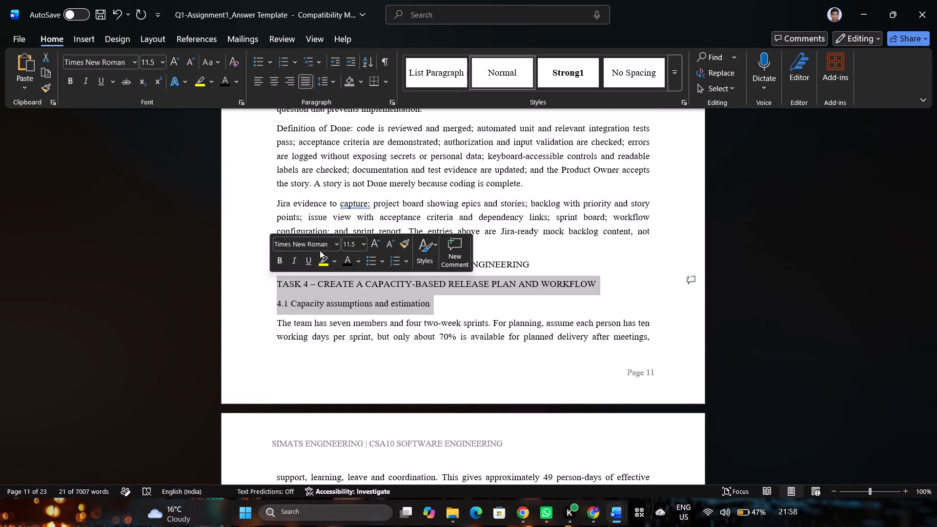
pyautogui.click(280, 260)
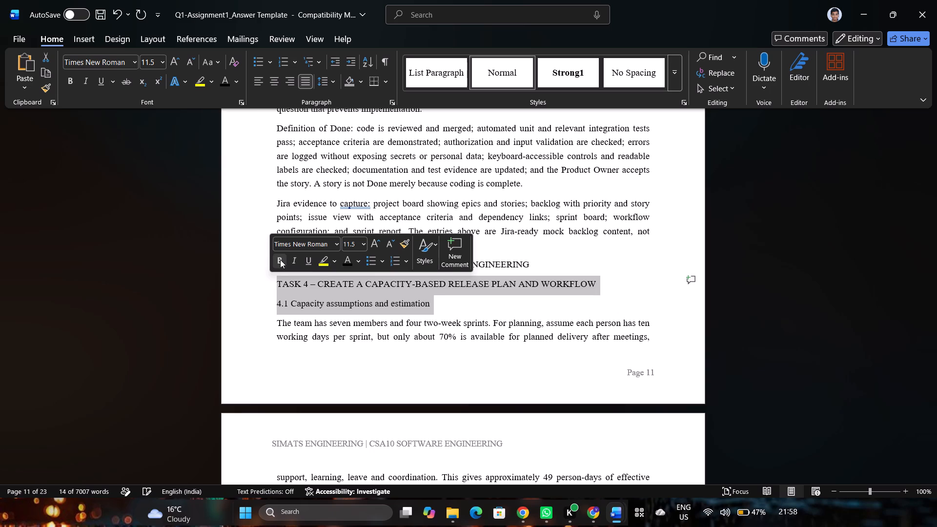
pyautogui.click(280, 260)
pyautogui.click(349, 247)
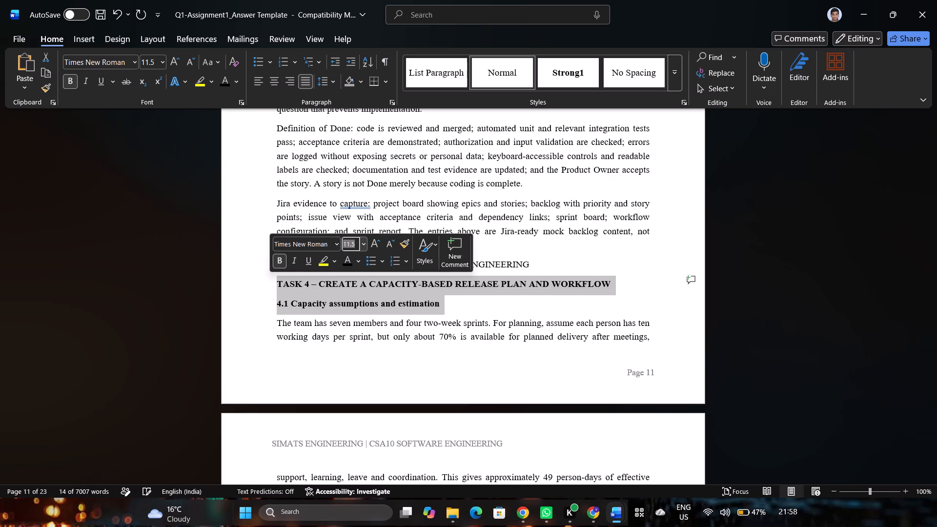
pyautogui.write('12')
pyautogui.press('Return')
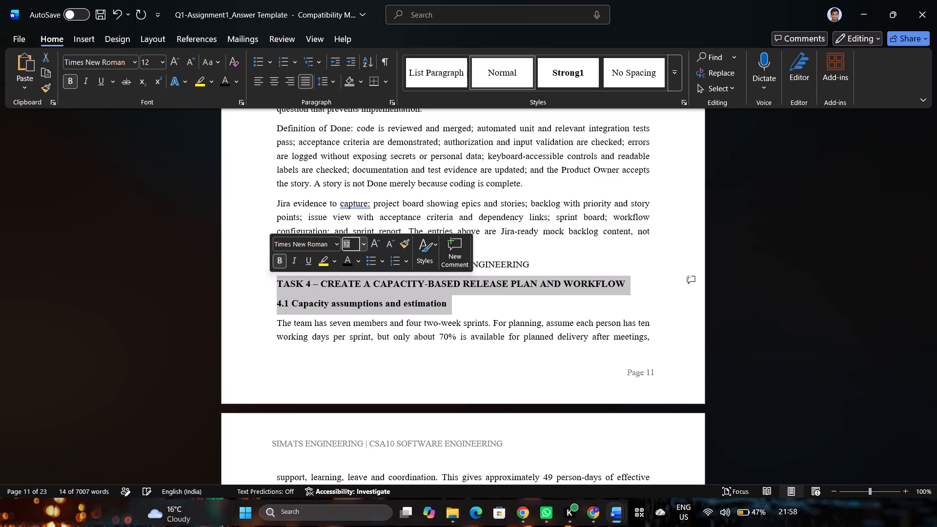
pyautogui.click(284, 346)
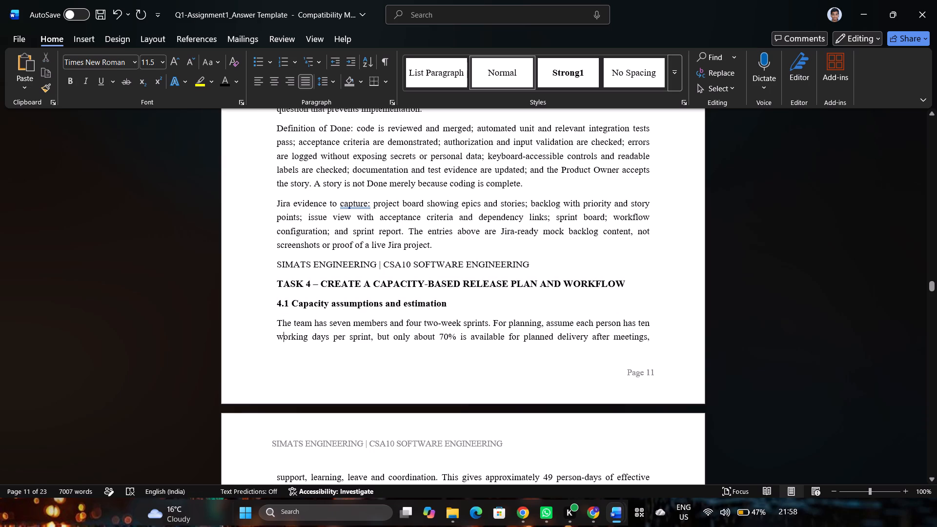
# Delete the stray line "SIMATS ENGINEERING | CSA10 SOFTWARE ENGINEERING" above the TASK 4 heading.
pyautogui.moveTo(543, 263); pyautogui.dragTo(284, 267)
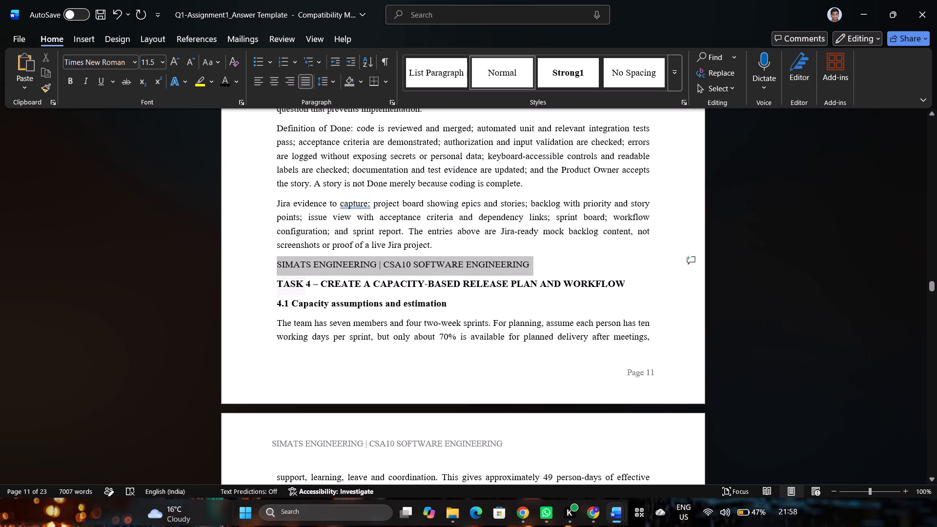
pyautogui.moveTo(284, 267); pyautogui.dragTo(283, 266)
pyautogui.press('BackSpace')
# Make the heading "3.5 Definition of Ready (DoR) and Definition of Done (DoD)" bold at font size 12.
pyautogui.scroll(1, 283, 266)
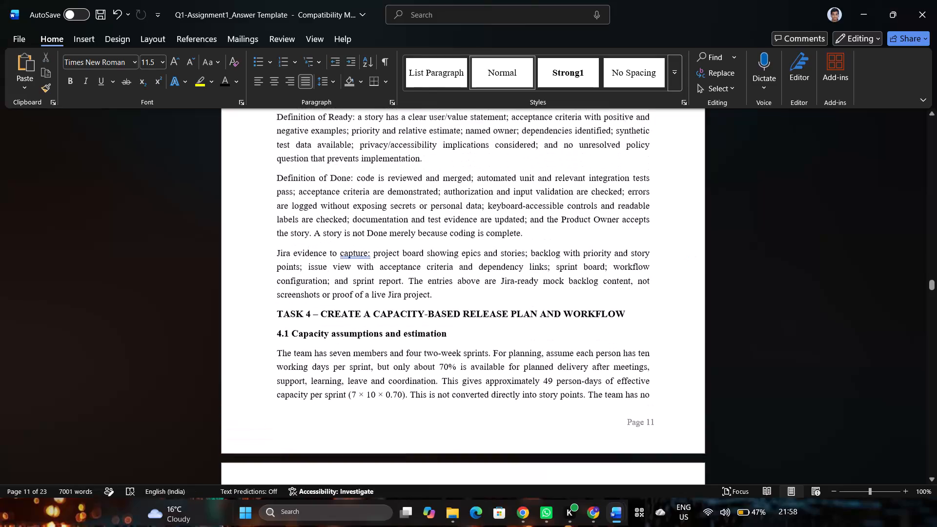
pyautogui.scroll(1, 283, 266)
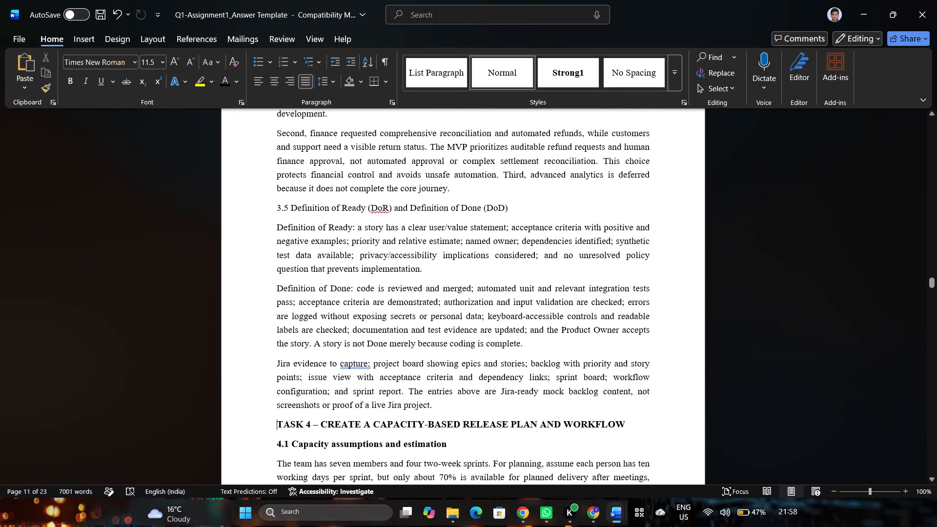
pyautogui.moveTo(519, 209); pyautogui.dragTo(337, 217)
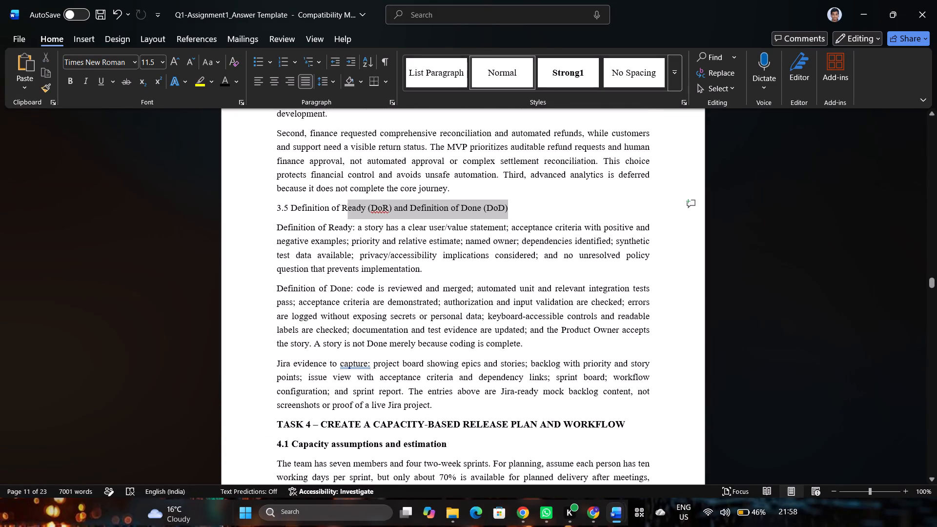
pyautogui.moveTo(337, 217); pyautogui.dragTo(273, 209)
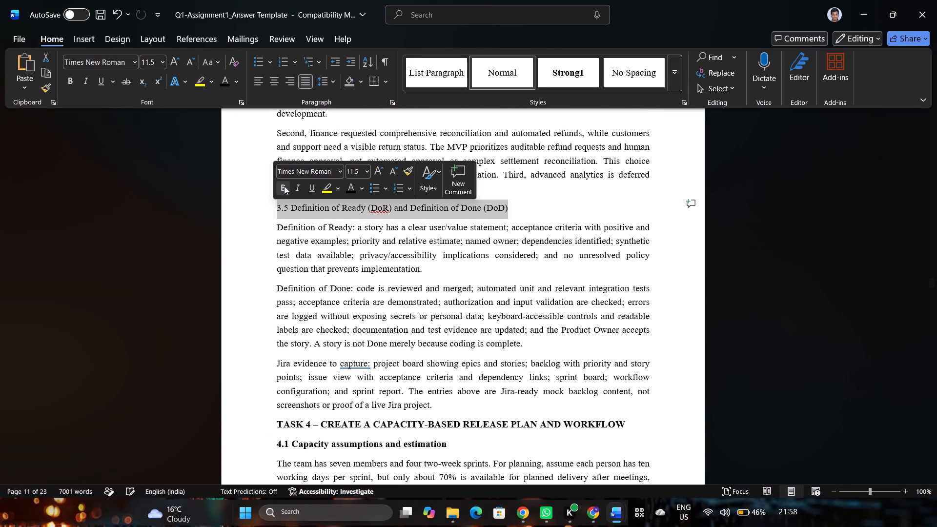
pyautogui.click(284, 186)
pyautogui.click(353, 167)
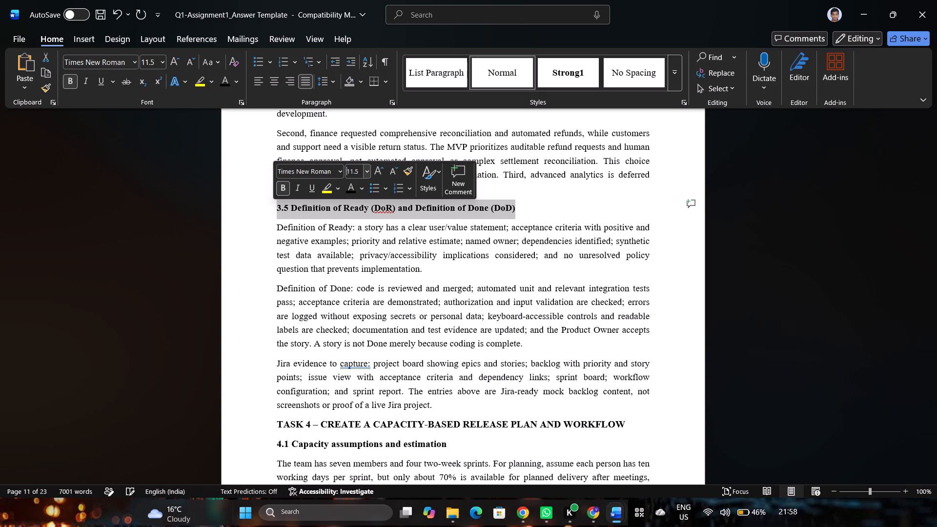
pyautogui.write('12')
pyautogui.press('Return')
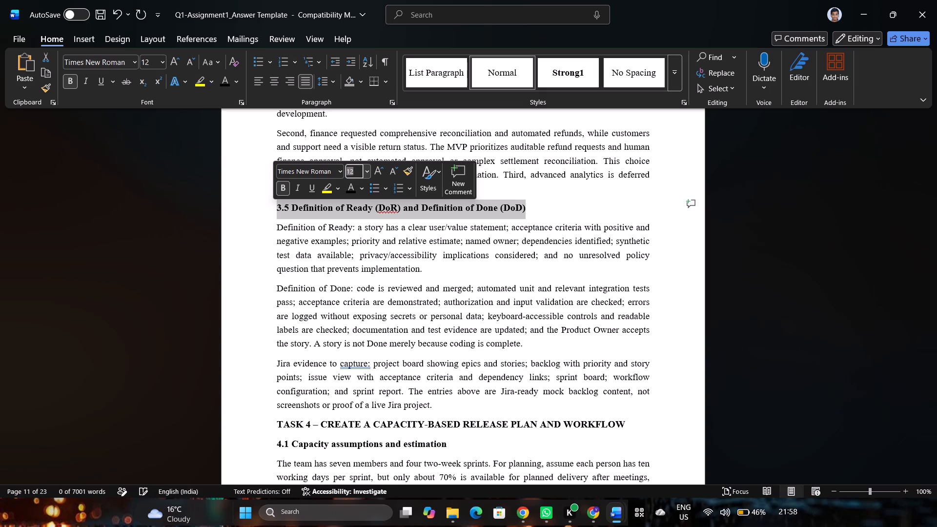
# Make the lead-in label "Definition of Ready:" in section 3.5 bold.
pyautogui.scroll(1, 427, 238)
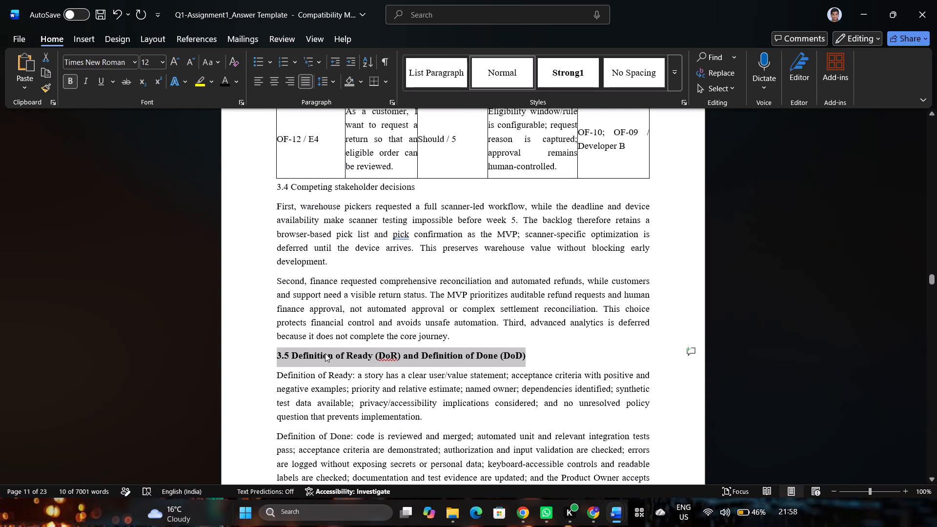
pyautogui.moveTo(354, 376); pyautogui.dragTo(351, 374)
pyautogui.moveTo(351, 374); pyautogui.dragTo(275, 369)
pyautogui.hotkey('ctrl', 'b')
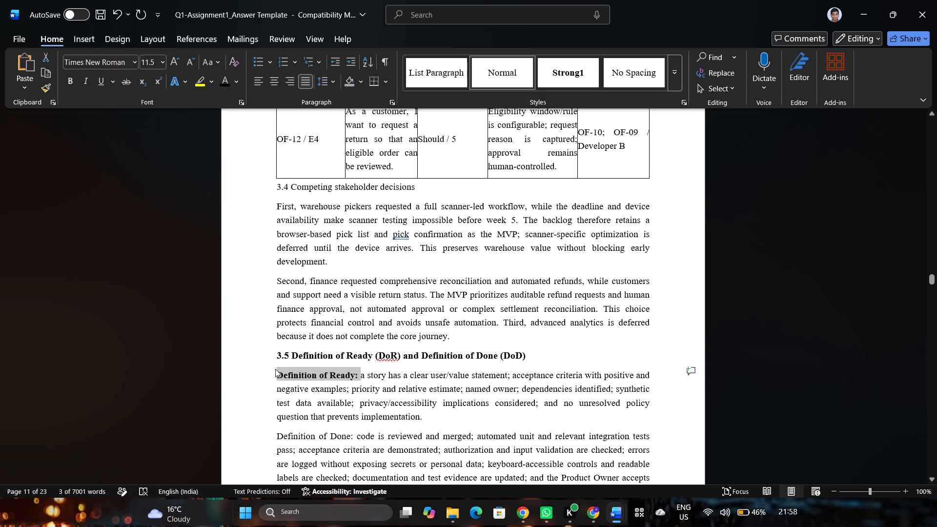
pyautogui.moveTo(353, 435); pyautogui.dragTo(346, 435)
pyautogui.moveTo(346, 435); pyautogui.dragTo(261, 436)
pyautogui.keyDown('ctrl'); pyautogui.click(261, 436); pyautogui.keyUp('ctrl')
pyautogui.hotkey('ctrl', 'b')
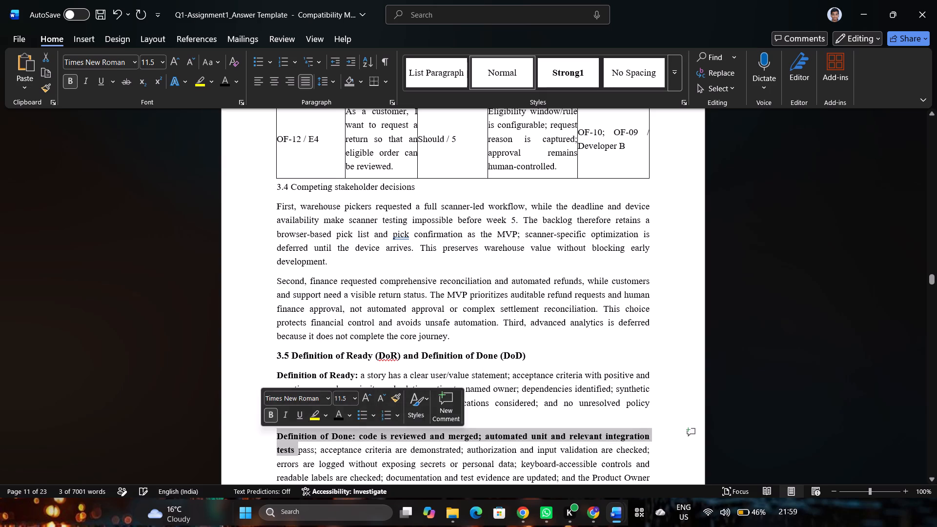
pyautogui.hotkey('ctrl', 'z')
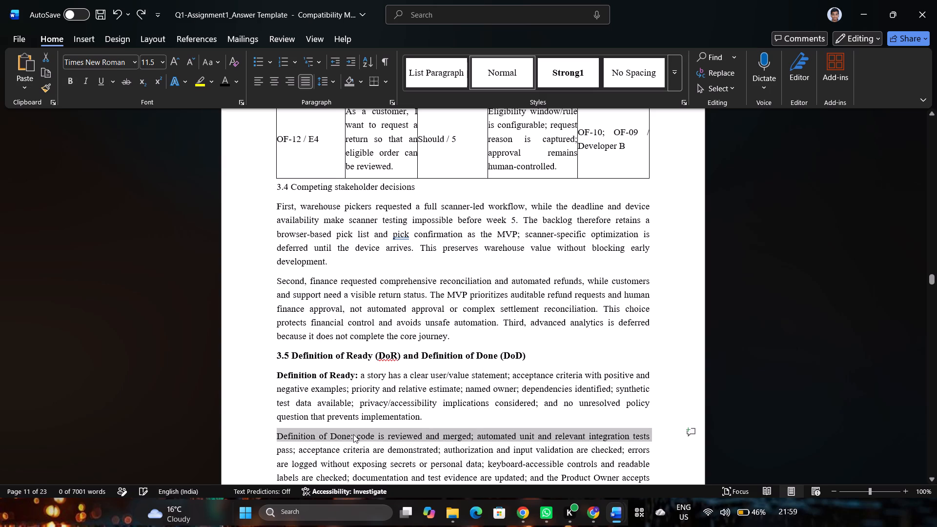
# Make the section 3.5 lead-in labels "Definition of Done:" and "Jira evidence to capture" bold.
pyautogui.click(357, 435)
pyautogui.moveTo(357, 435); pyautogui.dragTo(301, 435)
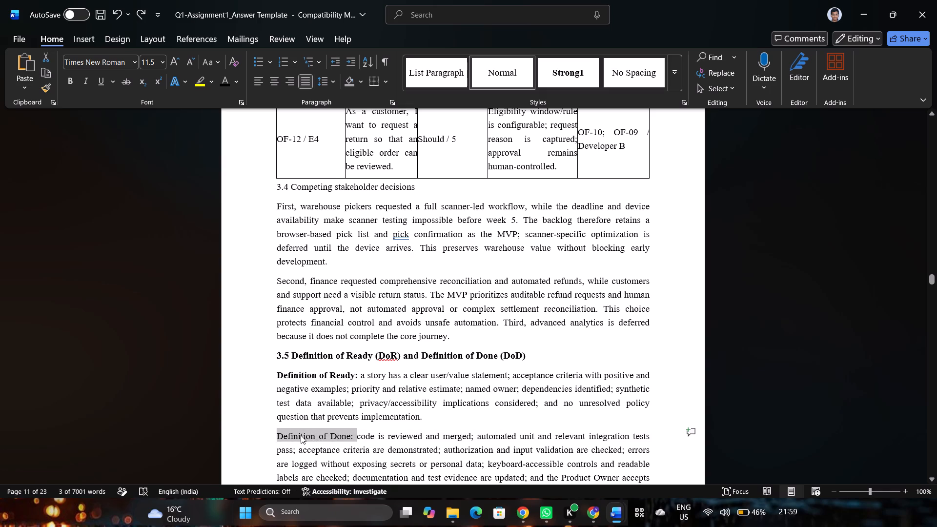
pyautogui.hotkey('ctrl', 'b')
pyautogui.scroll(-2, 342, 425)
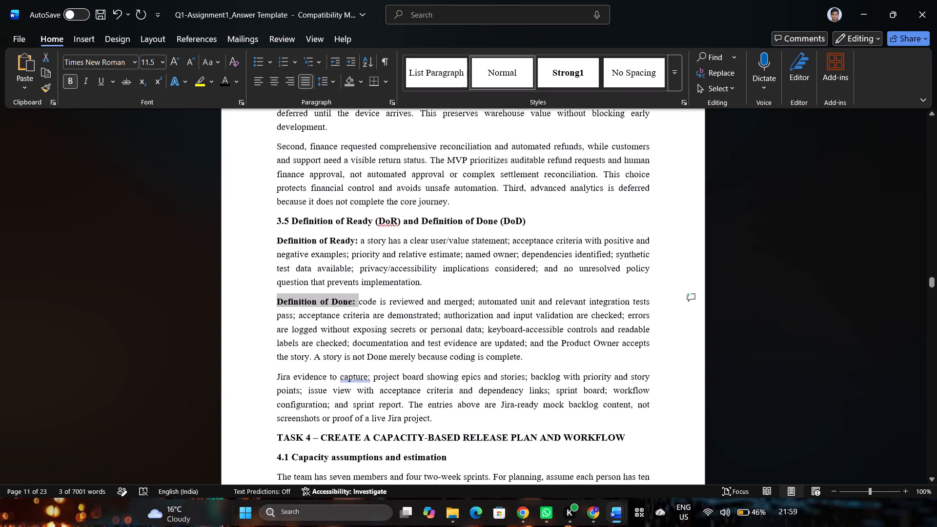
pyautogui.moveTo(371, 378); pyautogui.dragTo(272, 380)
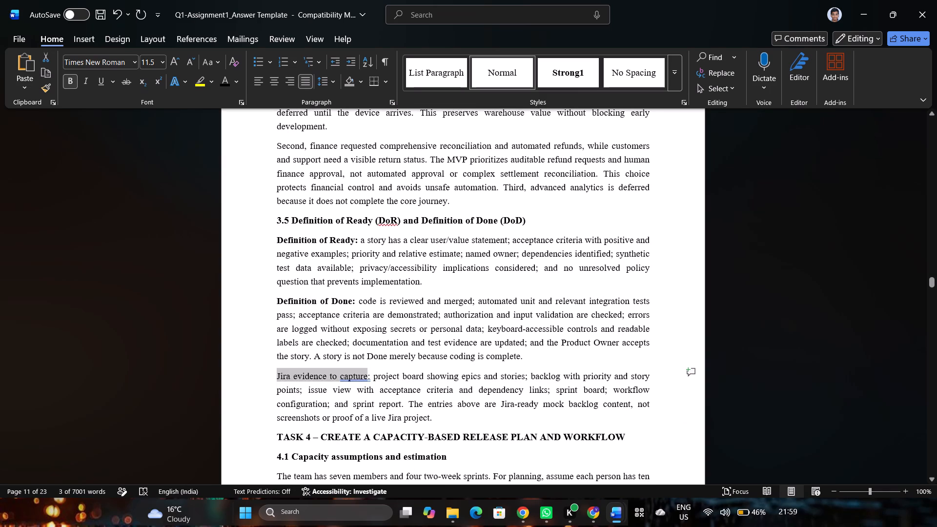
pyautogui.moveTo(272, 380); pyautogui.dragTo(274, 376)
pyautogui.hotkey('ctrl', 'b')
pyautogui.click(269, 400)
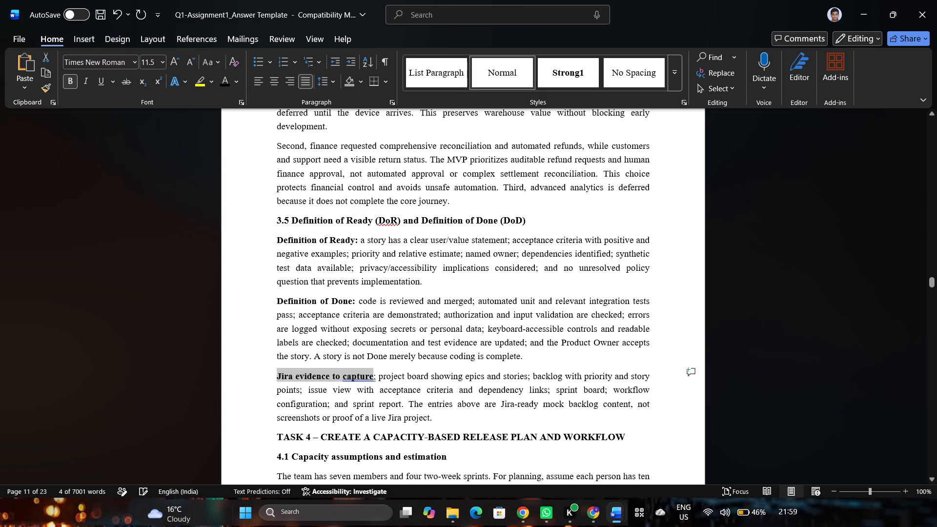
# Make the heading "3.4 Competing stakeholder decisions" bold.
pyautogui.scroll(1, 269, 400)
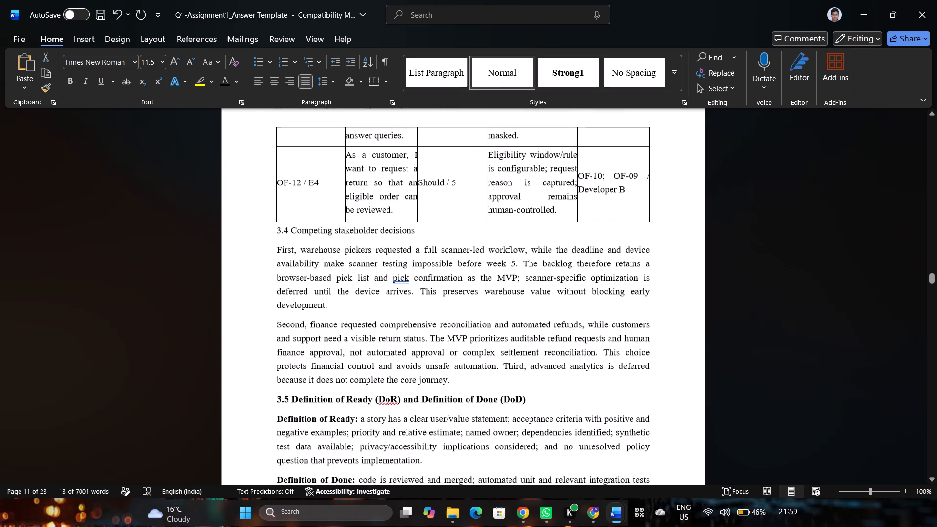
pyautogui.scroll(2, 269, 400)
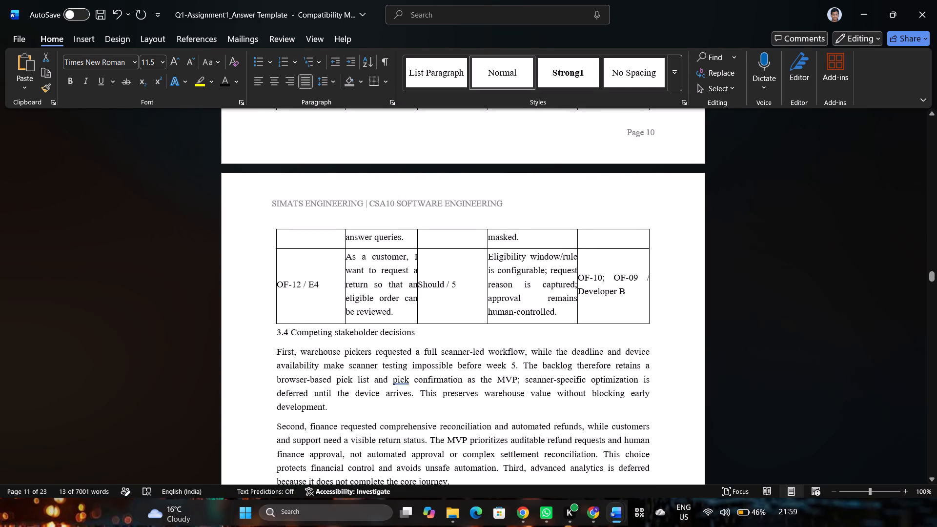
pyautogui.moveTo(424, 339); pyautogui.dragTo(271, 337)
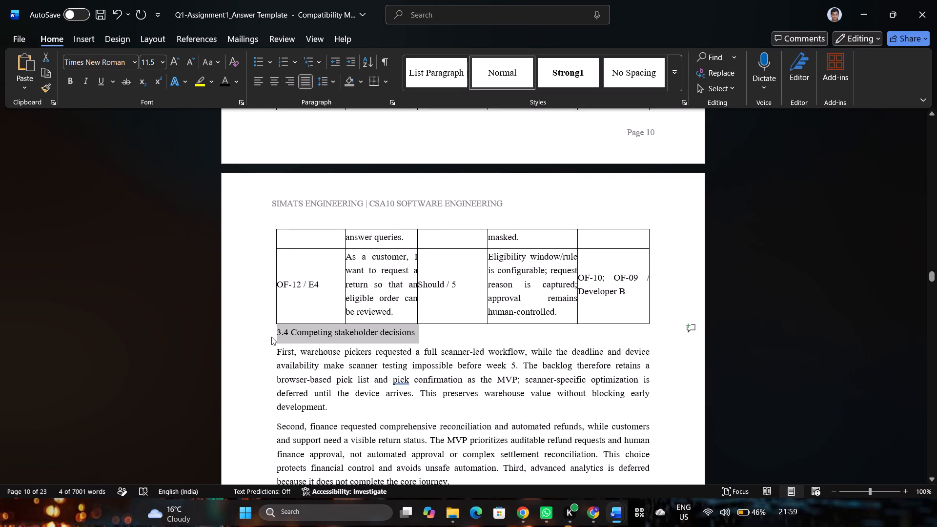
pyautogui.hotkey('ctrl', 'b')
# Shade the header row of the section 3.3 user story table grey instead of blue.
pyautogui.scroll(4, 283, 346)
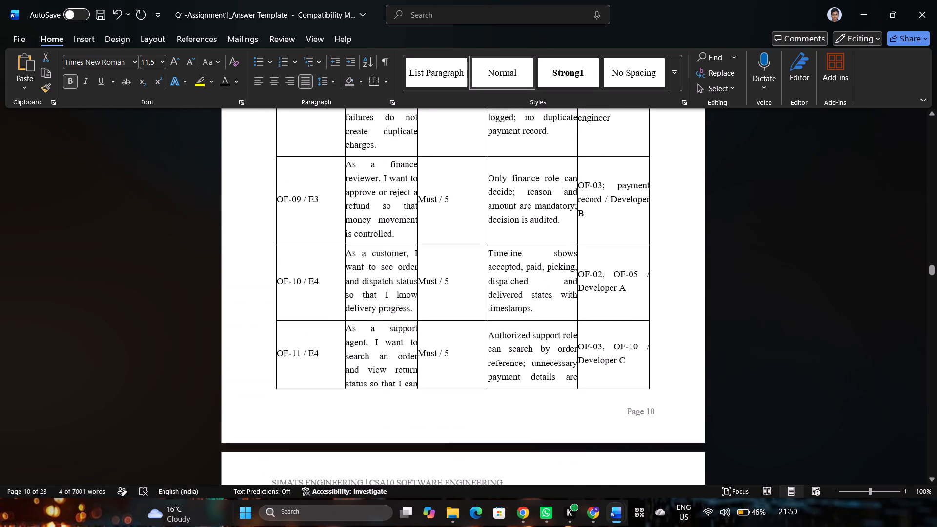
pyautogui.scroll(5, 283, 346)
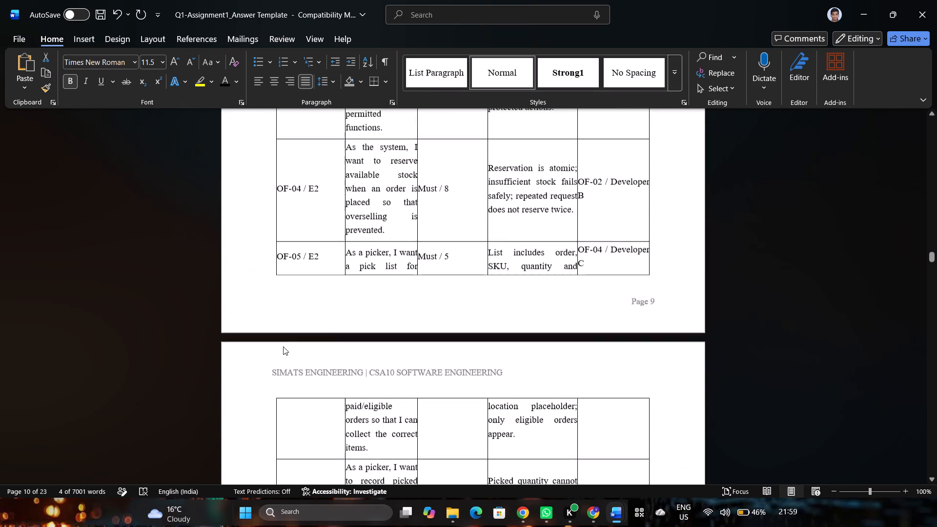
pyautogui.scroll(2, 283, 346)
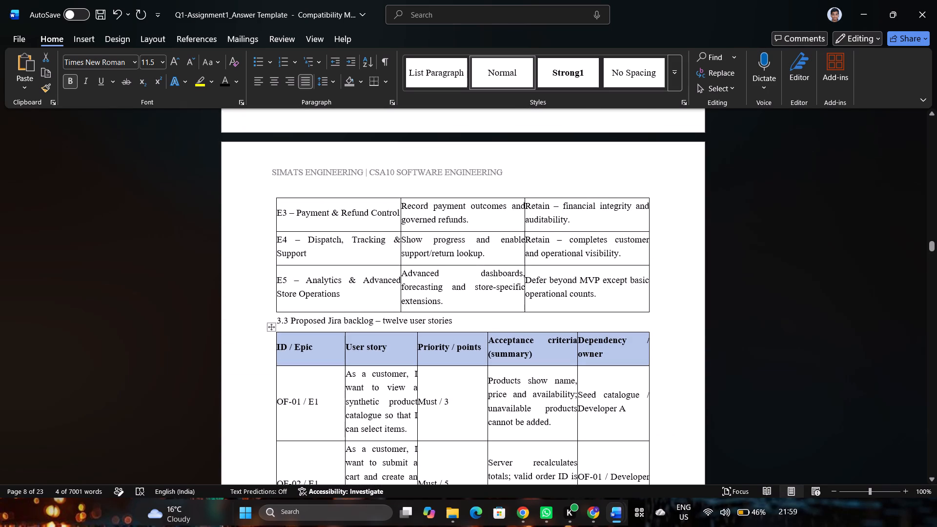
pyautogui.moveTo(618, 356); pyautogui.dragTo(345, 346)
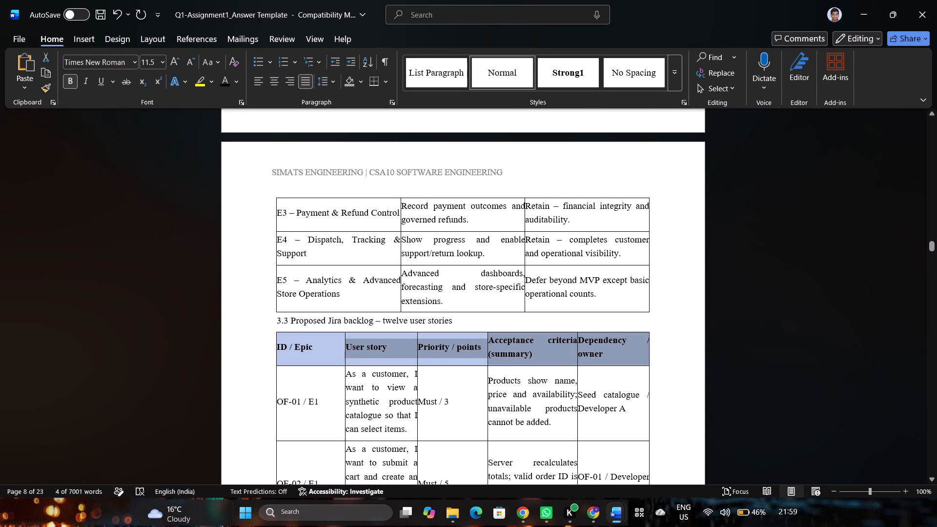
pyautogui.moveTo(345, 346); pyautogui.dragTo(336, 346)
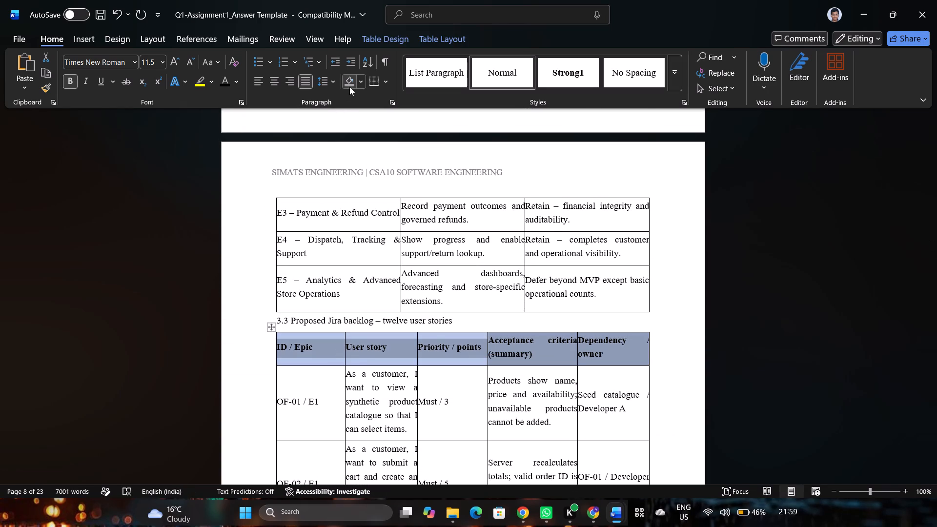
pyautogui.click(349, 81)
# Make the heading "3.3 Proposed Jira backlog – twelve user stories" bold at font size 12.
pyautogui.moveTo(466, 320); pyautogui.dragTo(466, 321)
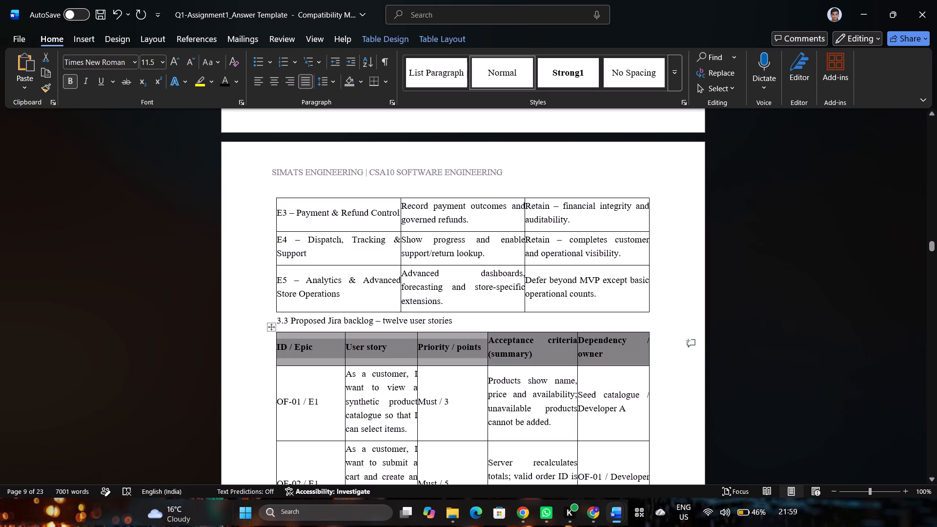
pyautogui.moveTo(466, 321); pyautogui.dragTo(277, 321)
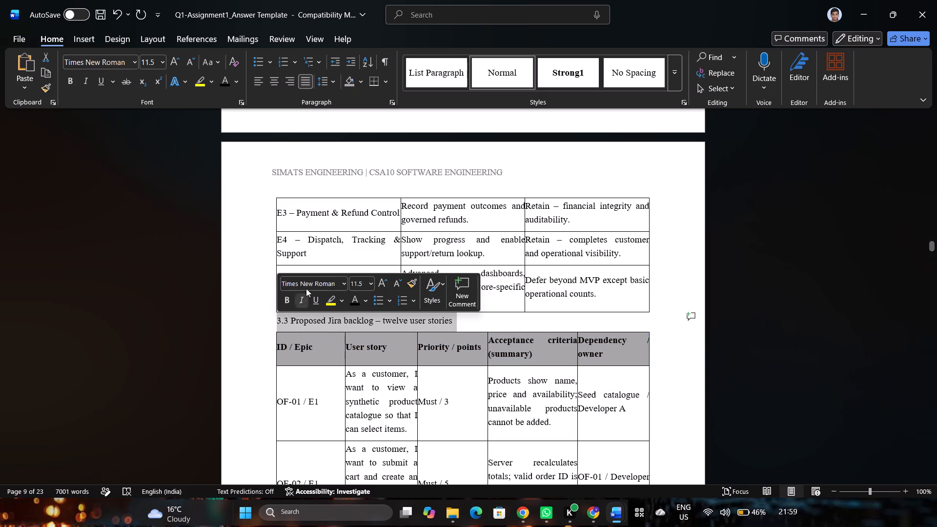
pyautogui.click(357, 280)
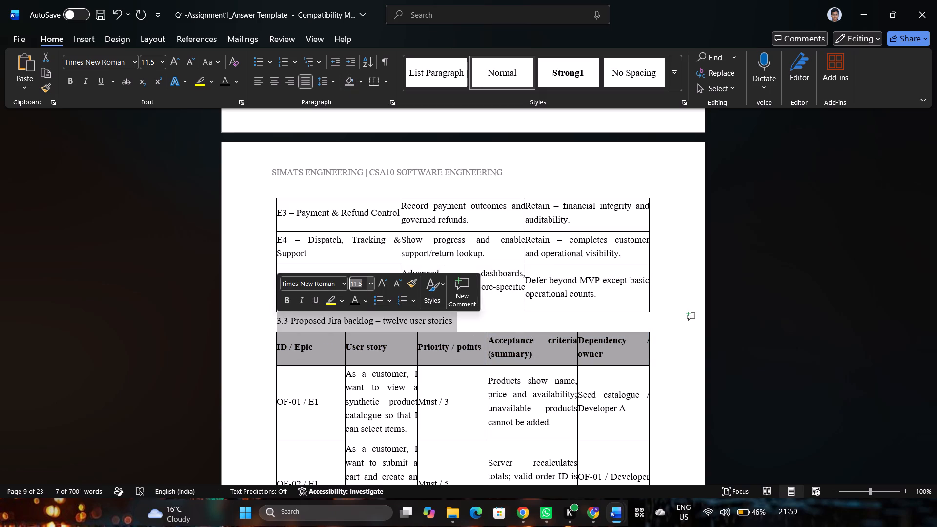
pyautogui.write('12')
pyautogui.click(286, 296)
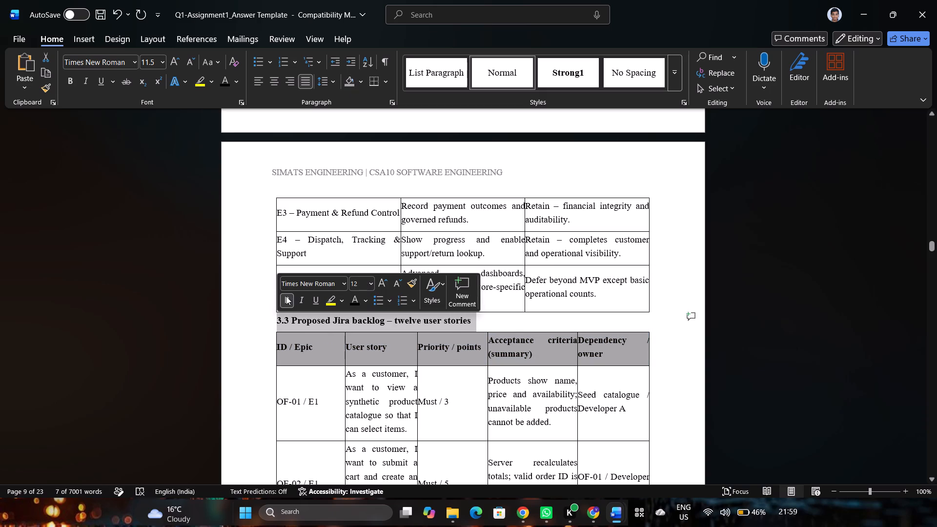
# Set the heading "3.4 Competing stakeholder decisions" to font size 12.
pyautogui.scroll(-4, 257, 391)
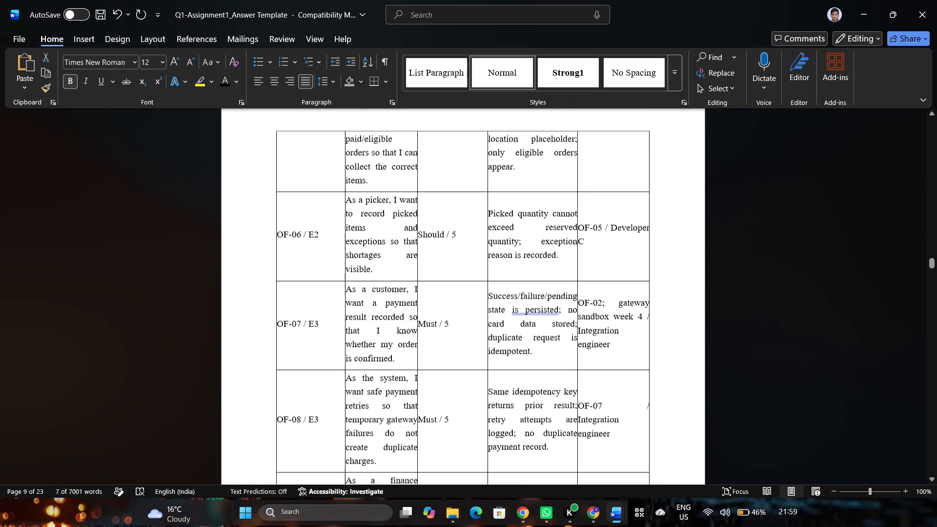
pyautogui.scroll(-5, 257, 391)
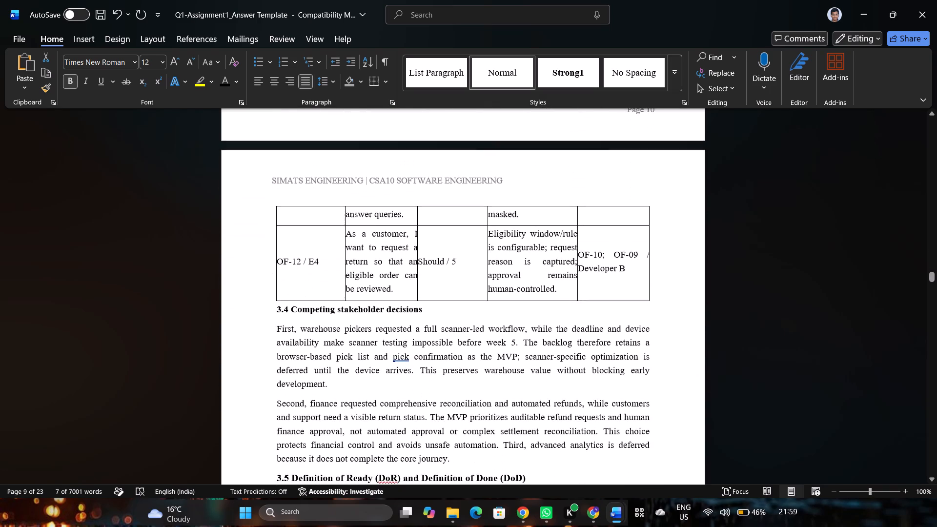
pyautogui.click(330, 310)
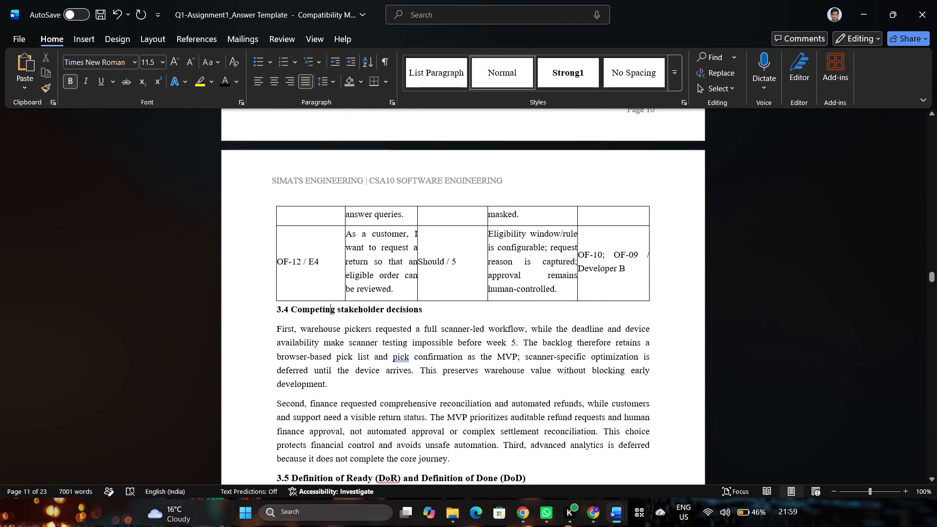
pyautogui.moveTo(431, 316); pyautogui.dragTo(268, 312)
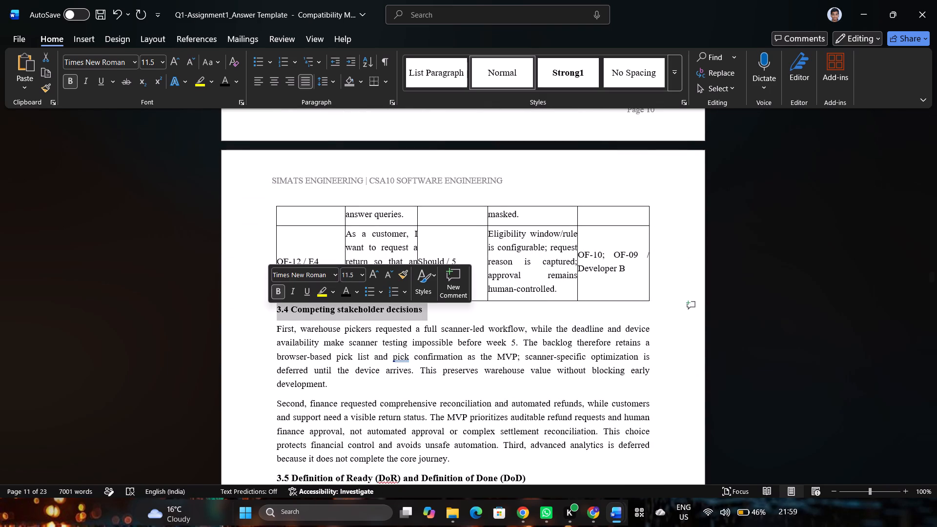
pyautogui.click(349, 276)
pyautogui.write('12')
pyautogui.press('Return')
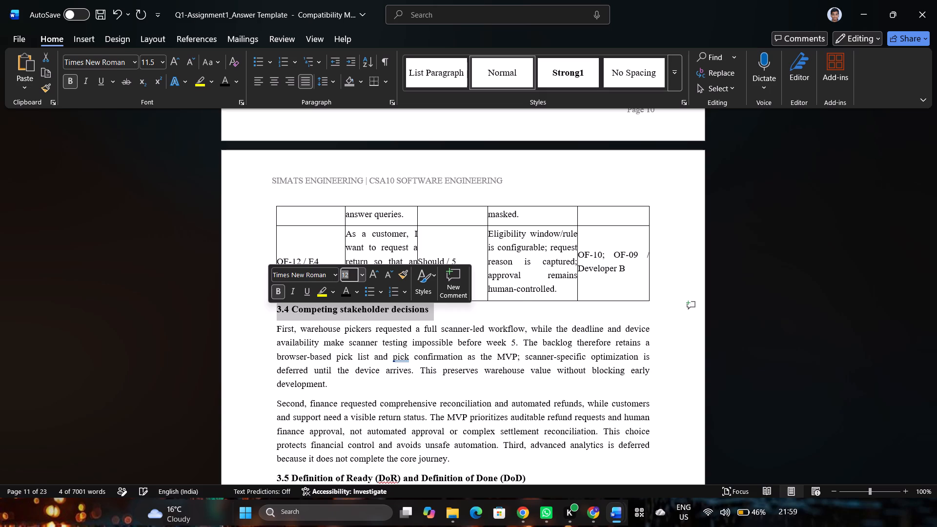
# Shade the header row of the section 3.2 table (Epic, Purpose, Release decision) grey.
pyautogui.scroll(-3, 349, 276)
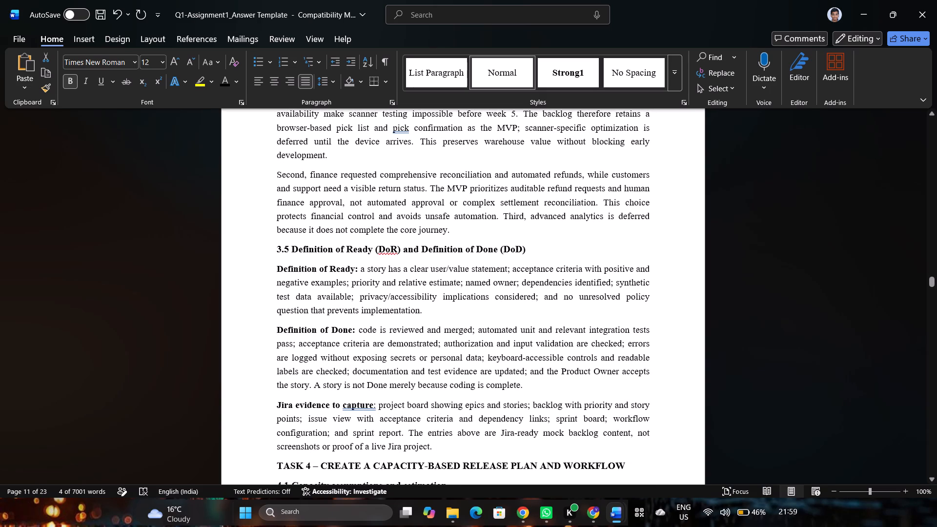
pyautogui.click(439, 245)
pyautogui.scroll(5, 439, 245)
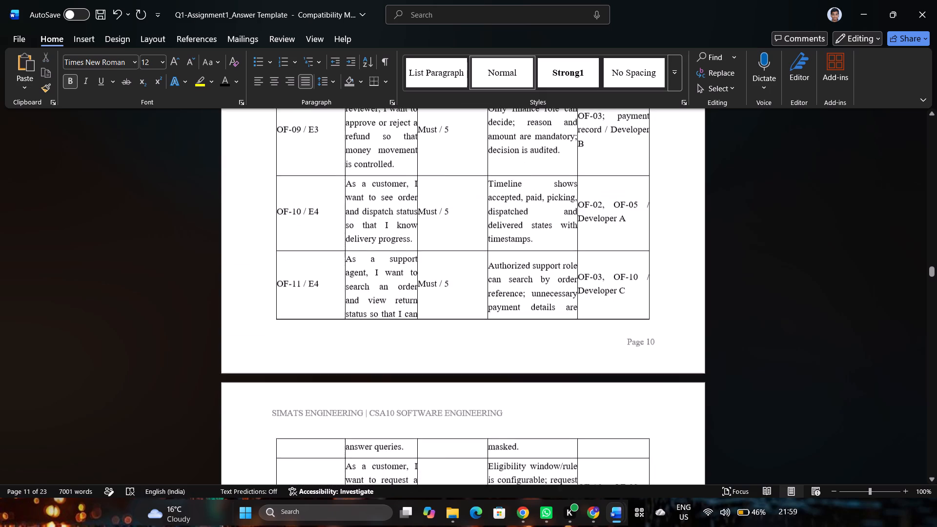
pyautogui.scroll(3, 439, 245)
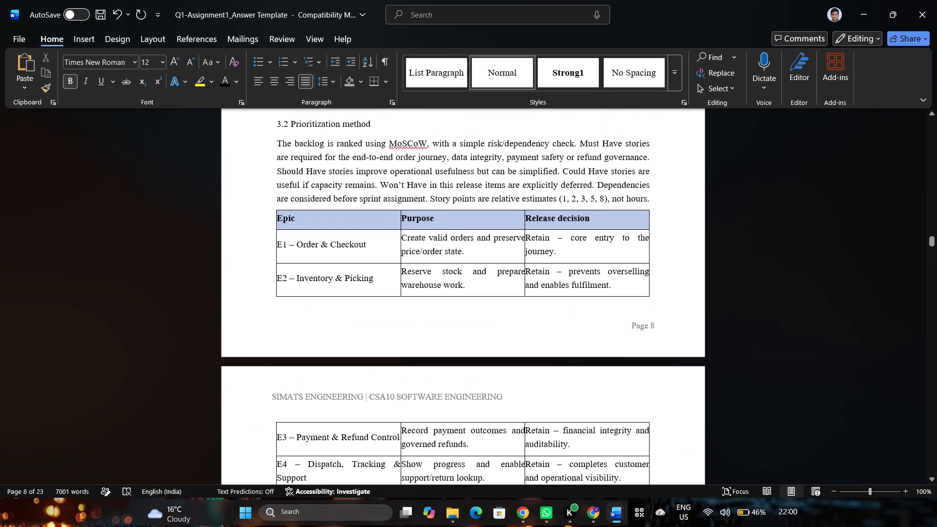
pyautogui.scroll(-3, 439, 245)
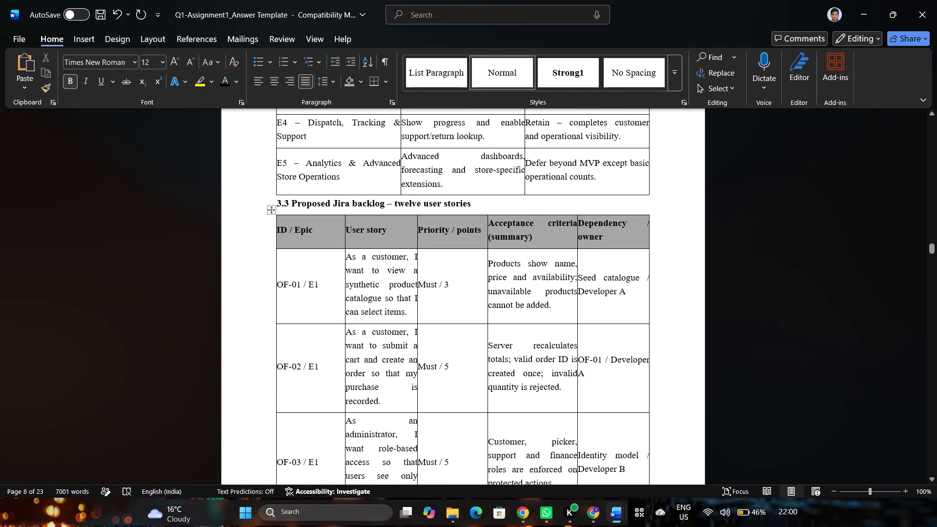
pyautogui.click(459, 203)
pyautogui.scroll(2, 459, 203)
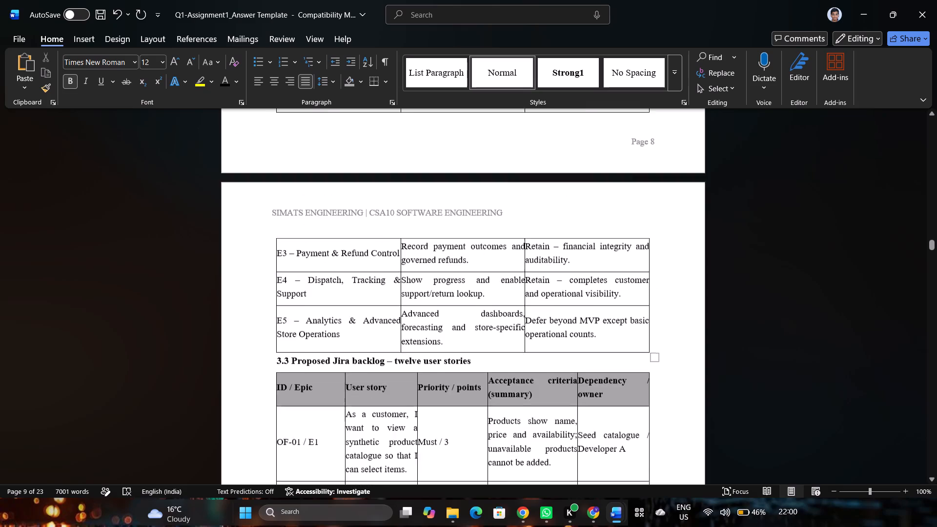
pyautogui.scroll(2, 459, 203)
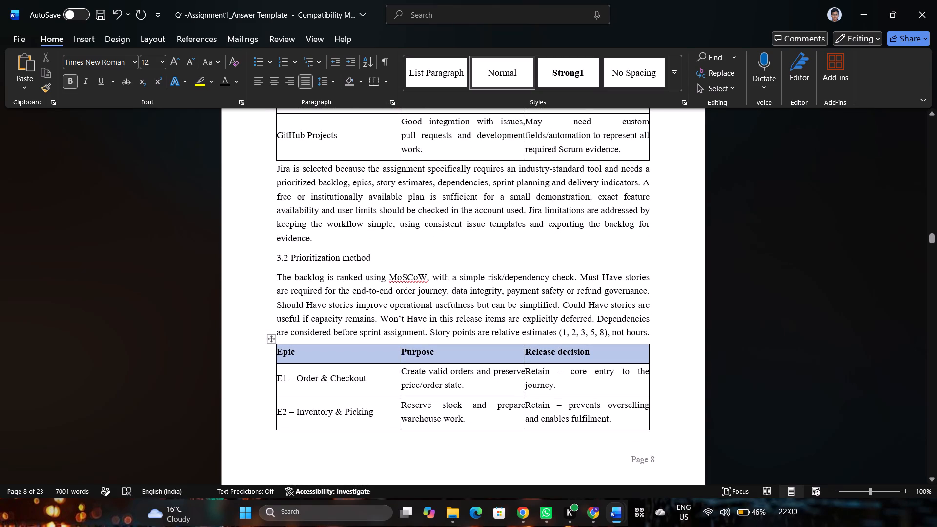
pyautogui.moveTo(607, 348); pyautogui.dragTo(367, 353)
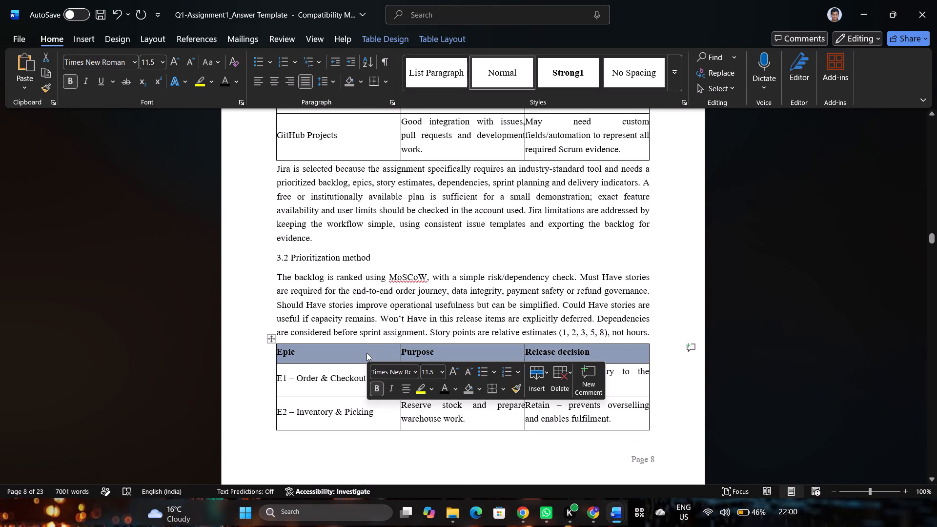
pyautogui.click(464, 385)
# Make the heading "3.2 Prioritization method" bold at font size 12.
pyautogui.moveTo(425, 255); pyautogui.dragTo(271, 254)
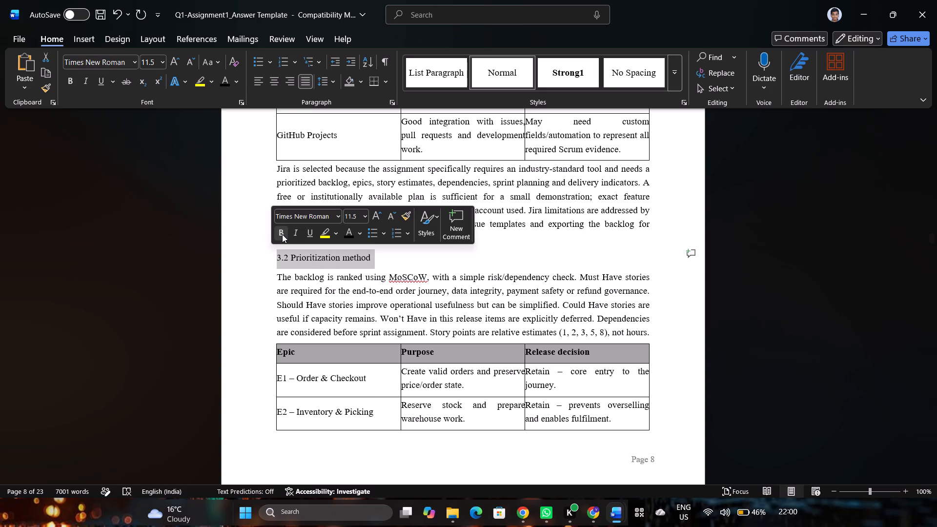
pyautogui.click(282, 234)
pyautogui.click(353, 220)
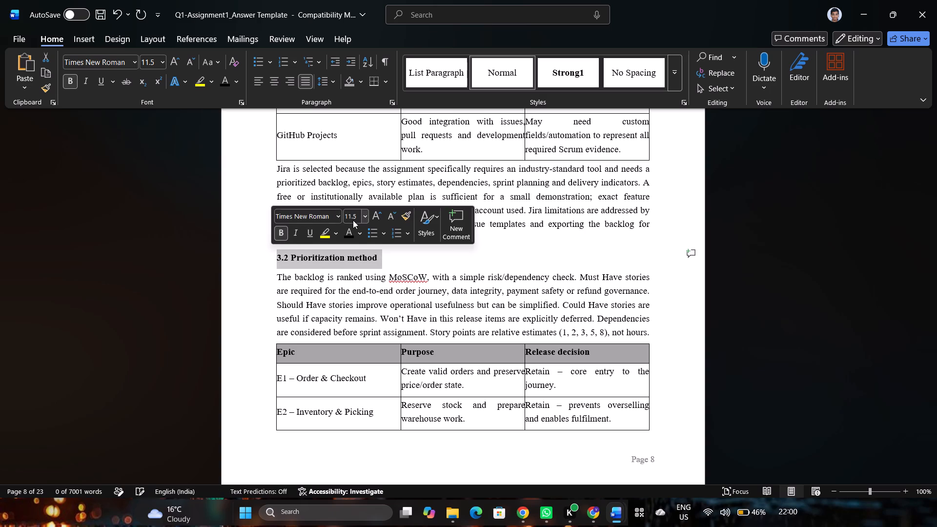
pyautogui.click(351, 217)
pyautogui.write('12')
pyautogui.press('Return')
# Shade the header row of the section 3.1 tool comparison table (Tool, Strengths, Limitations for this assignment) grey.
pyautogui.scroll(1, 351, 217)
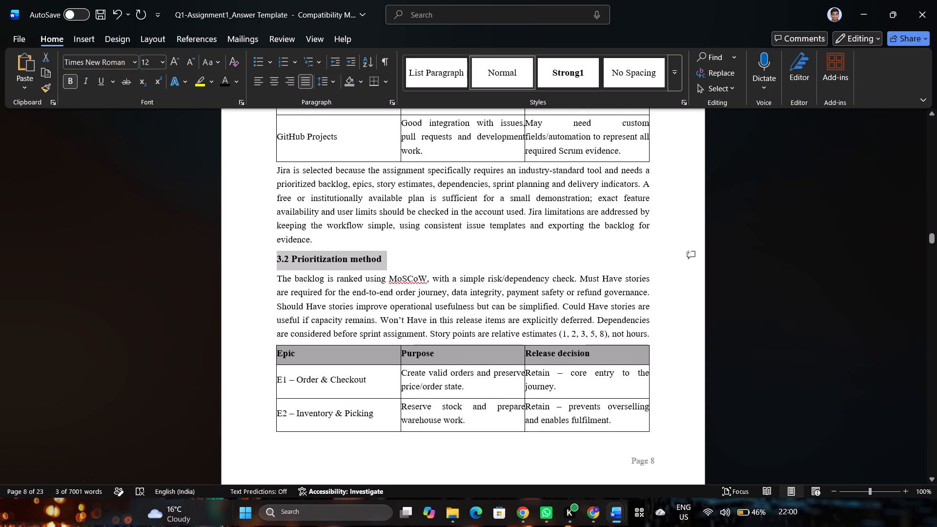
pyautogui.scroll(2, 351, 217)
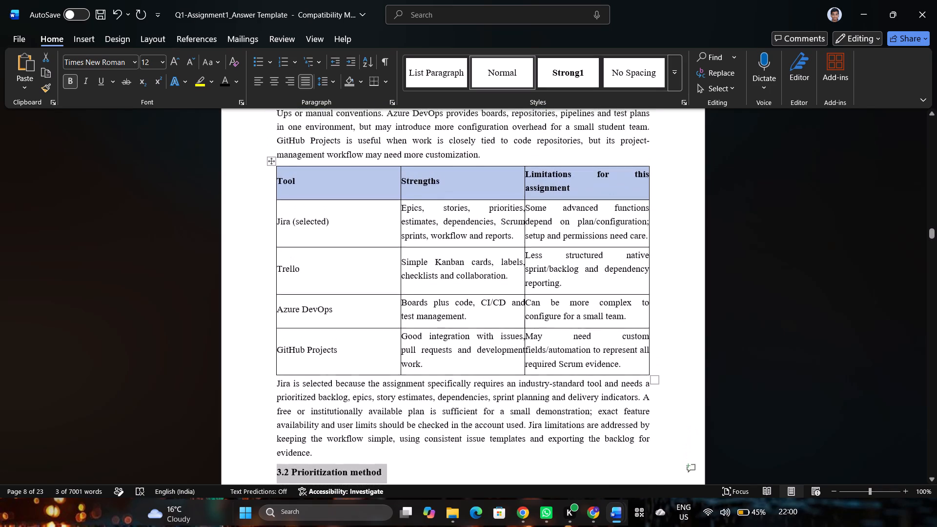
pyautogui.scroll(2, 351, 217)
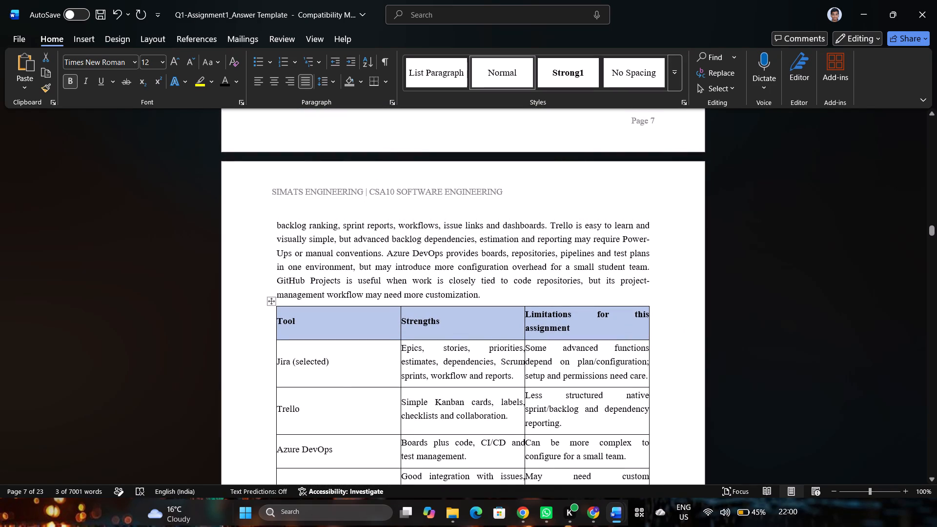
pyautogui.moveTo(595, 327); pyautogui.dragTo(380, 317)
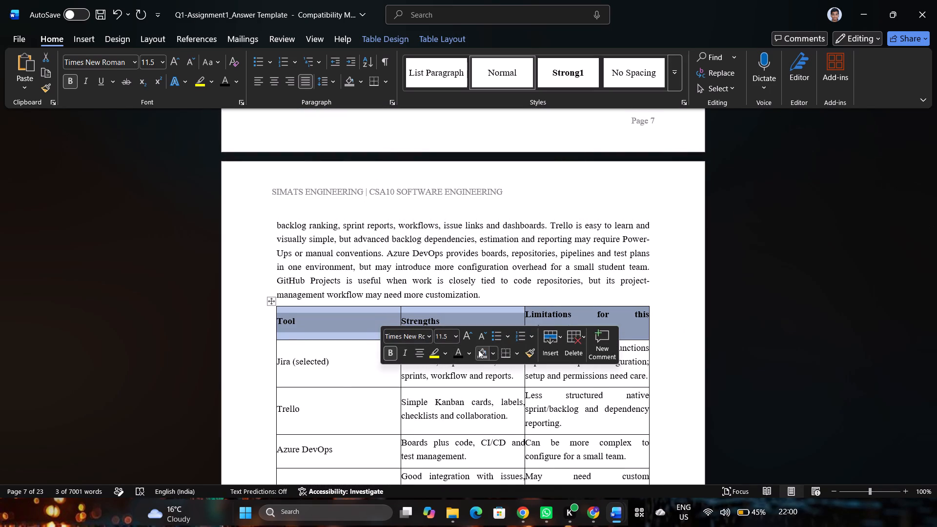
pyautogui.click(479, 351)
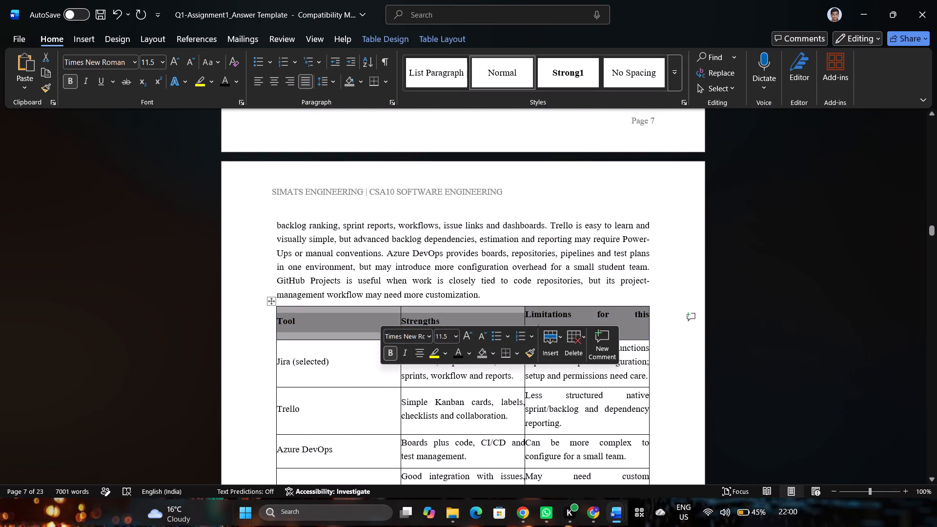
# Make the headings "TASK 3 – CONSTRUCT A PRIORITIZED PRODUCT BACKLOG" and "3.1 Tool investigation and selection" bold at font size 12.
pyautogui.scroll(-4, 415, 221)
pyautogui.scroll(4, 415, 221)
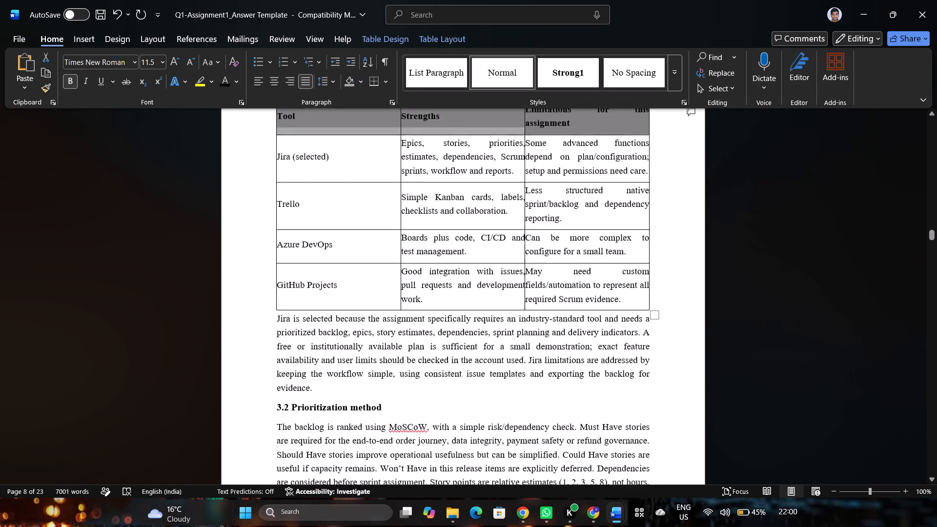
pyautogui.scroll(3, 415, 221)
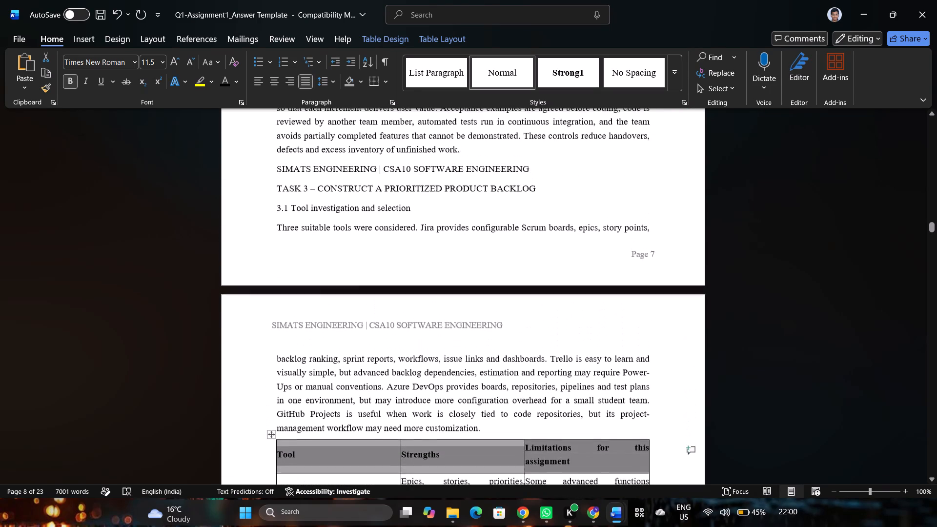
pyautogui.scroll(3, 415, 221)
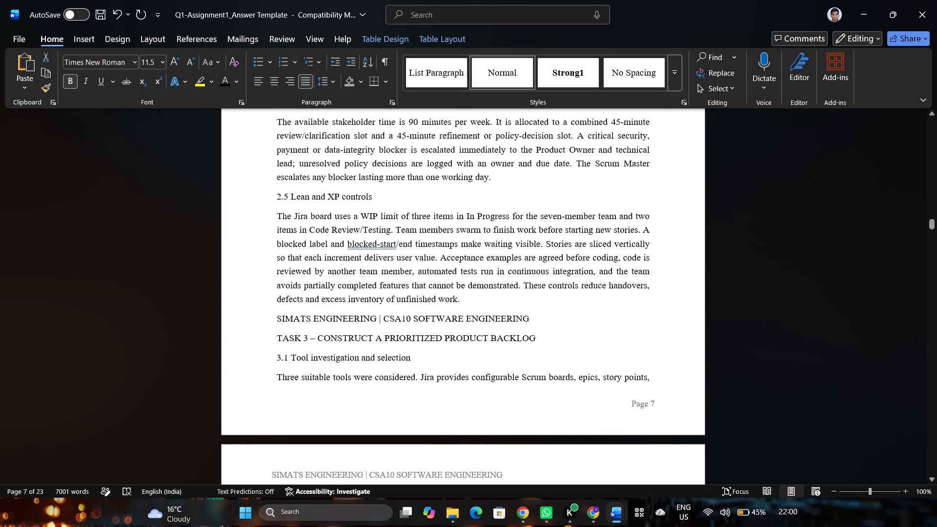
pyautogui.moveTo(449, 365); pyautogui.dragTo(281, 336)
pyautogui.moveTo(274, 339); pyautogui.dragTo(424, 359)
pyautogui.click(428, 338)
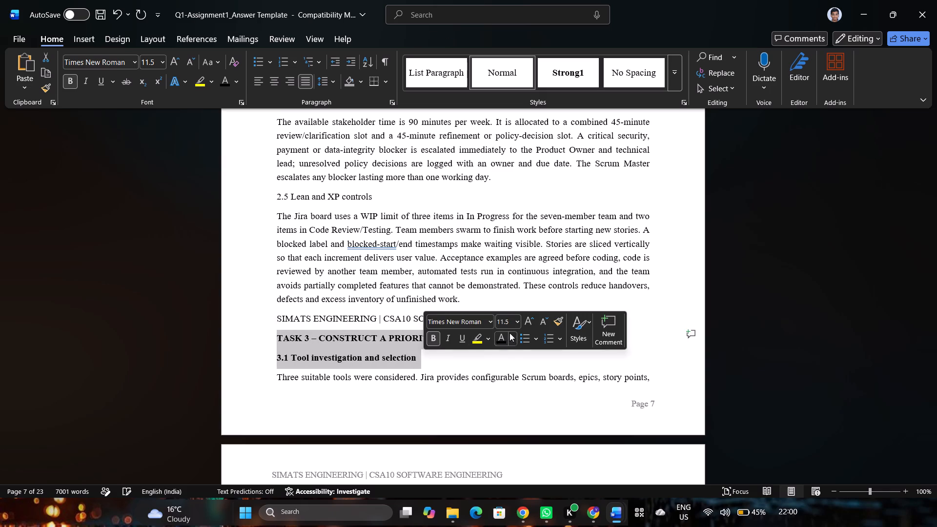
pyautogui.click(505, 325)
pyautogui.write('12')
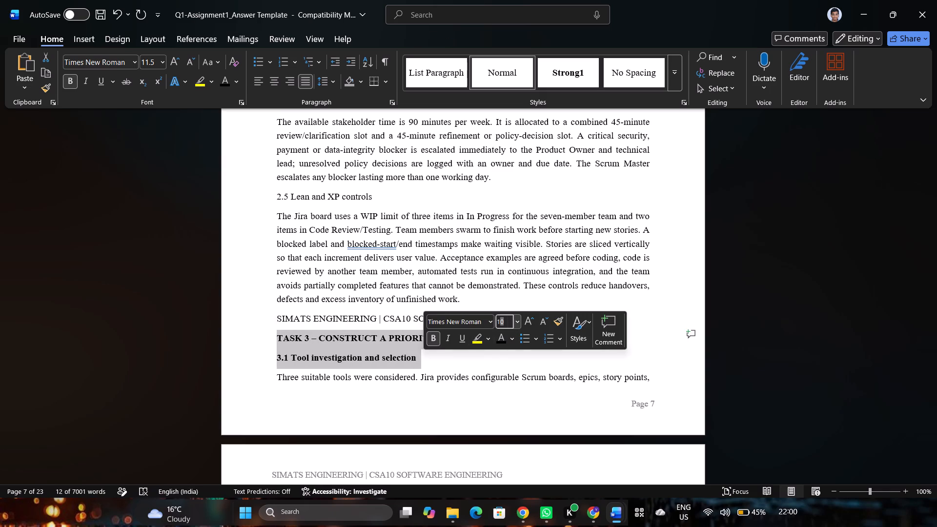
pyautogui.press('Return')
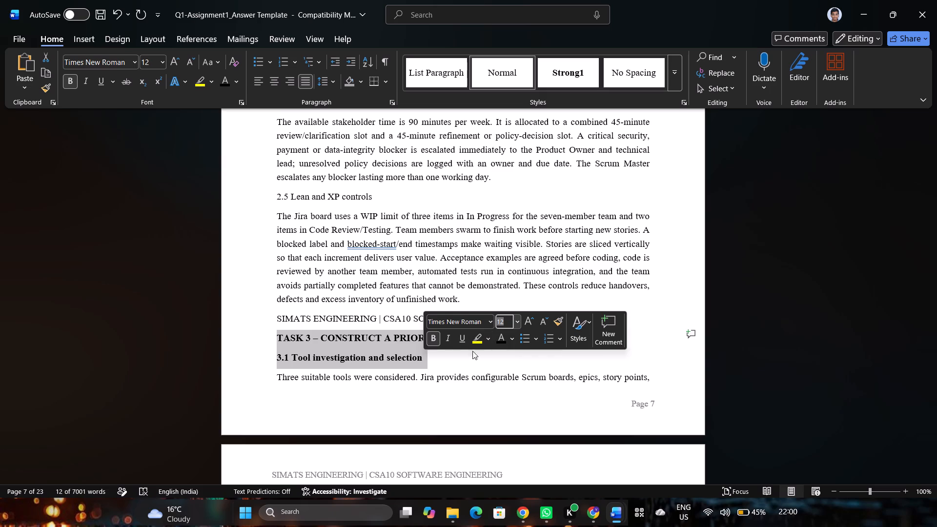
pyautogui.click(482, 298)
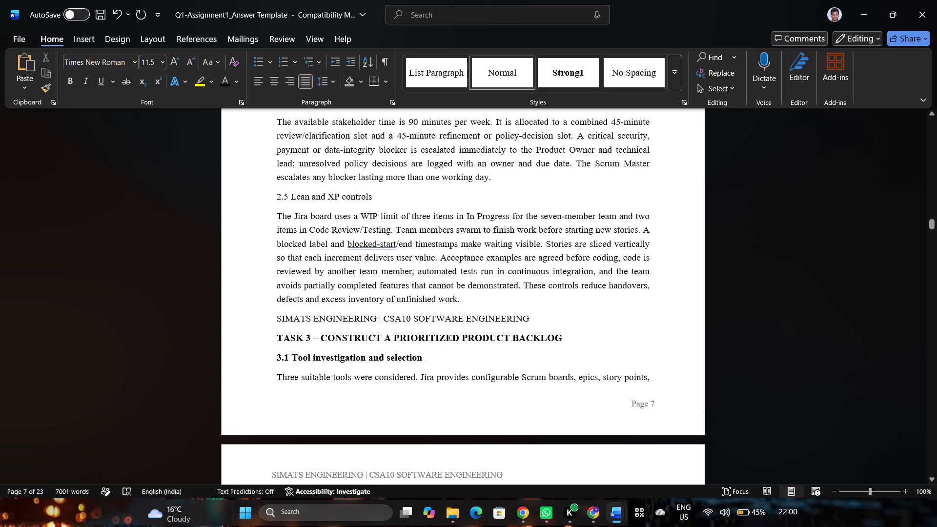
# Delete the stray line "SIMATS ENGINEERING | CSA10 SOFTWARE ENGINEERING" above the TASK 3 heading.
pyautogui.moveTo(550, 317); pyautogui.dragTo(289, 324)
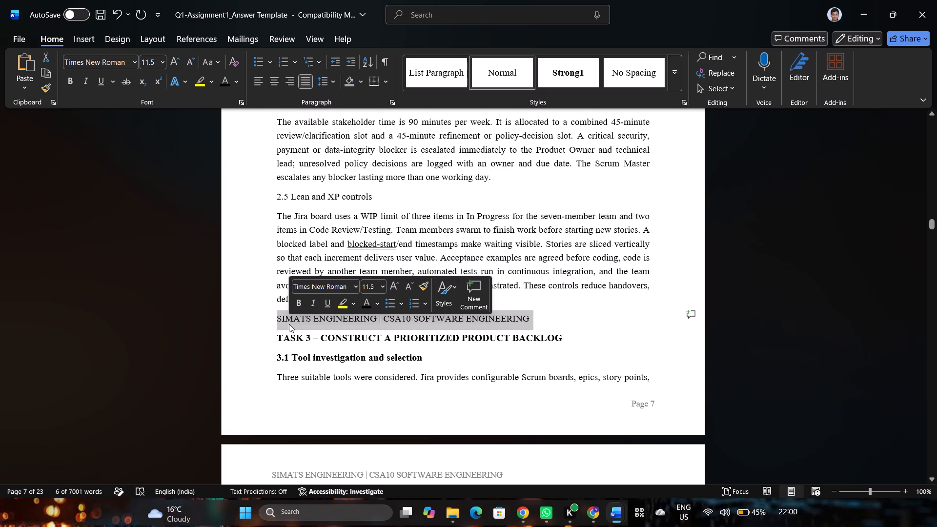
pyautogui.press('BackSpace')
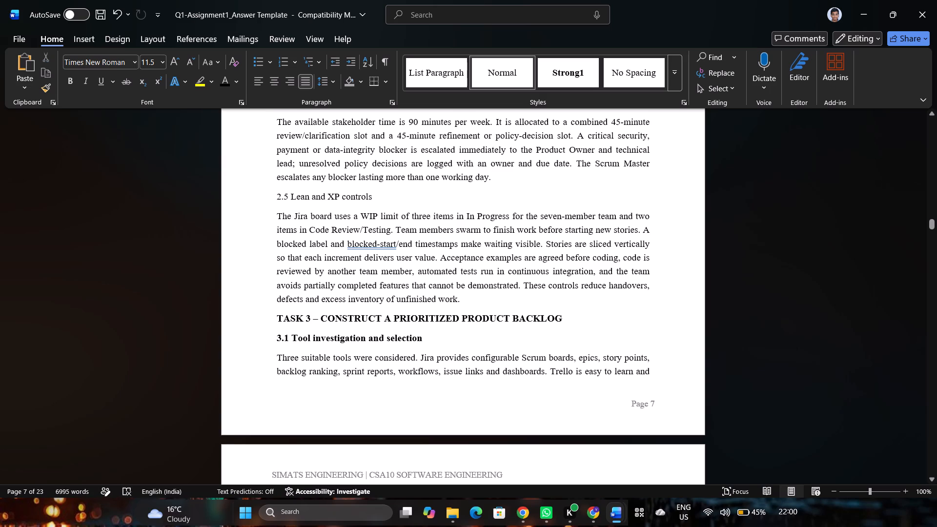
# Make the heading "2.5 Lean and XP controls" bold at font size 12.
pyautogui.scroll(2, 289, 324)
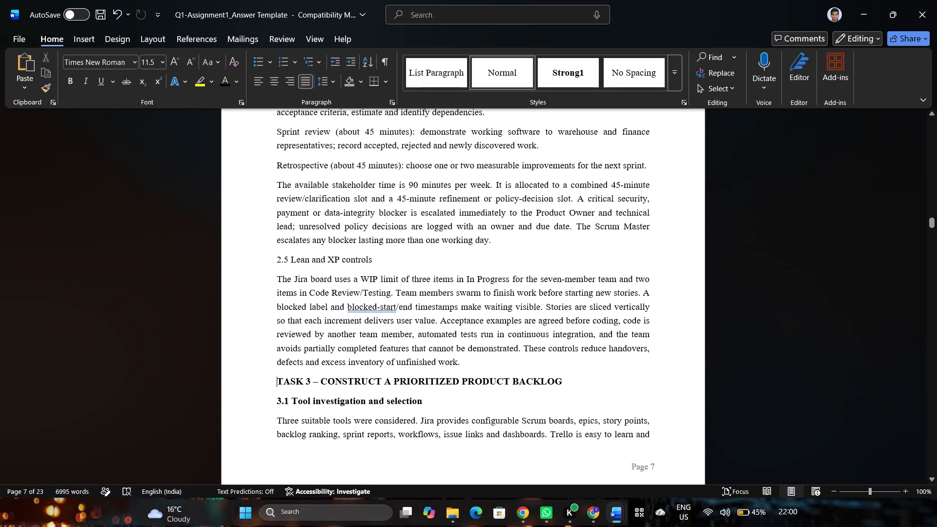
pyautogui.moveTo(374, 260); pyautogui.dragTo(275, 259)
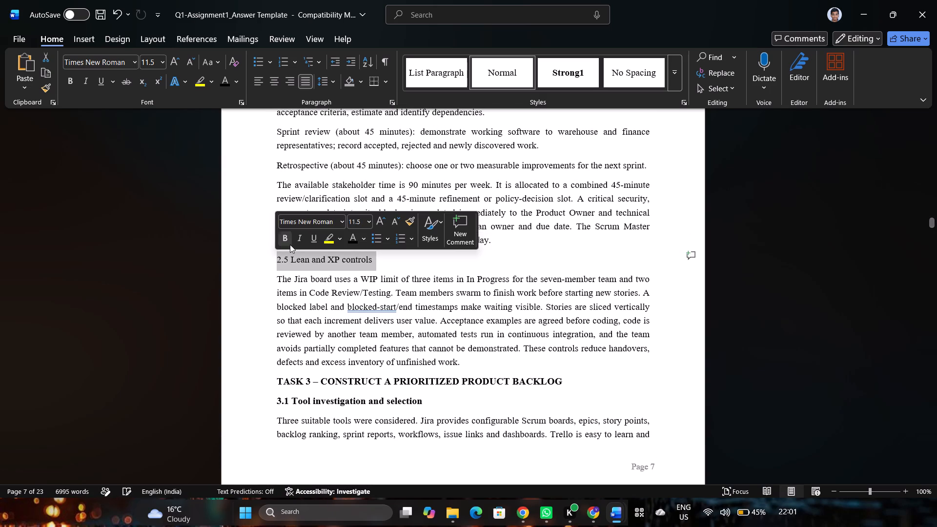
pyautogui.moveTo(288, 243); pyautogui.dragTo(356, 221)
pyautogui.click(356, 221)
pyautogui.write('12')
pyautogui.press('Return')
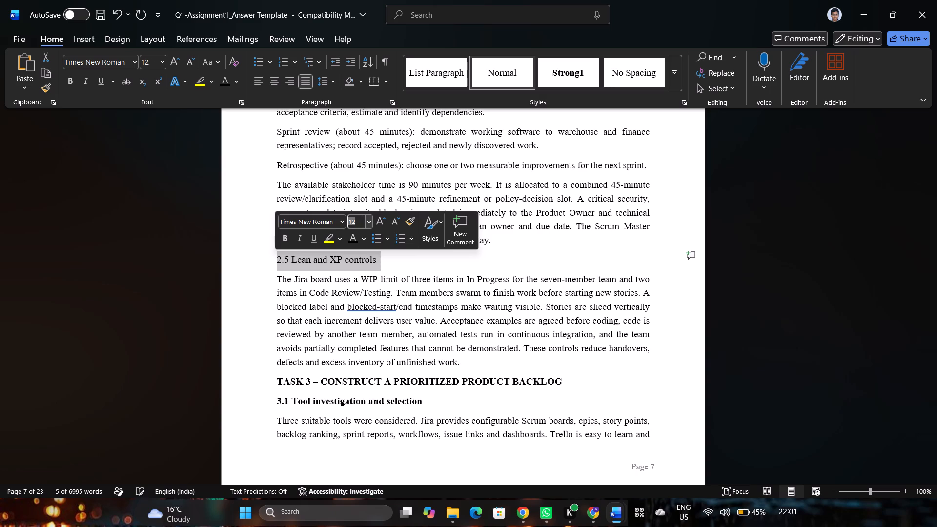
pyautogui.click(391, 255)
pyautogui.moveTo(391, 255); pyautogui.dragTo(266, 246)
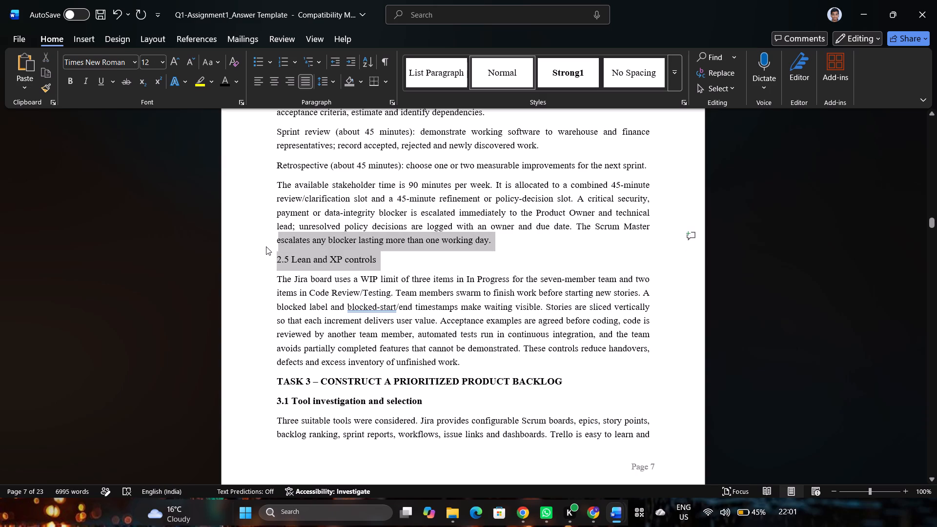
pyautogui.moveTo(266, 246); pyautogui.dragTo(273, 262)
pyautogui.click(285, 241)
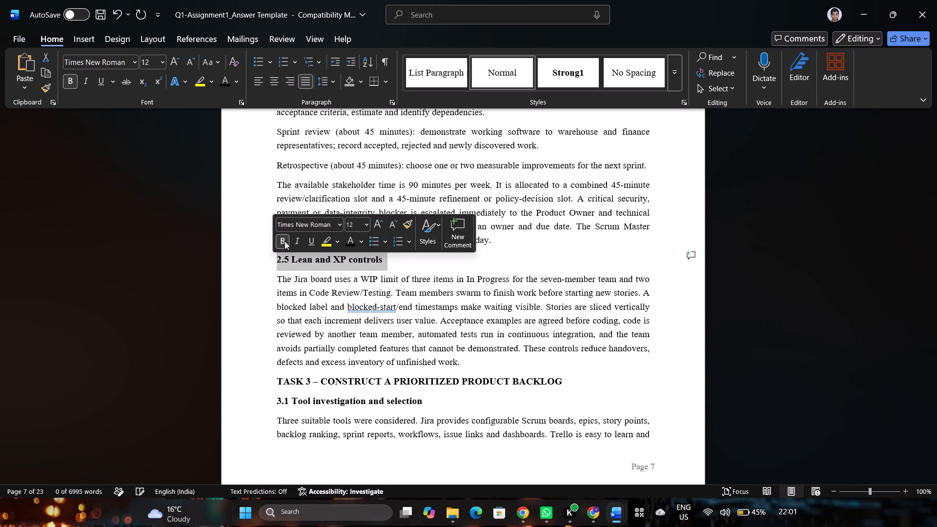
pyautogui.click(407, 262)
# Bold the label "Retrospective (about 45 minutes):" in section 2.4.
pyautogui.scroll(1, 407, 262)
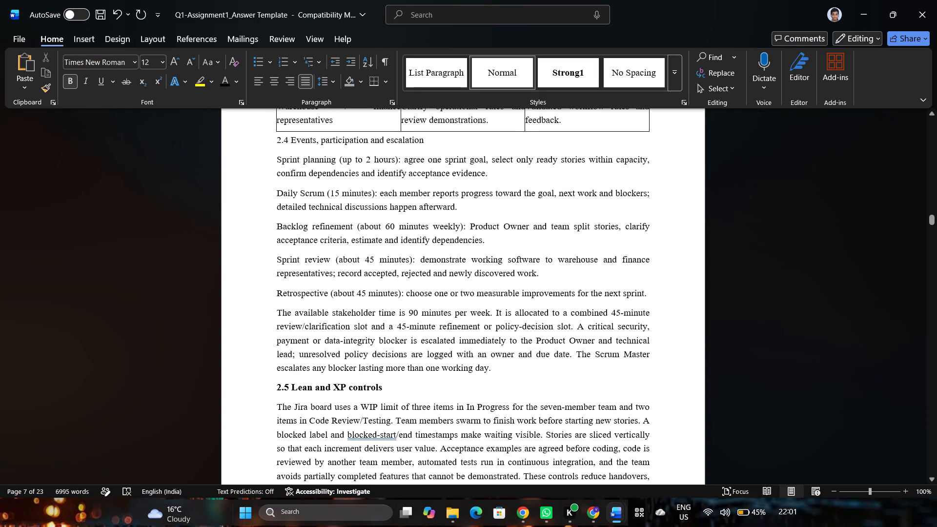
pyautogui.moveTo(497, 366); pyautogui.dragTo(500, 374)
pyautogui.moveTo(500, 374); pyautogui.dragTo(506, 373)
pyautogui.moveTo(405, 293); pyautogui.dragTo(343, 286)
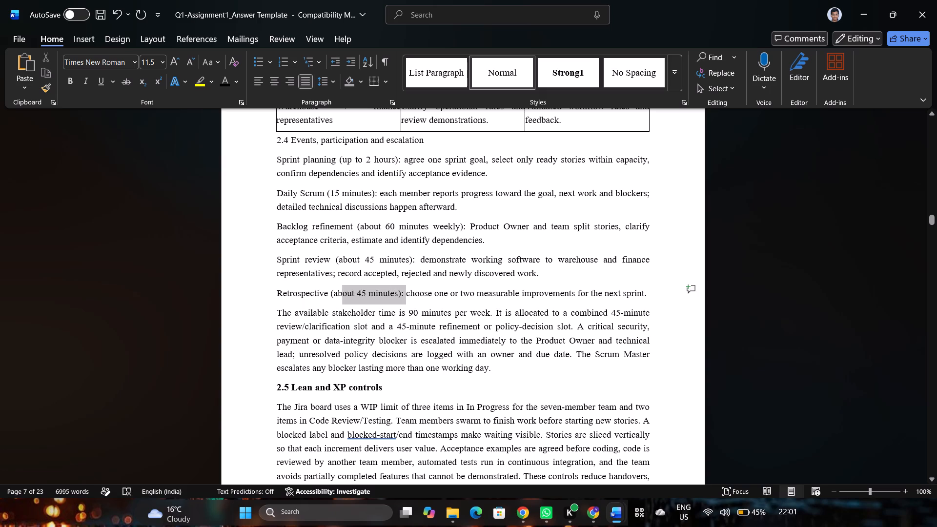
pyautogui.moveTo(343, 286); pyautogui.dragTo(296, 291)
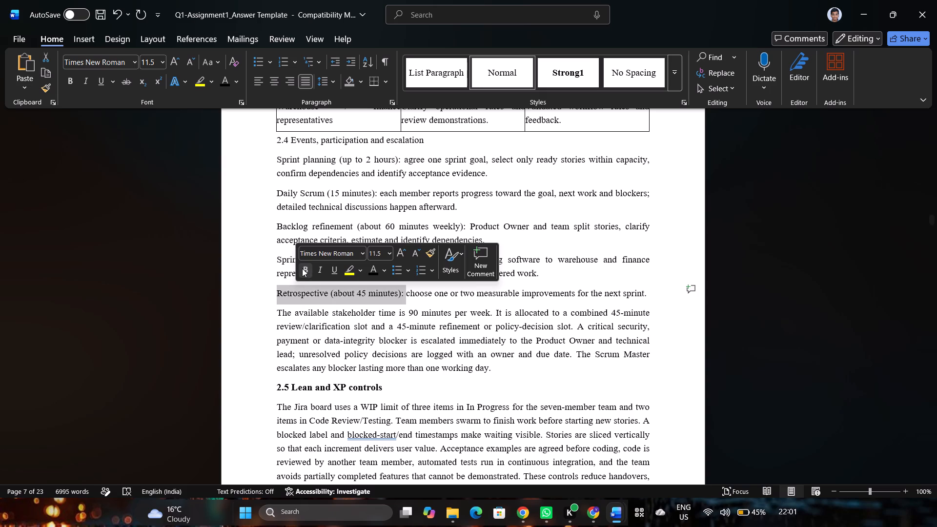
pyautogui.click(302, 268)
pyautogui.click(381, 302)
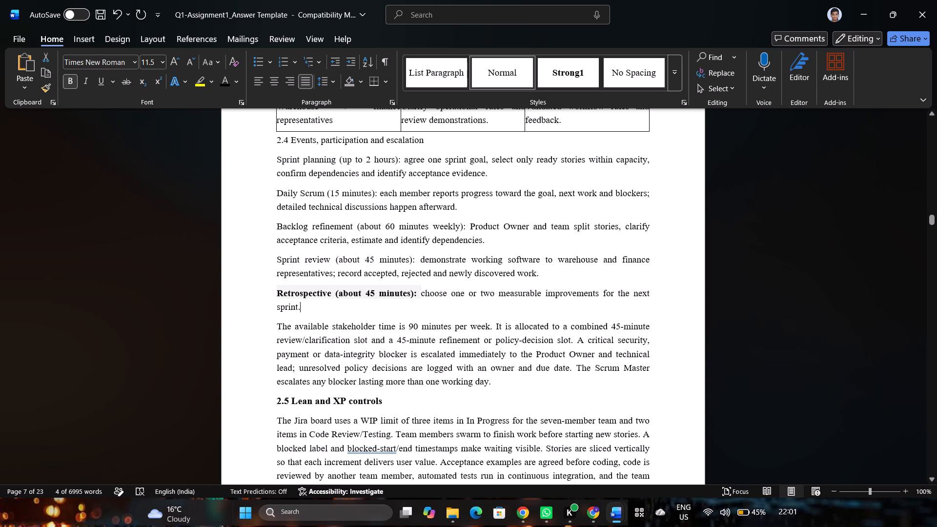
# Bold the labels "Sprint review (about 45 minutes" and "Backlog refinement (about 60 minutes weekly" in section 2.4.
pyautogui.moveTo(415, 263); pyautogui.dragTo(258, 273)
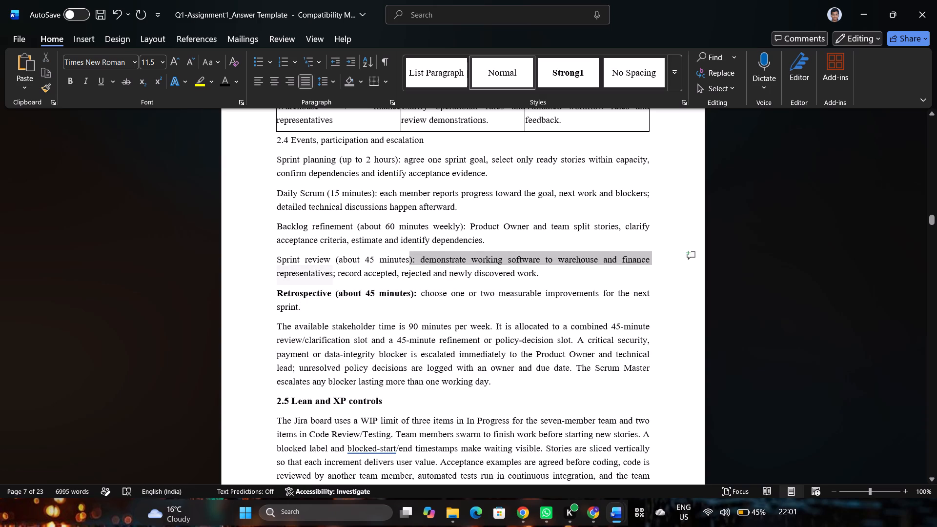
pyautogui.moveTo(258, 273); pyautogui.dragTo(270, 261)
pyautogui.click(279, 243)
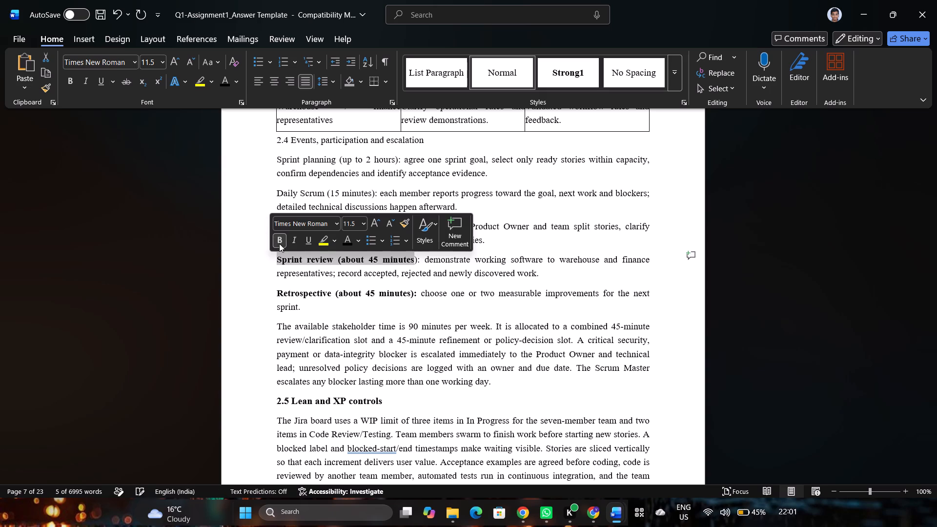
pyautogui.click(274, 277)
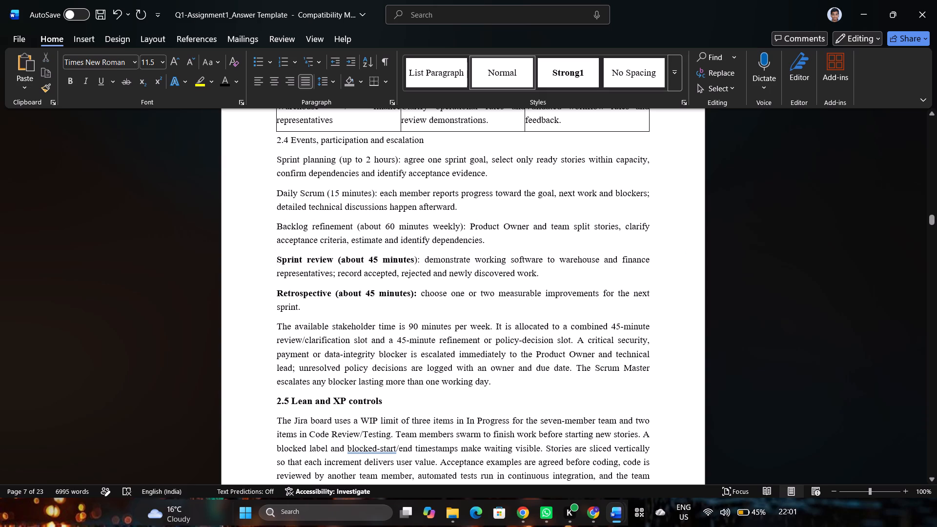
pyautogui.moveTo(466, 226); pyautogui.dragTo(266, 231)
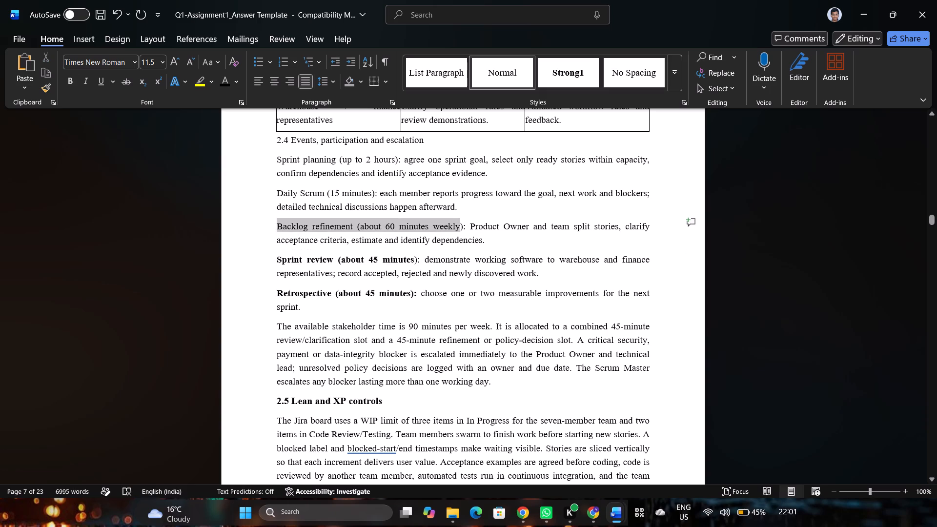
pyautogui.moveTo(266, 231); pyautogui.dragTo(267, 231)
pyautogui.click(279, 208)
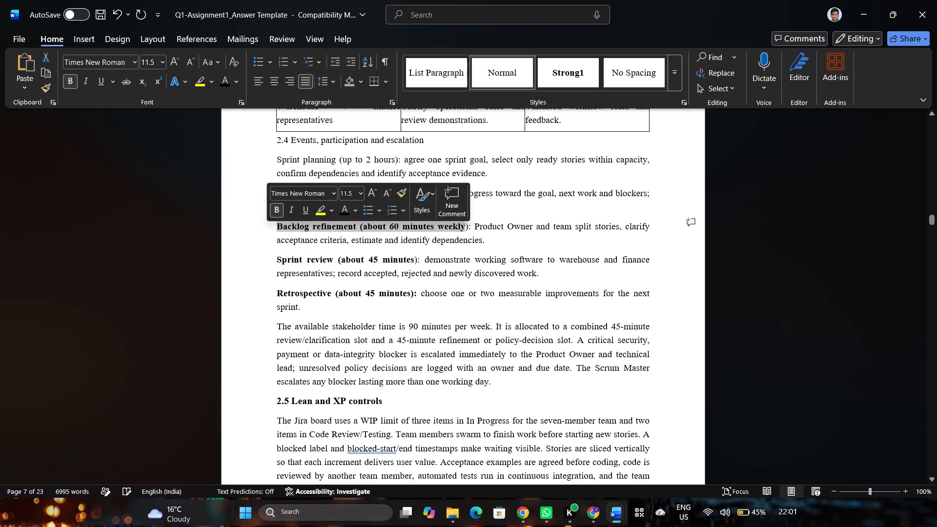
pyautogui.click(451, 236)
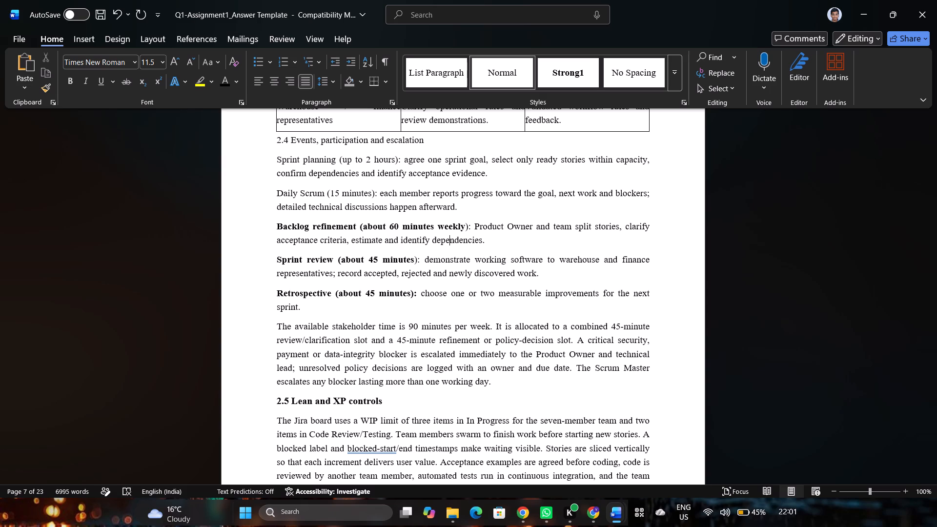
# Bold the labels "Daily Scrum (15 minutes):" and "Sprint planning (up to 2 hours):" in section 2.4.
pyautogui.moveTo(378, 193); pyautogui.dragTo(274, 192)
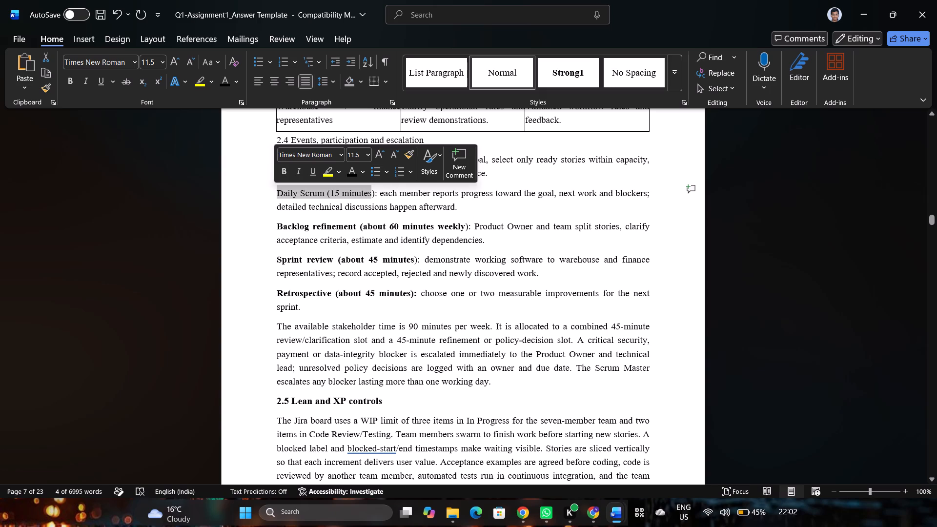
pyautogui.moveTo(375, 195); pyautogui.dragTo(284, 195)
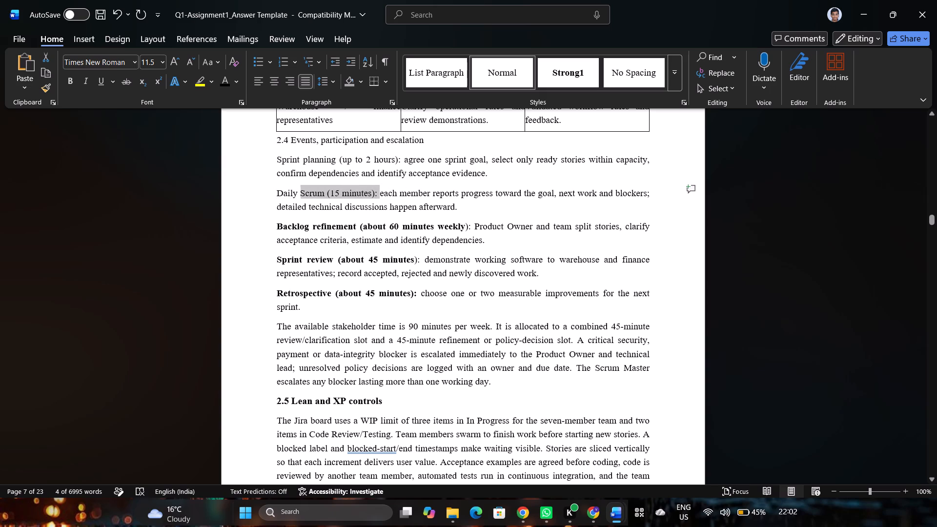
pyautogui.moveTo(284, 195); pyautogui.dragTo(269, 195)
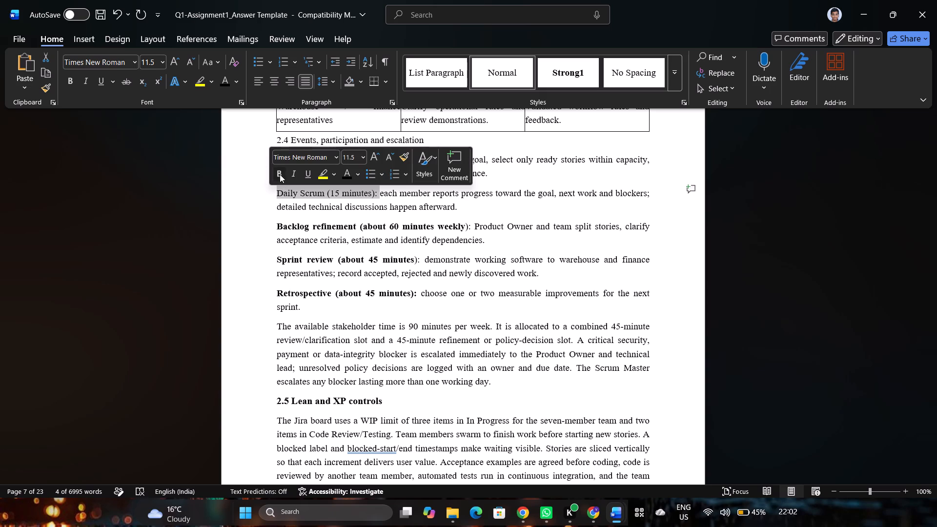
pyautogui.click(280, 174)
pyautogui.click(244, 216)
pyautogui.scroll(1, 244, 216)
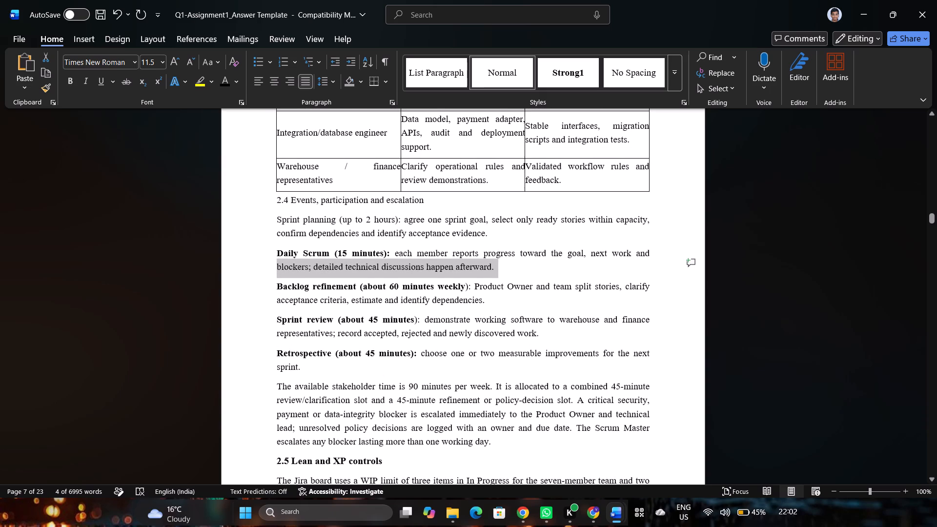
pyautogui.click(399, 219)
pyautogui.moveTo(401, 219); pyautogui.dragTo(288, 220)
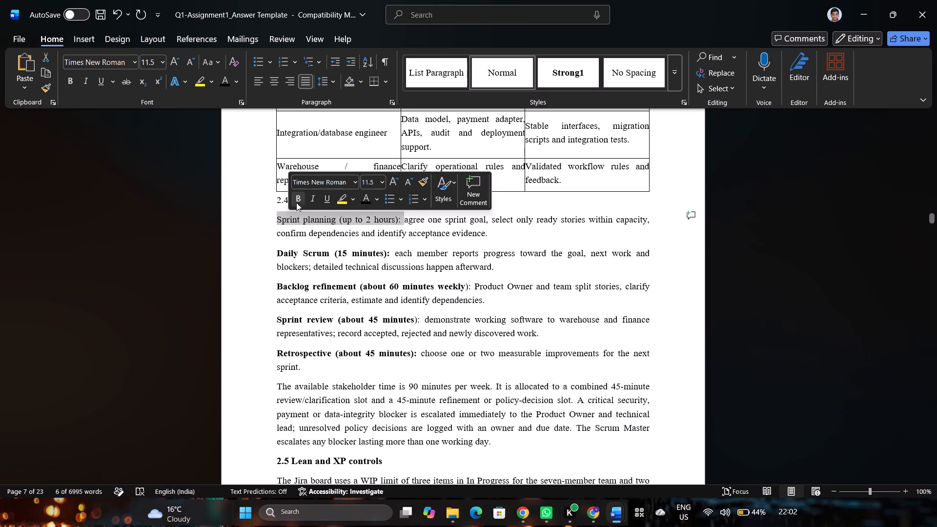
pyautogui.click(297, 201)
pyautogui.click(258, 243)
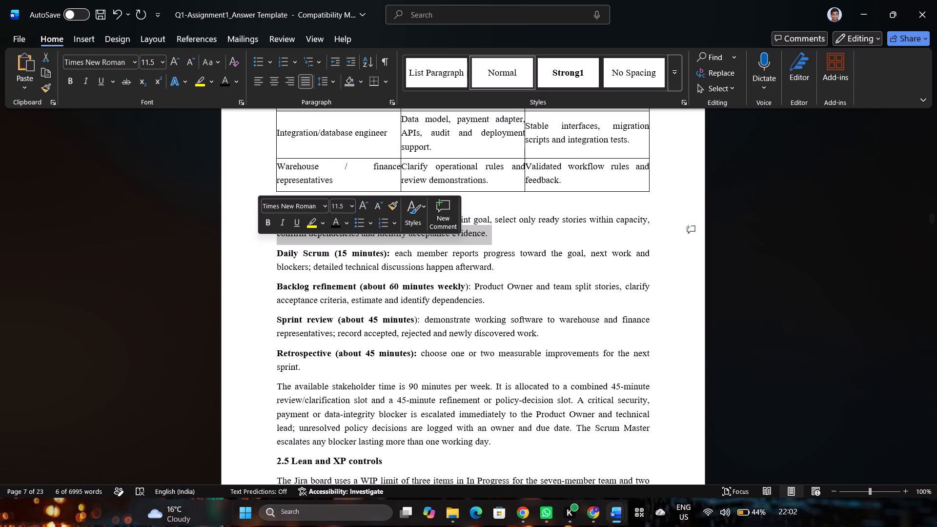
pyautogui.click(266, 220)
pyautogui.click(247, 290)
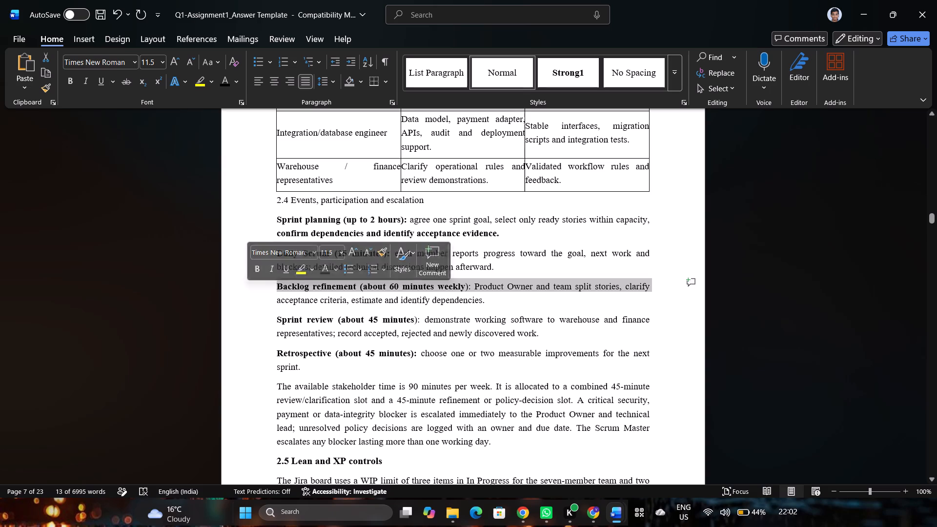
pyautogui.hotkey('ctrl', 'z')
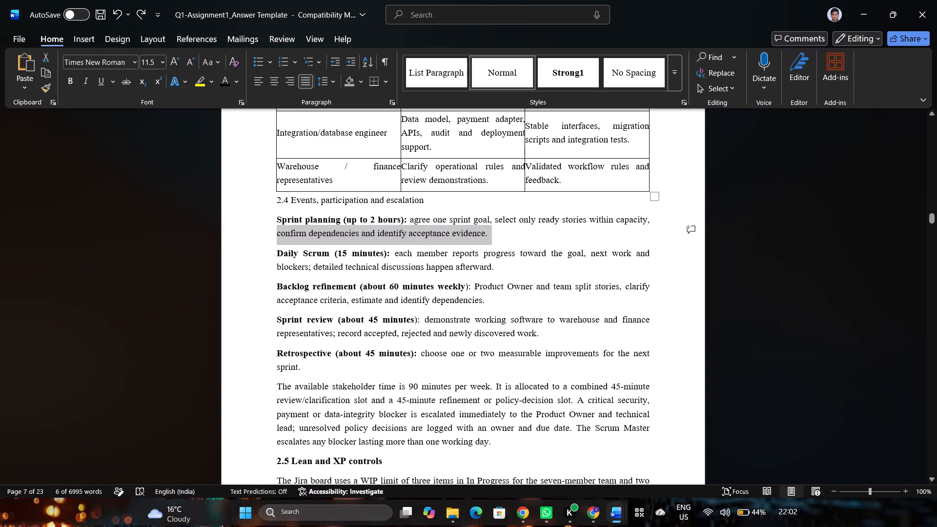
# Make the heading "2.4 Events, participation and escalation" bold at font size 12.
pyautogui.moveTo(441, 205); pyautogui.dragTo(267, 221)
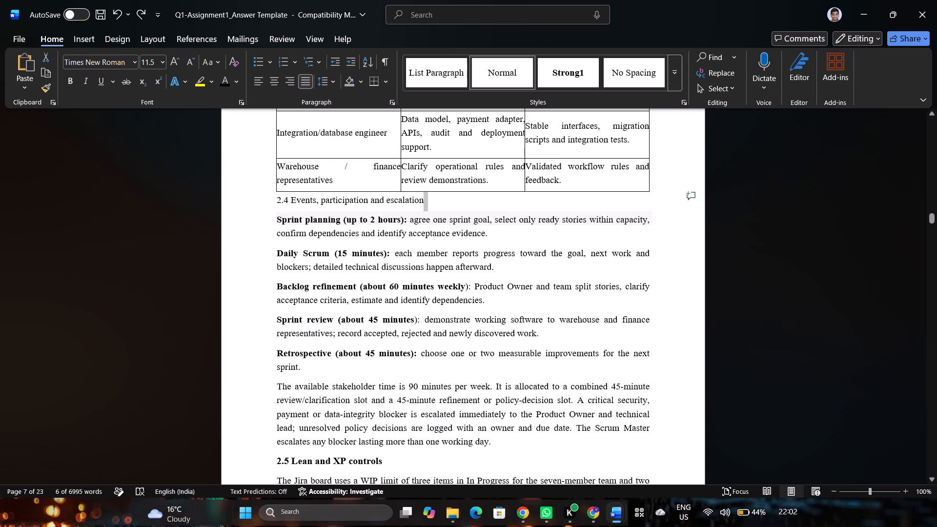
pyautogui.moveTo(267, 221); pyautogui.dragTo(276, 204)
pyautogui.click(282, 188)
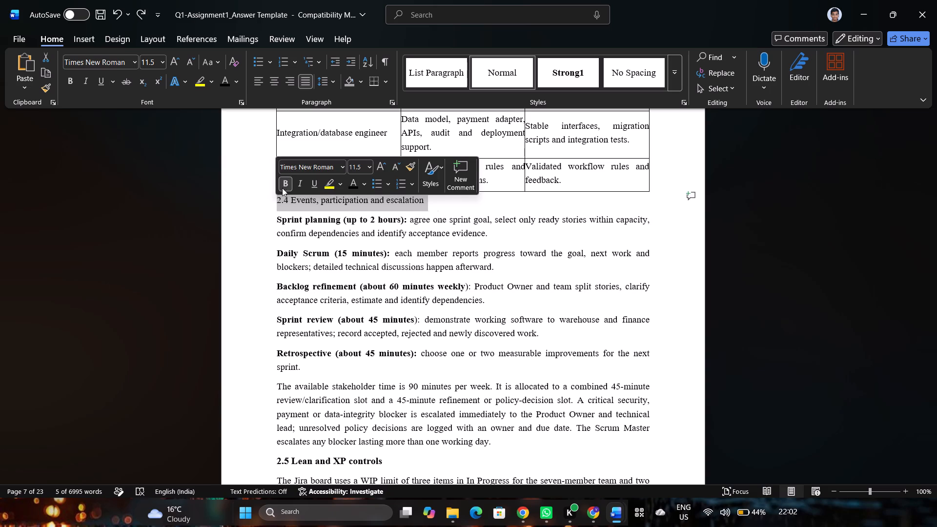
pyautogui.click(354, 164)
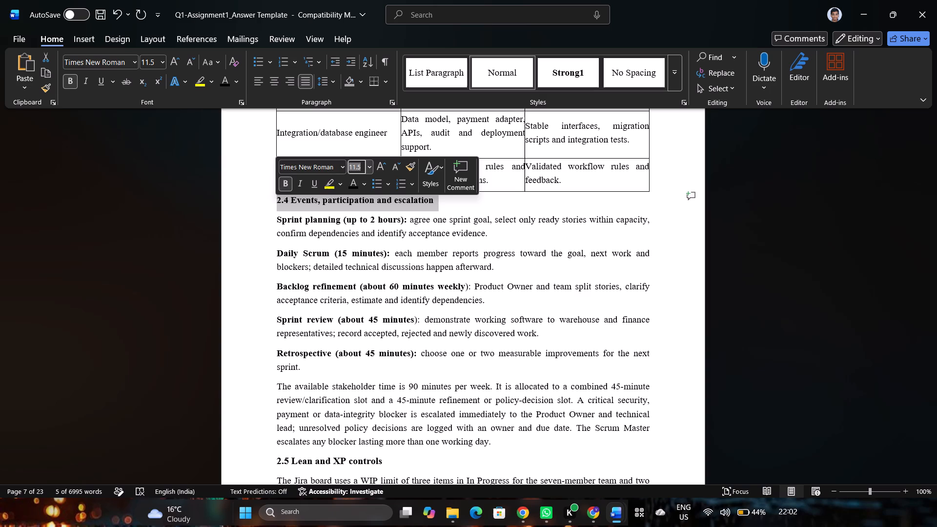
pyautogui.write('12')
pyautogui.press('Return')
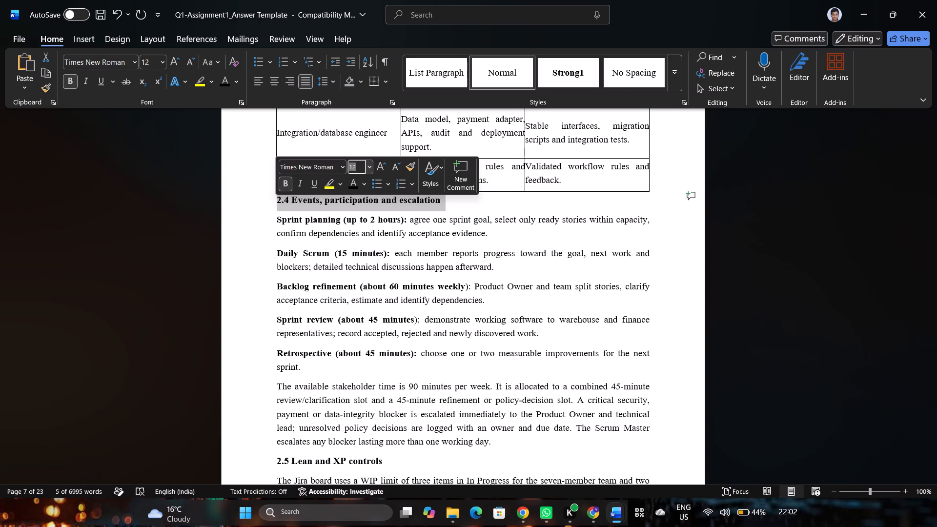
pyautogui.click(269, 242)
# Shade the header row of the Role / Main responsibility / Decision / output table in section 2.3 grey.
pyautogui.scroll(1, 269, 242)
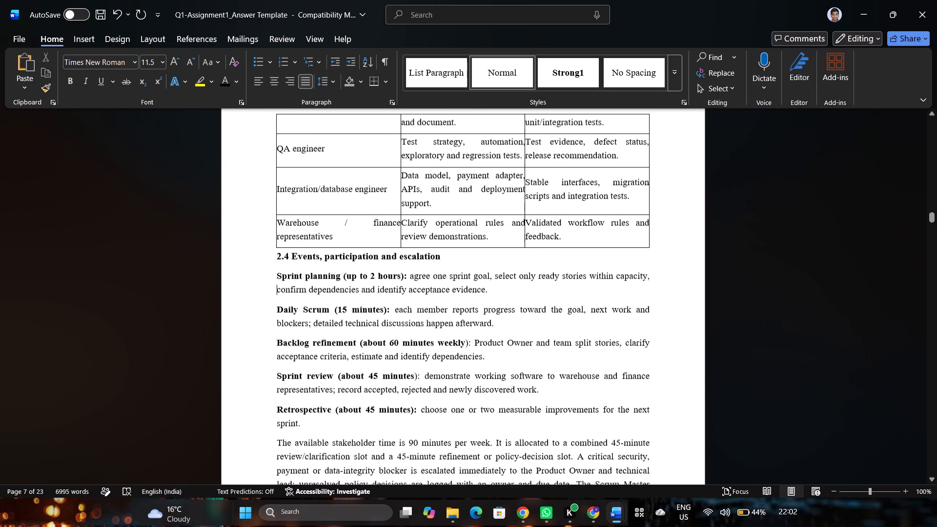
pyautogui.scroll(3, 269, 242)
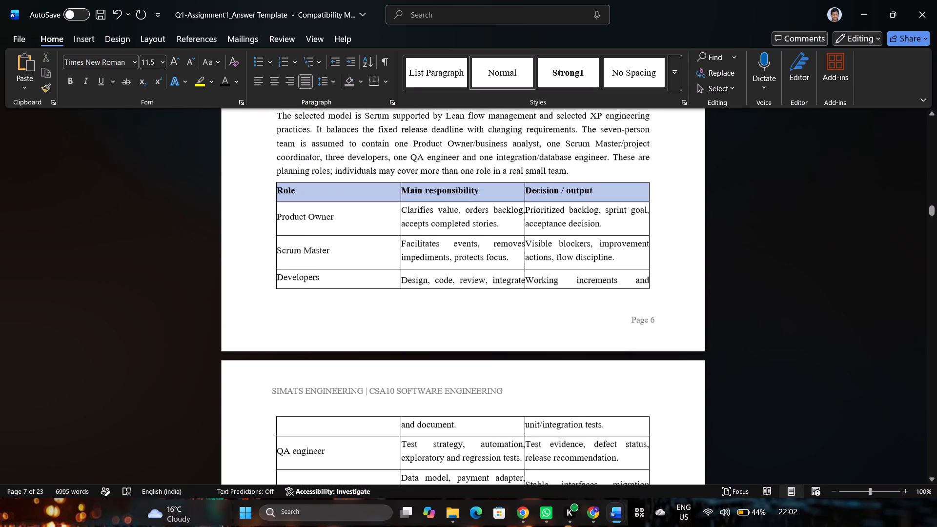
pyautogui.scroll(1, 269, 242)
pyautogui.moveTo(617, 253); pyautogui.dragTo(469, 223)
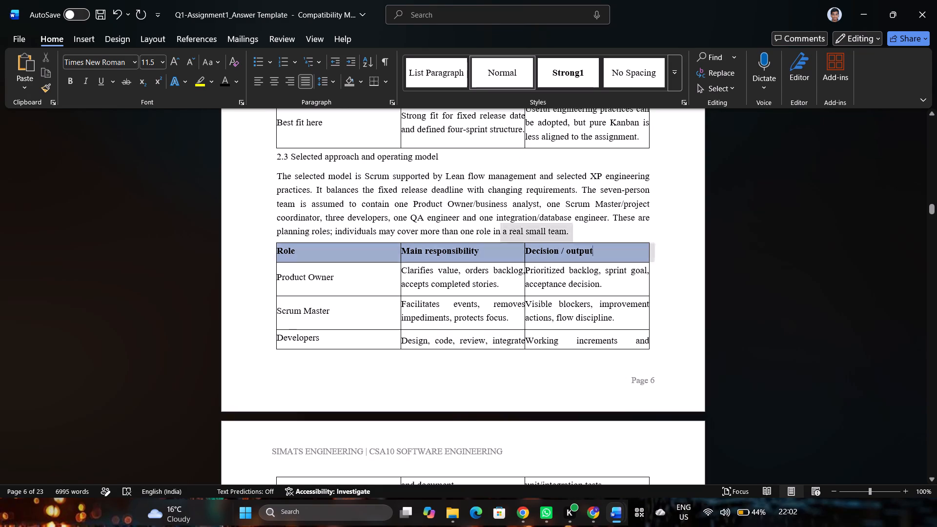
pyautogui.moveTo(469, 223); pyautogui.dragTo(356, 258)
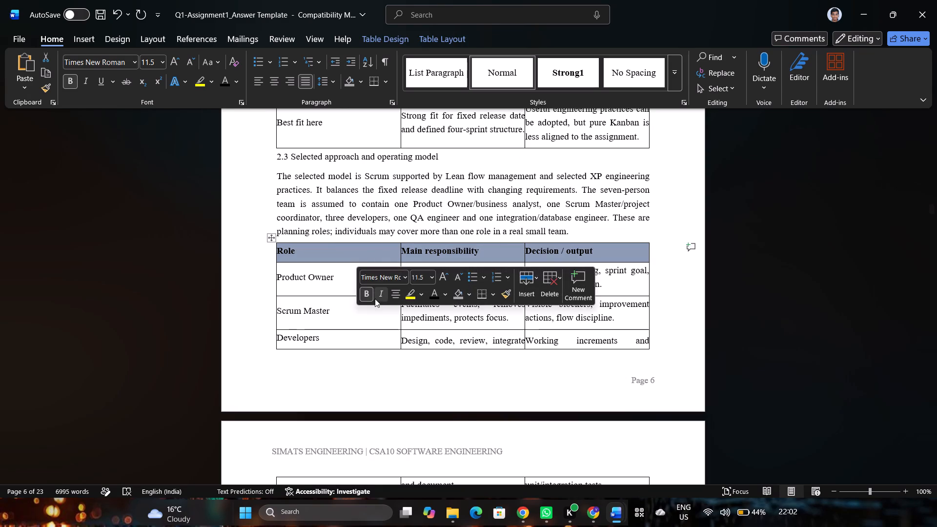
pyautogui.click(457, 290)
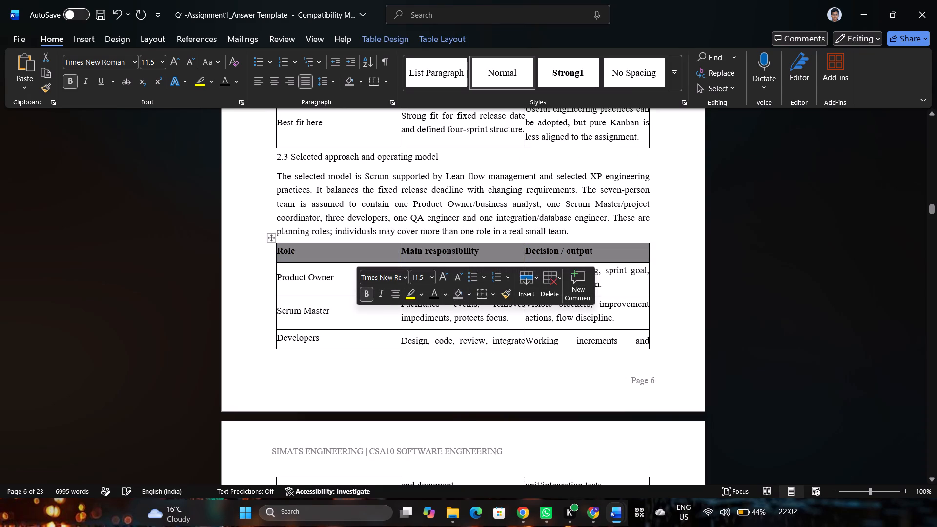
# Make the heading "2.3 Selected approach and operating model" bold at font size 12.
pyautogui.moveTo(448, 157); pyautogui.dragTo(272, 149)
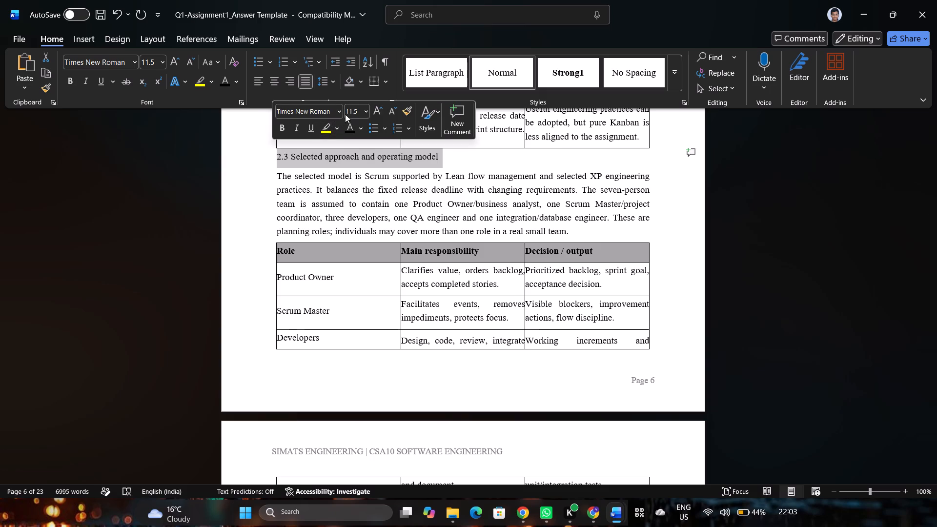
pyautogui.click(351, 112)
pyautogui.write('12')
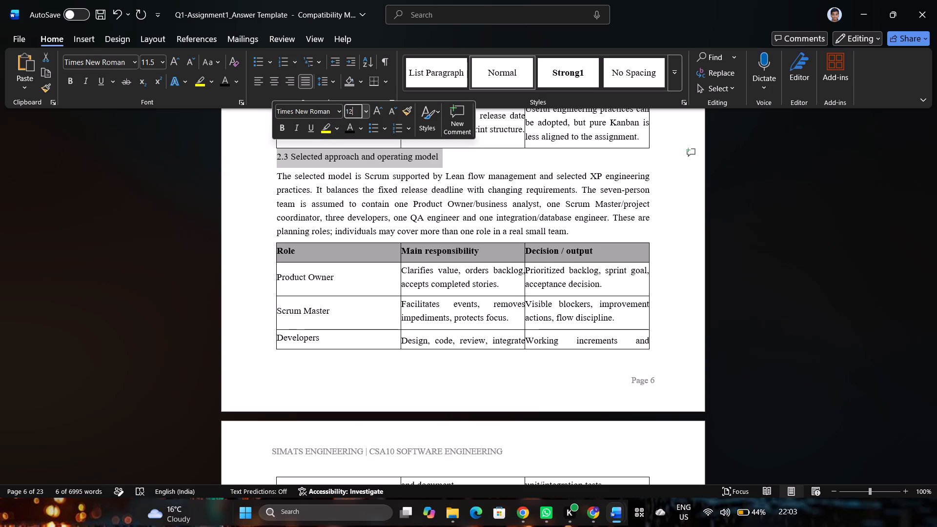
pyautogui.press('Return')
pyautogui.hotkey('ctrl', 'b')
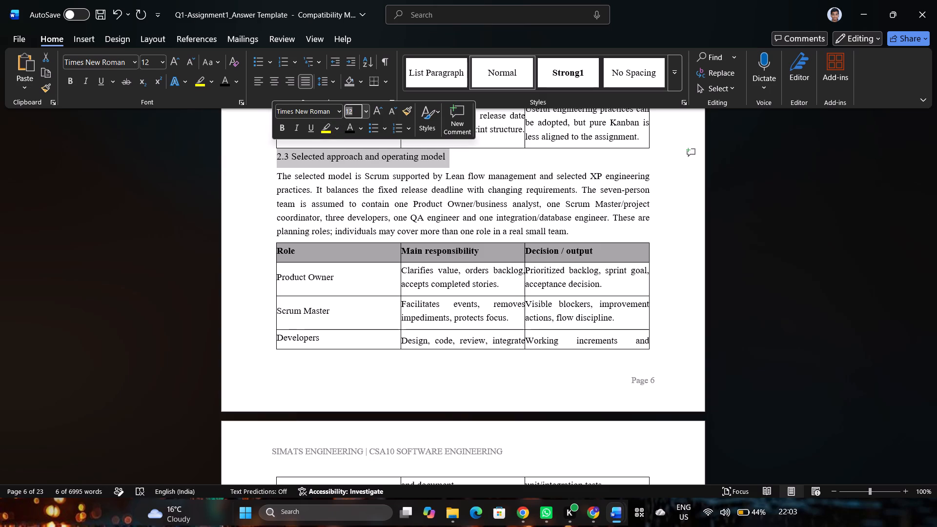
pyautogui.click(281, 134)
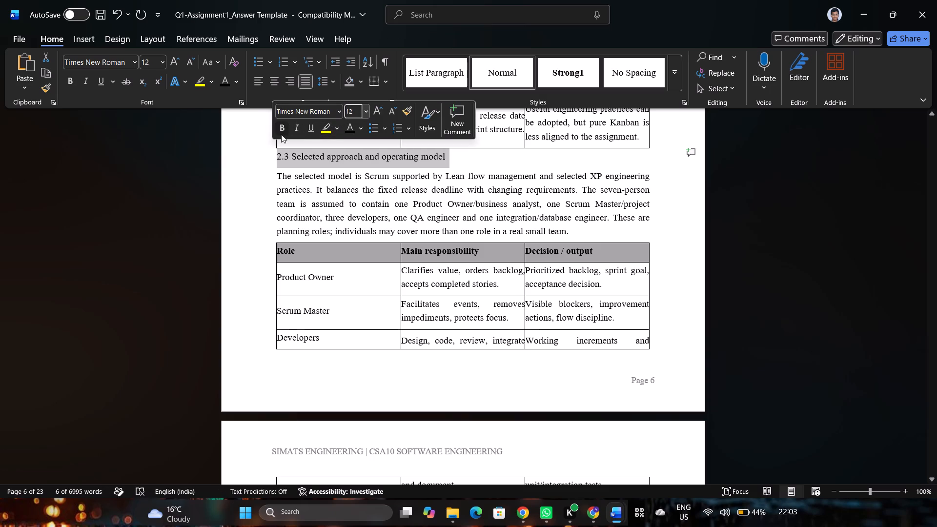
pyautogui.click(250, 184)
# Shade the header row of the Decision factor / Scrum + Lean / Kanban + XP table grey.
pyautogui.scroll(3, 250, 184)
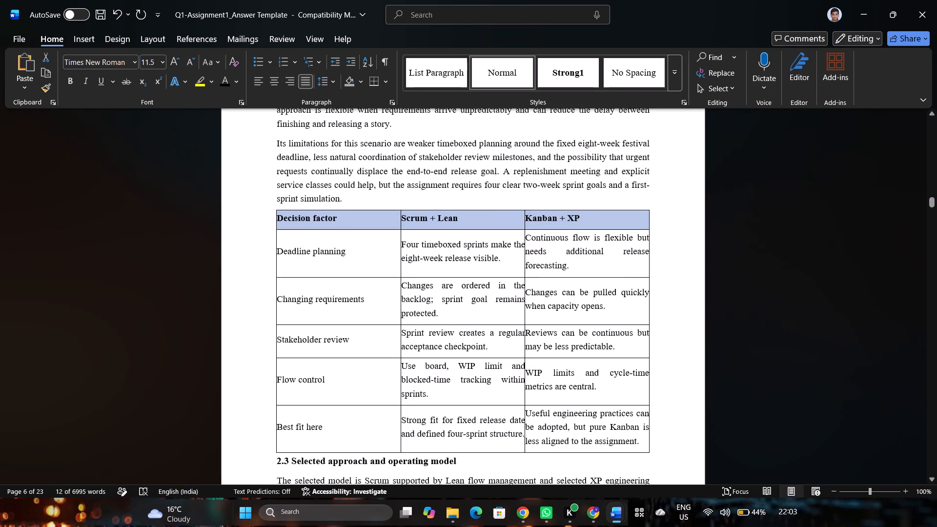
pyautogui.moveTo(611, 221); pyautogui.dragTo(369, 230)
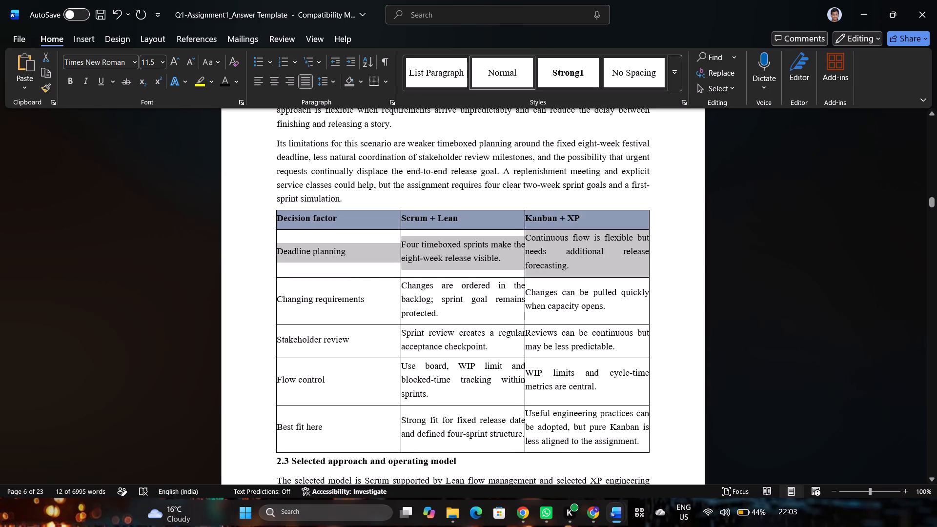
pyautogui.moveTo(369, 230); pyautogui.dragTo(367, 221)
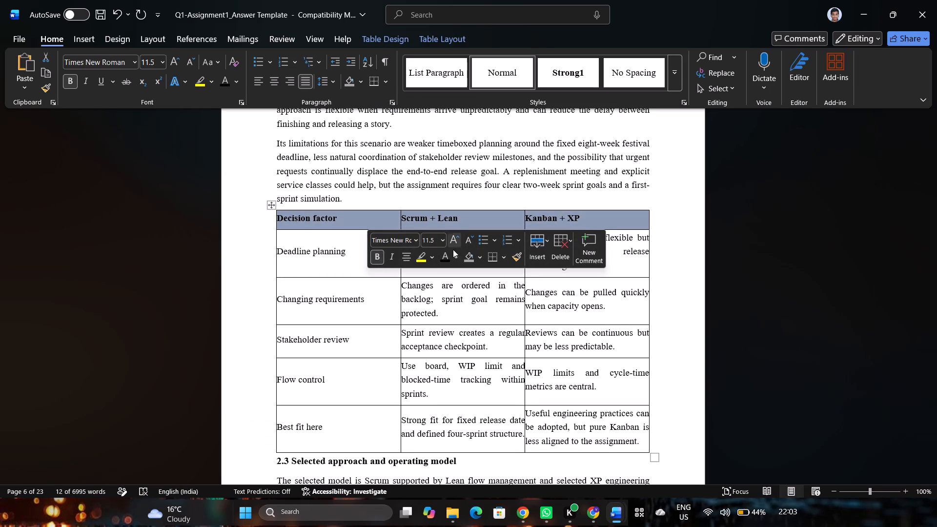
pyautogui.click(466, 256)
# Make the heading "2.2 Alternative B: Kanban / continuous Lean flow with XP engineering practices" bold at font size 12.
pyautogui.scroll(1, 426, 190)
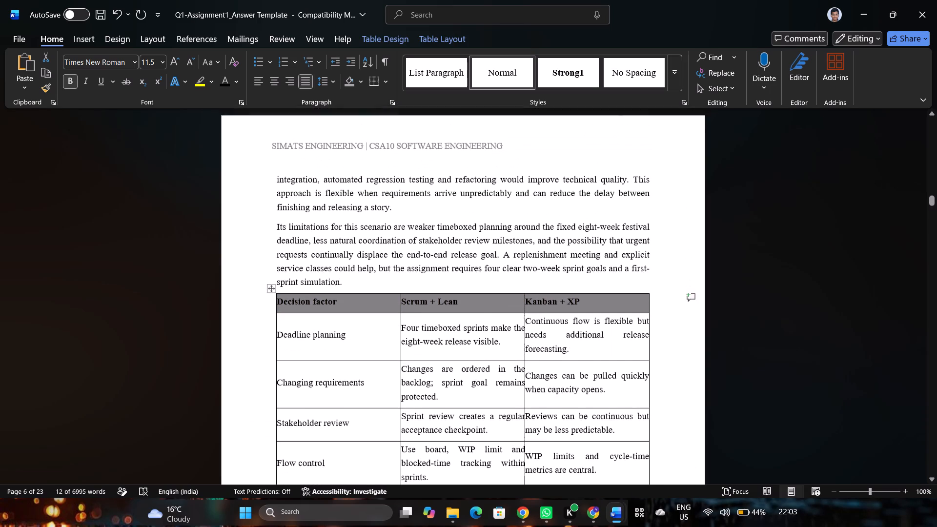
pyautogui.scroll(2, 426, 190)
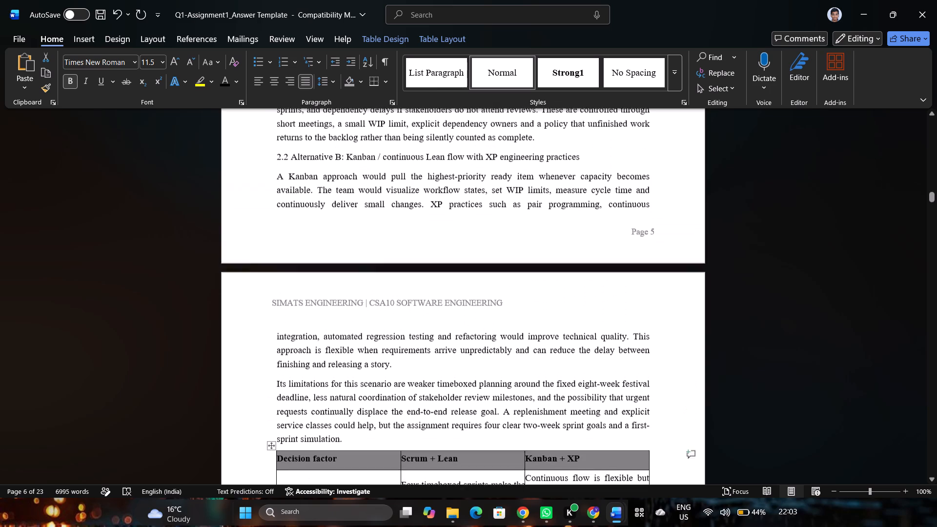
pyautogui.scroll(1, 426, 190)
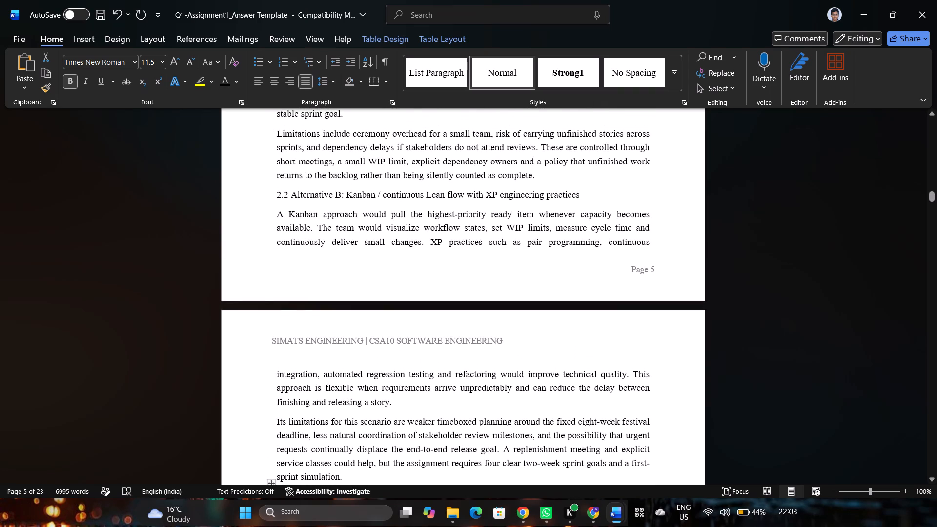
pyautogui.moveTo(277, 193); pyautogui.dragTo(604, 198)
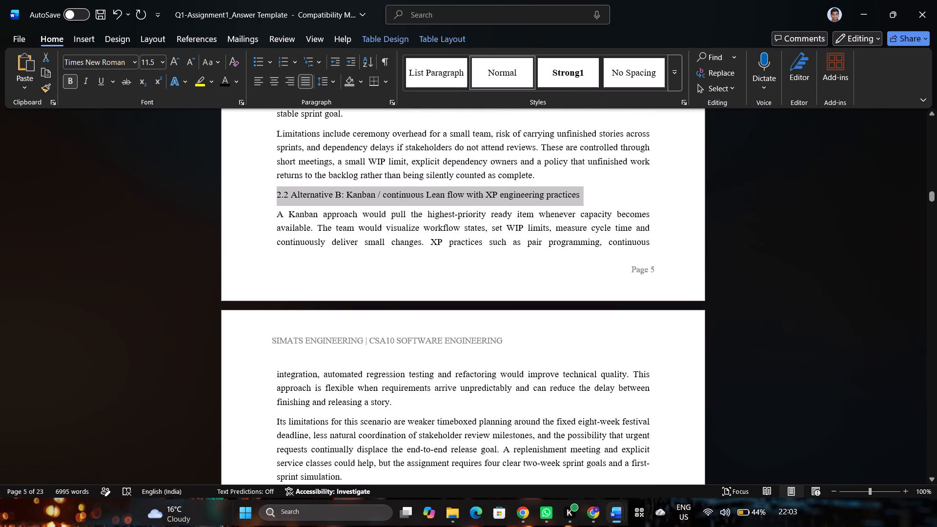
pyautogui.moveTo(604, 198); pyautogui.dragTo(589, 200)
pyautogui.click(592, 175)
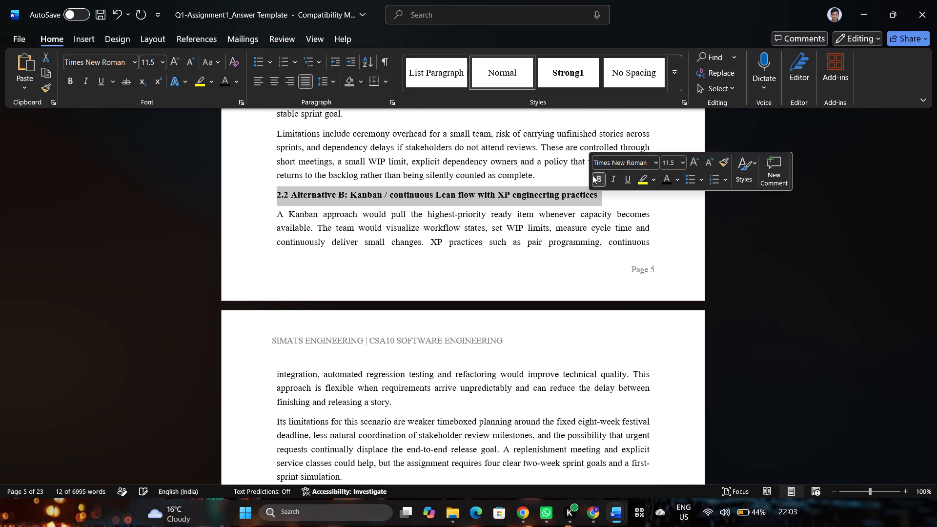
pyautogui.click(674, 164)
pyautogui.write('12')
pyautogui.press('Return')
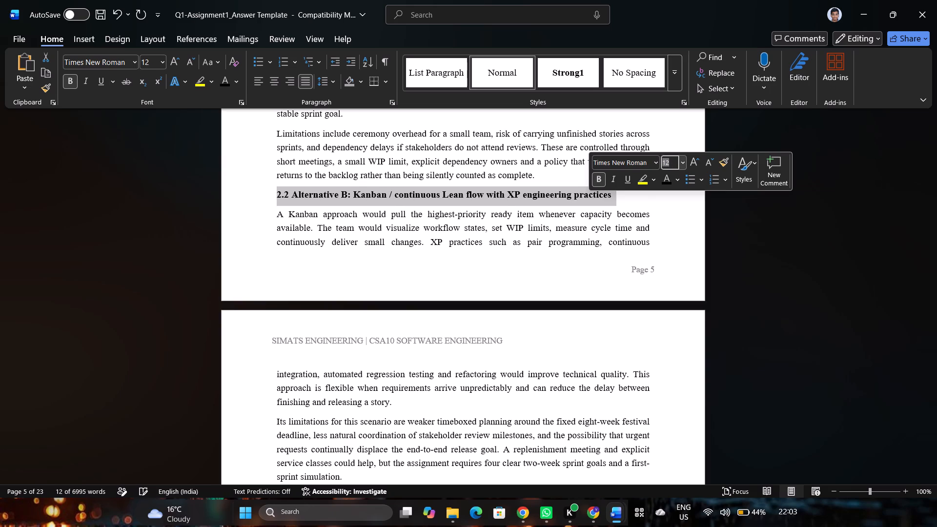
# Set the TASK 2 title and the heading "2.1 Alternative A: Scrum with Lean flow controls" to font size 12.
pyautogui.scroll(2, 503, 200)
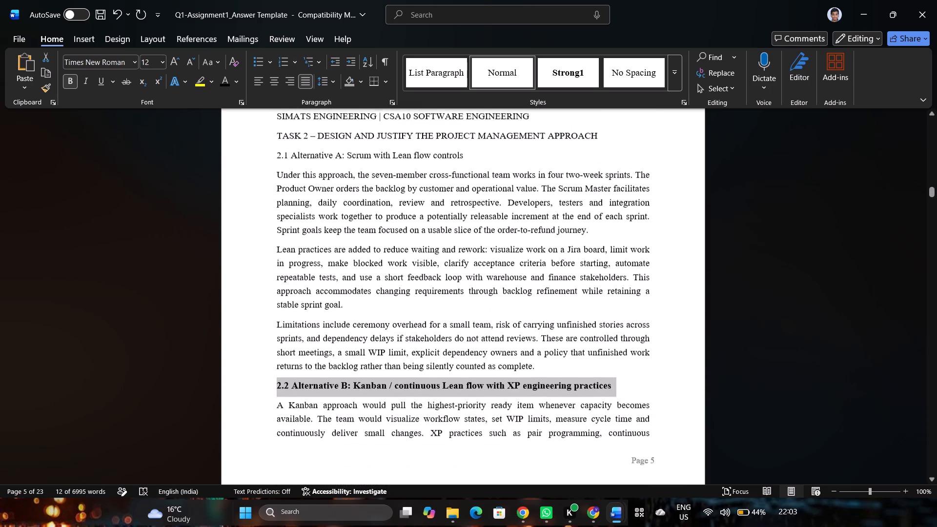
pyautogui.scroll(1, 503, 200)
pyautogui.moveTo(480, 223); pyautogui.dragTo(311, 205)
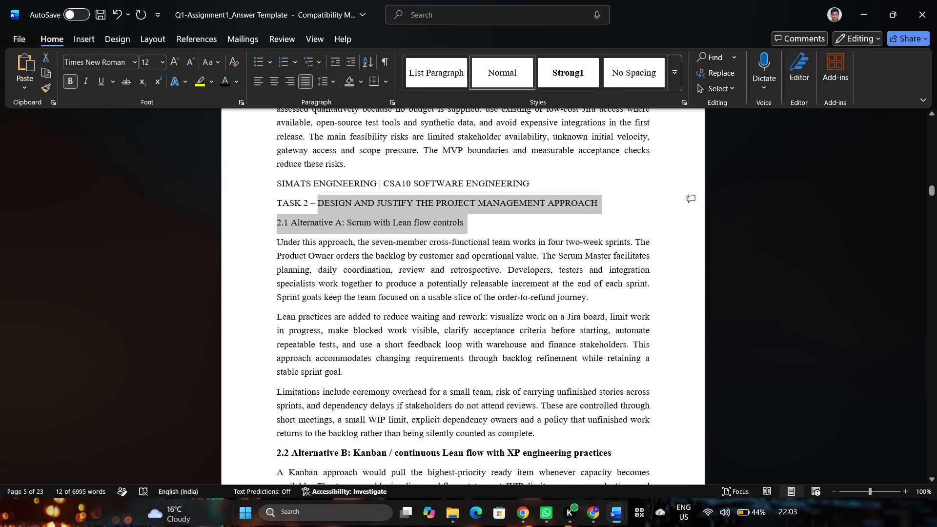
pyautogui.moveTo(311, 205); pyautogui.dragTo(286, 205)
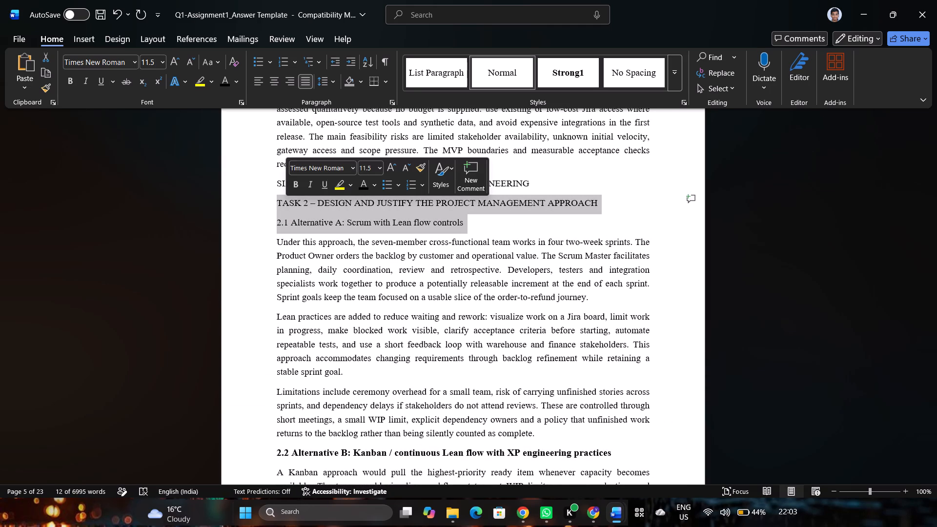
pyautogui.click(362, 168)
pyautogui.write('12')
pyautogui.press('Return')
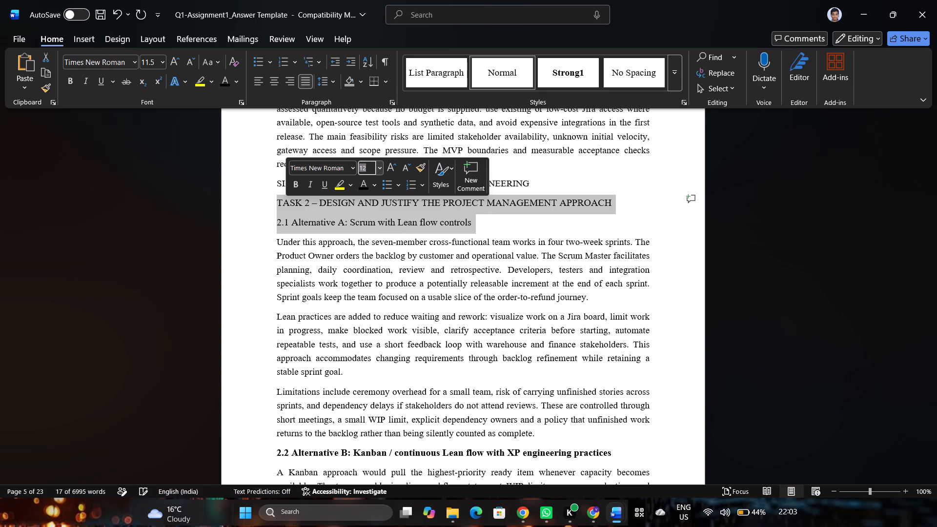
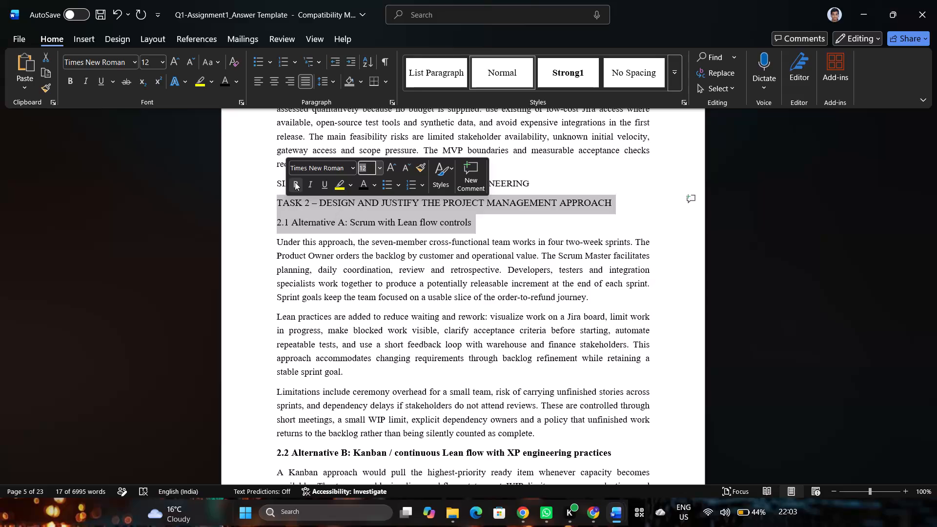
# Make the TASK 2 title and the heading "2.1 Alternative A: Scrum with Lean flow controls" bold.
pyautogui.click(250, 227)
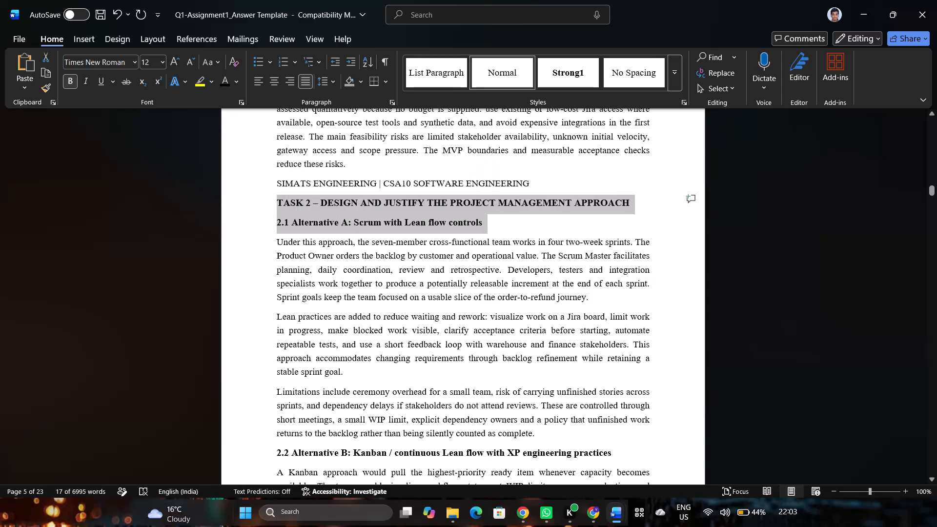
# Delete the stray line "SIMATS ENGINEERING | CSA10 SOFTWARE ENGINEERING" above the TASK 2 title.
pyautogui.moveTo(537, 187); pyautogui.dragTo(306, 194)
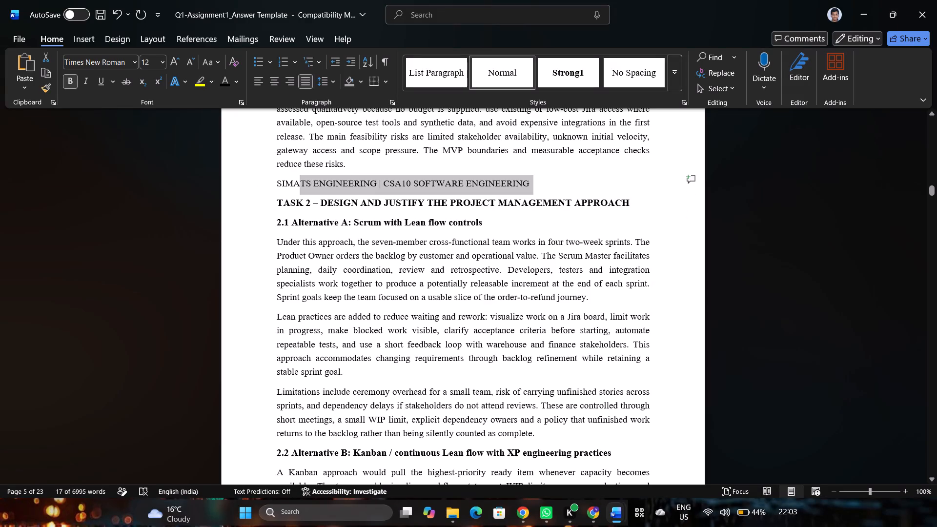
pyautogui.moveTo(306, 194); pyautogui.dragTo(283, 184)
pyautogui.press('BackSpace')
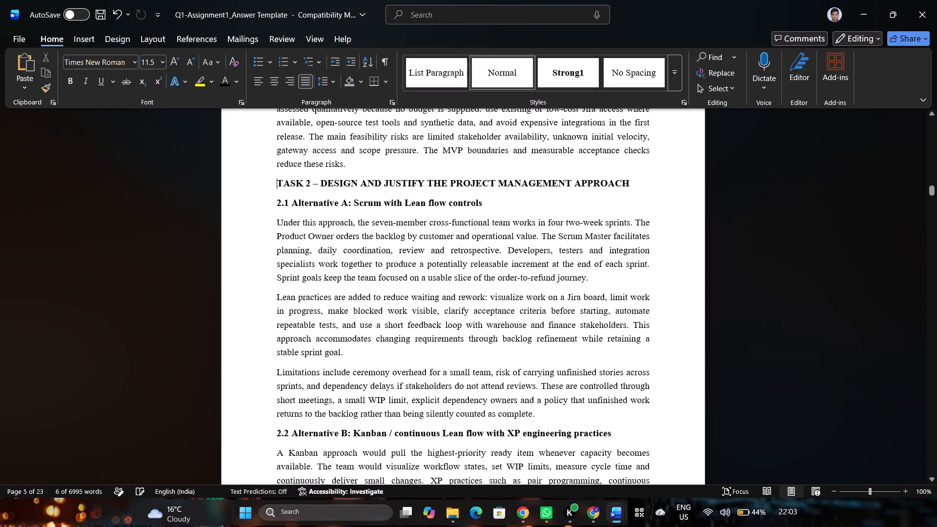
# Make the heading "1.6 Feasibility assessment" bold at font size 12.
pyautogui.scroll(2, 283, 184)
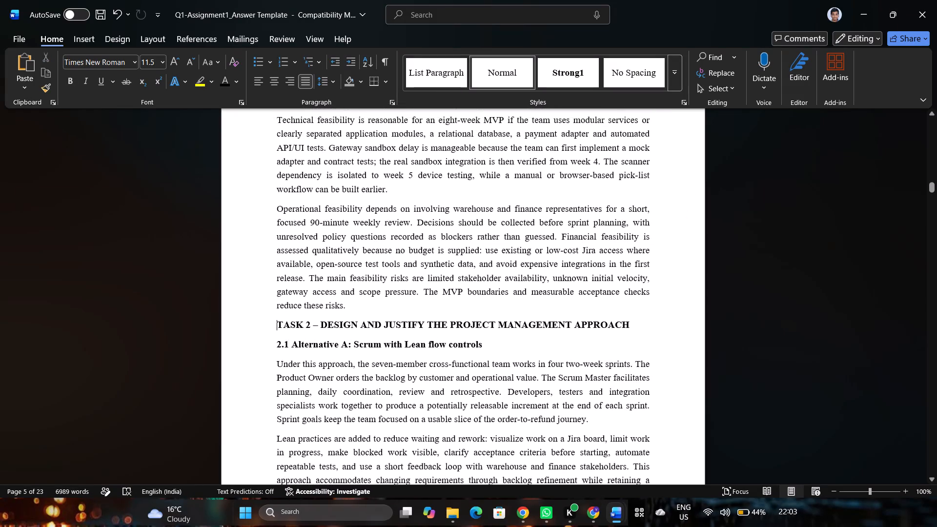
pyautogui.scroll(2, 283, 184)
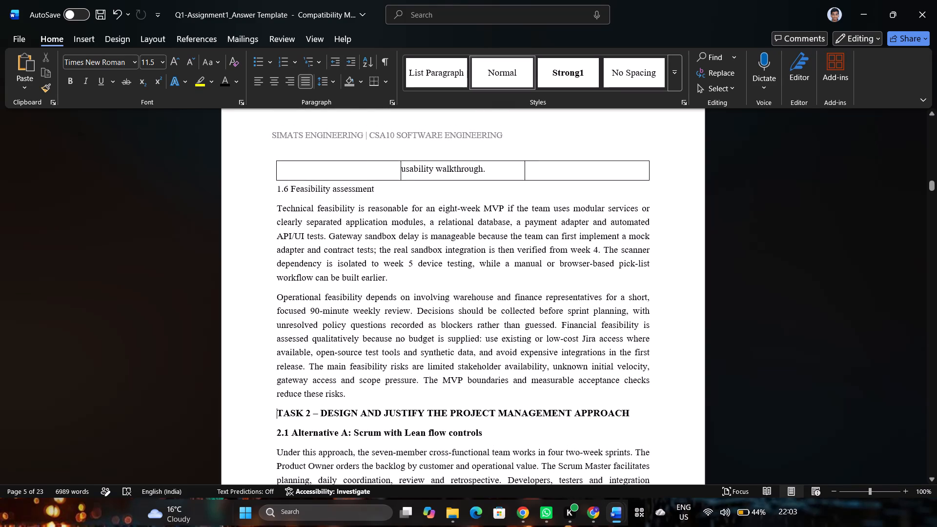
pyautogui.moveTo(380, 190); pyautogui.dragTo(253, 184)
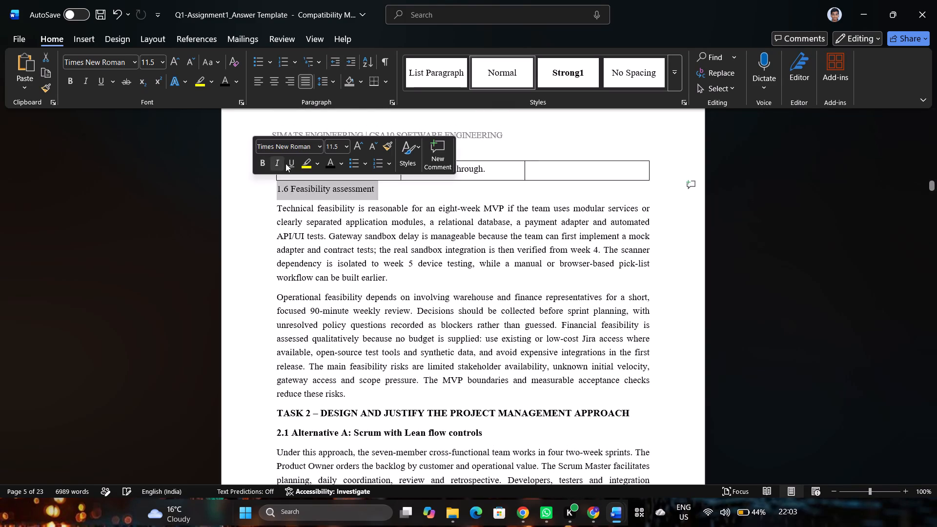
pyautogui.click(262, 162)
pyautogui.click(330, 144)
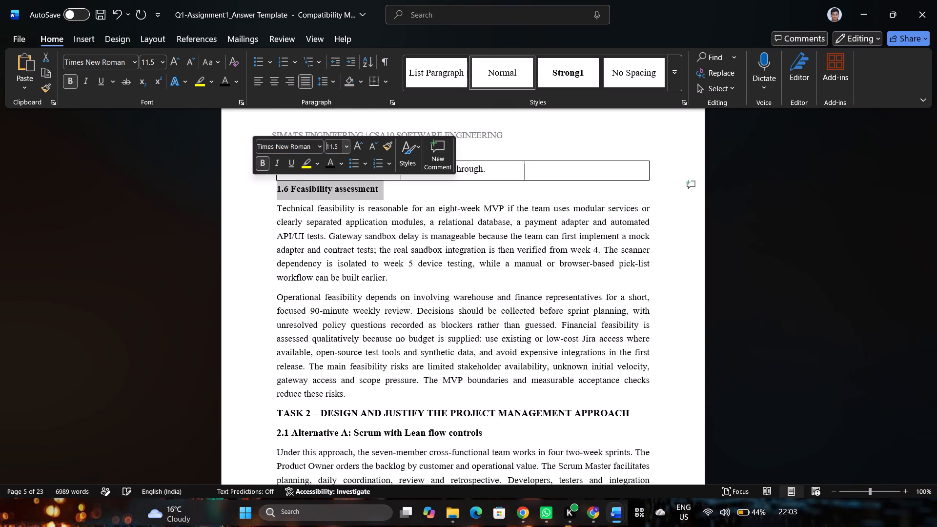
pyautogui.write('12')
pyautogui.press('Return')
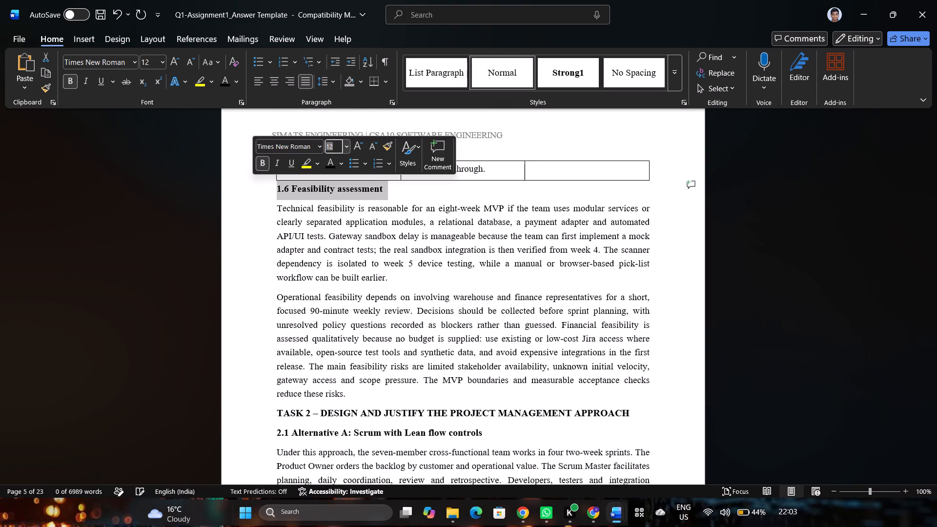
pyautogui.click(437, 410)
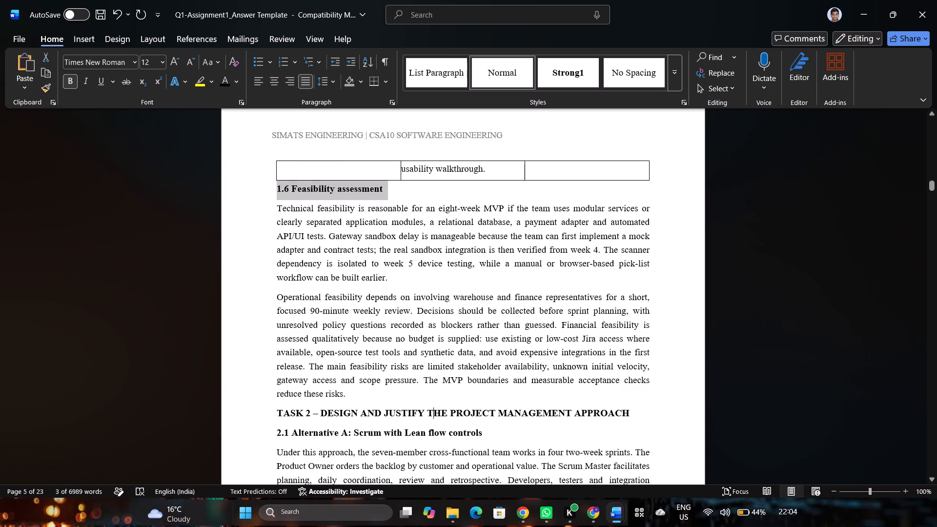
# Shade the header row of the Measure / Target for simulated acceptance / How it will be checked table grey.
pyautogui.scroll(2, 437, 410)
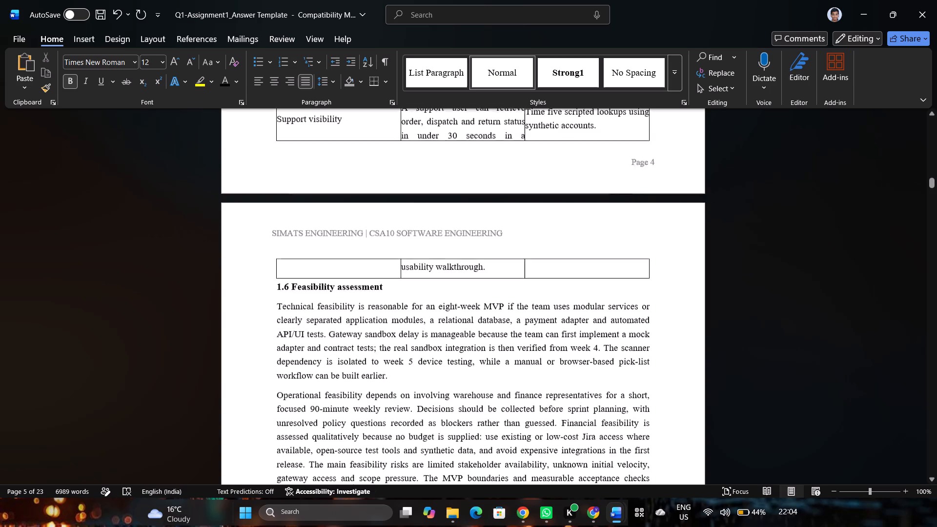
pyautogui.scroll(3, 437, 410)
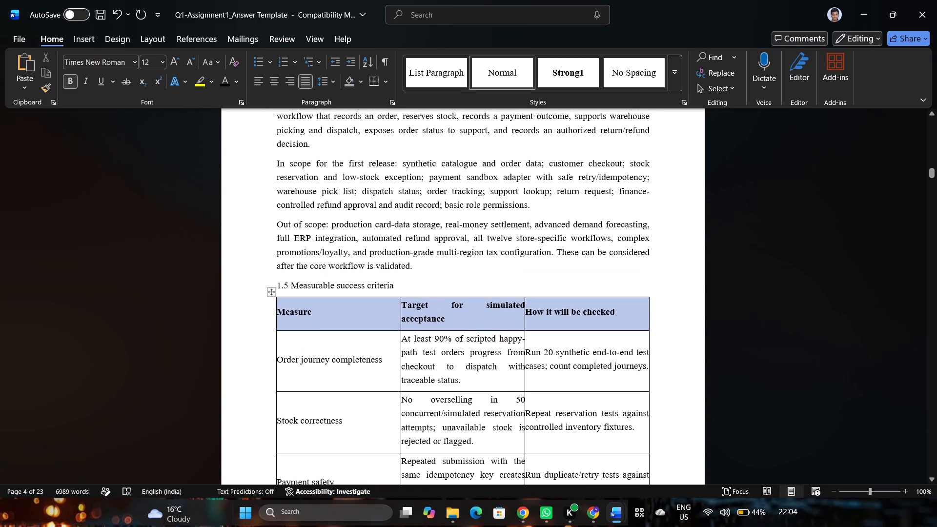
pyautogui.moveTo(627, 314); pyautogui.dragTo(351, 297)
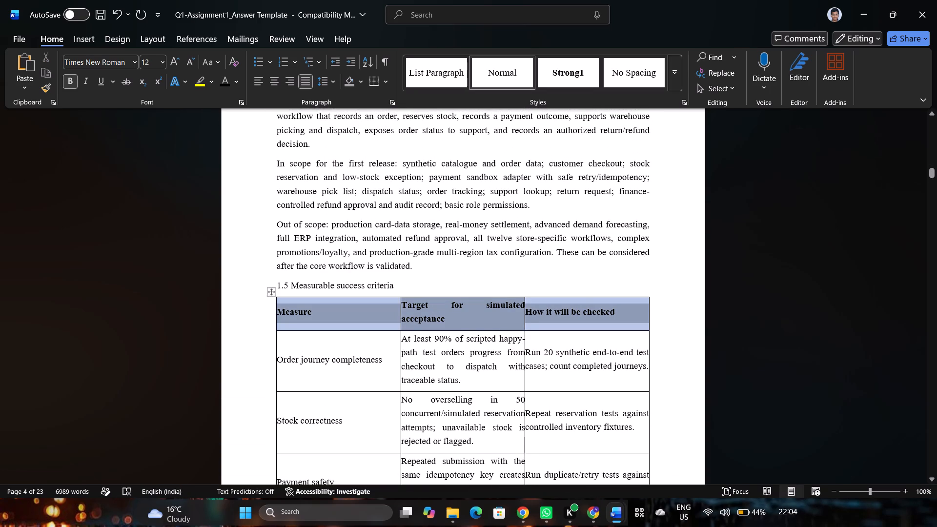
pyautogui.click(420, 259)
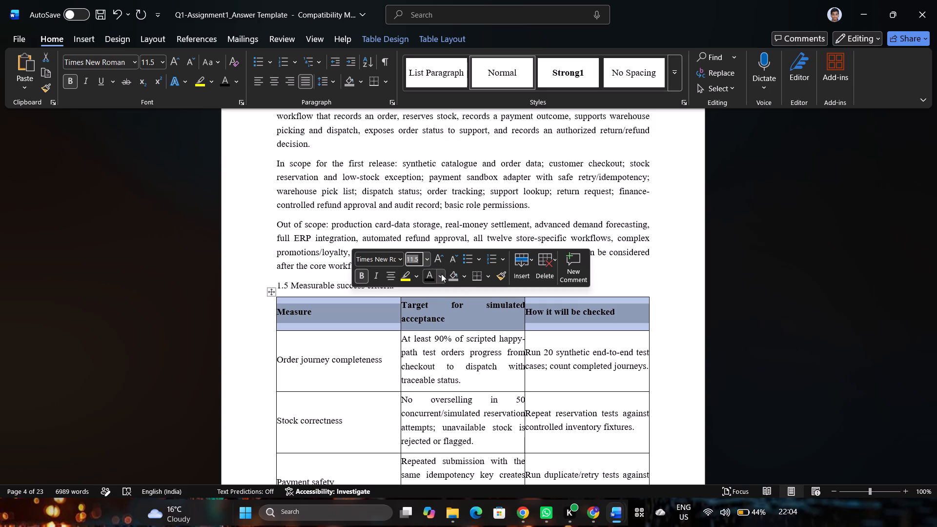
pyautogui.click(453, 272)
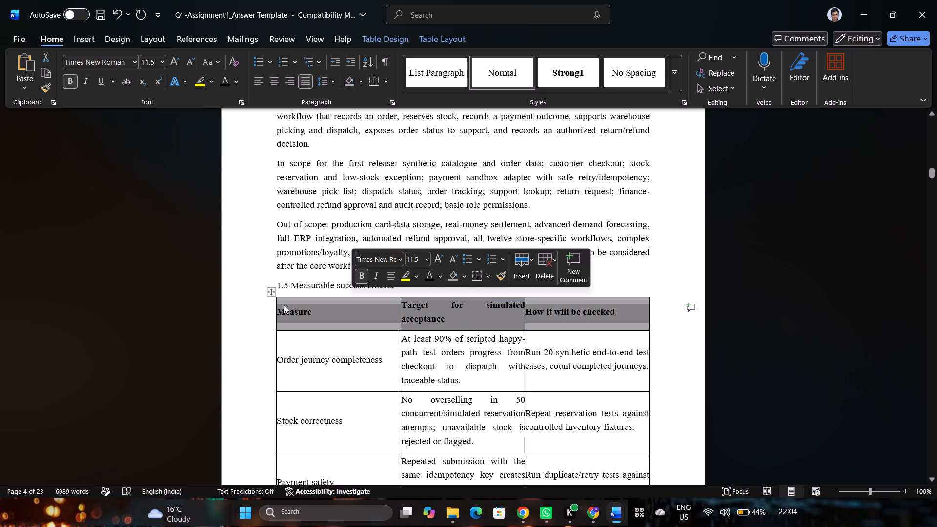
# Make the heading "1.4 Product goal, scope and exclusions" bold at font size 12.
pyautogui.scroll(1, 256, 314)
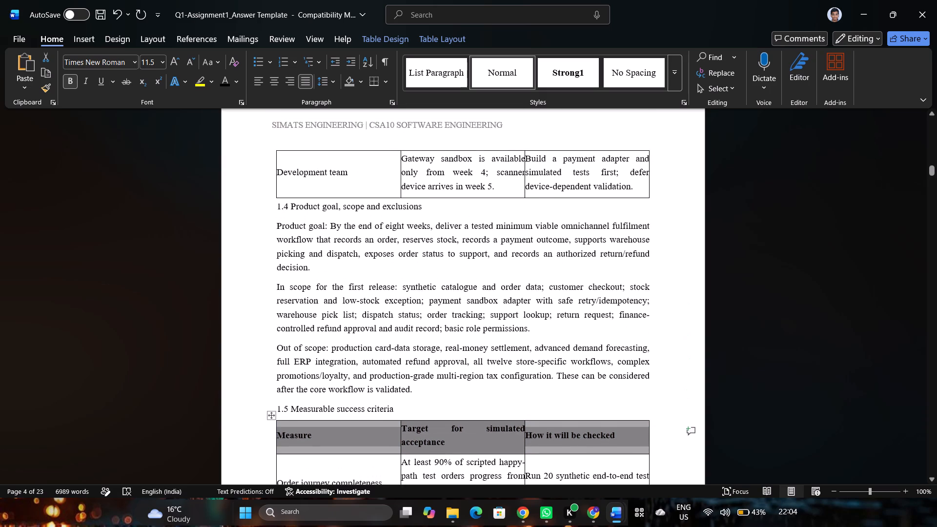
pyautogui.scroll(1, 301, 343)
pyautogui.moveTo(431, 295); pyautogui.dragTo(330, 277)
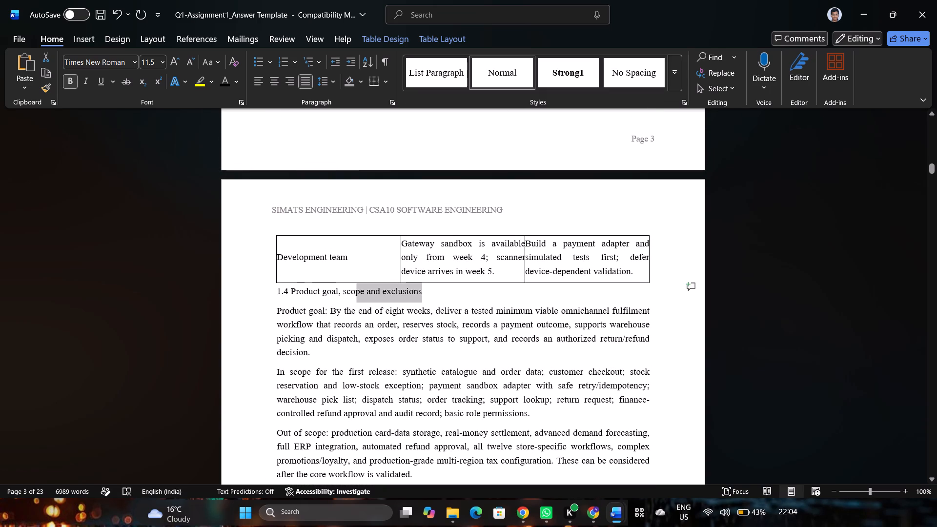
pyautogui.moveTo(330, 277); pyautogui.dragTo(257, 292)
pyautogui.click(268, 268)
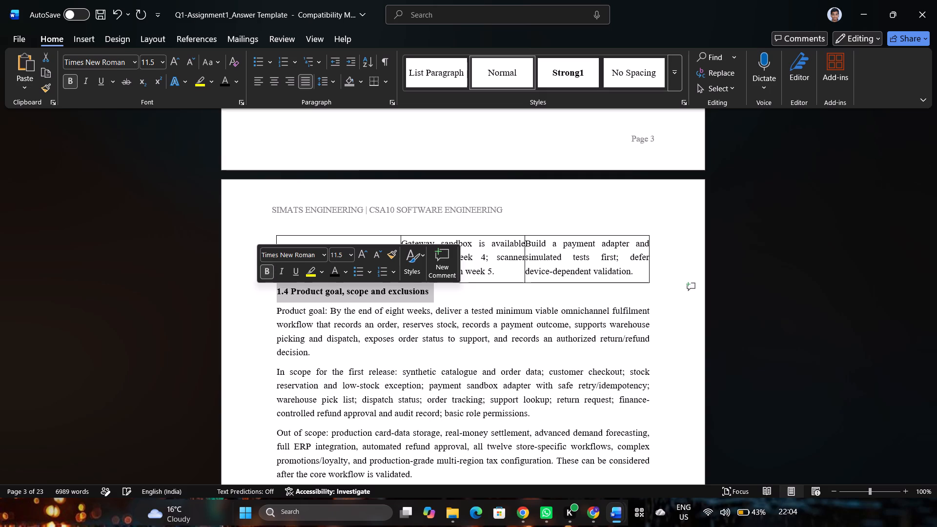
pyautogui.click(336, 254)
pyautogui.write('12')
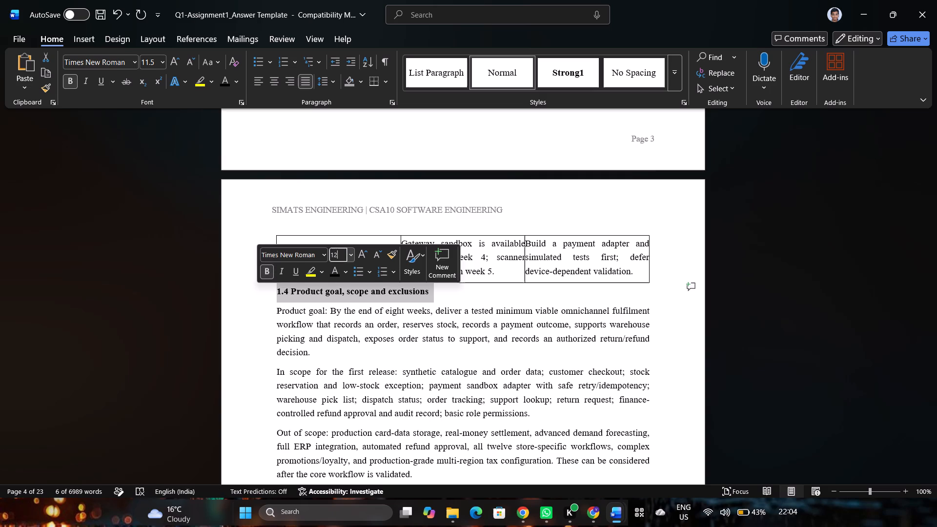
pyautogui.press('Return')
# Shade the header row of the Stakeholder (simulated) / Finding / concern / Delivery implication table grey.
pyautogui.scroll(1, 336, 254)
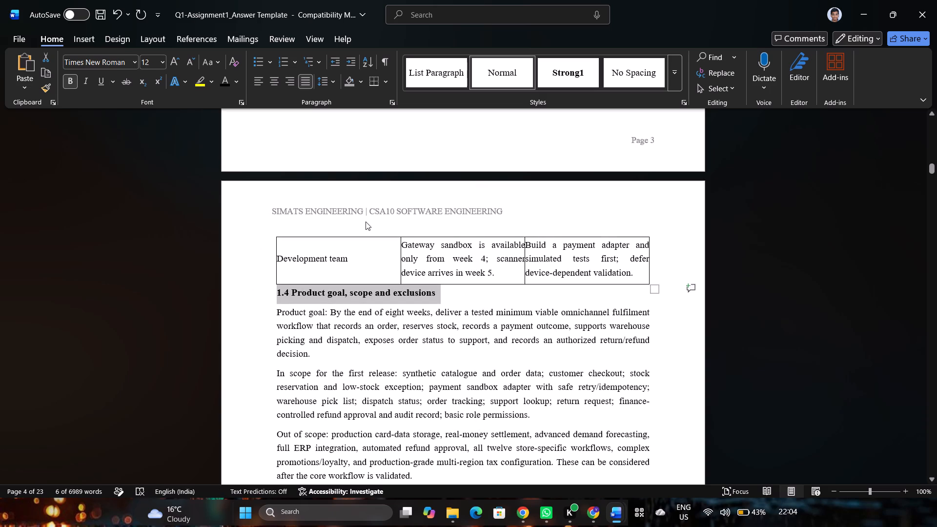
pyautogui.scroll(3, 366, 222)
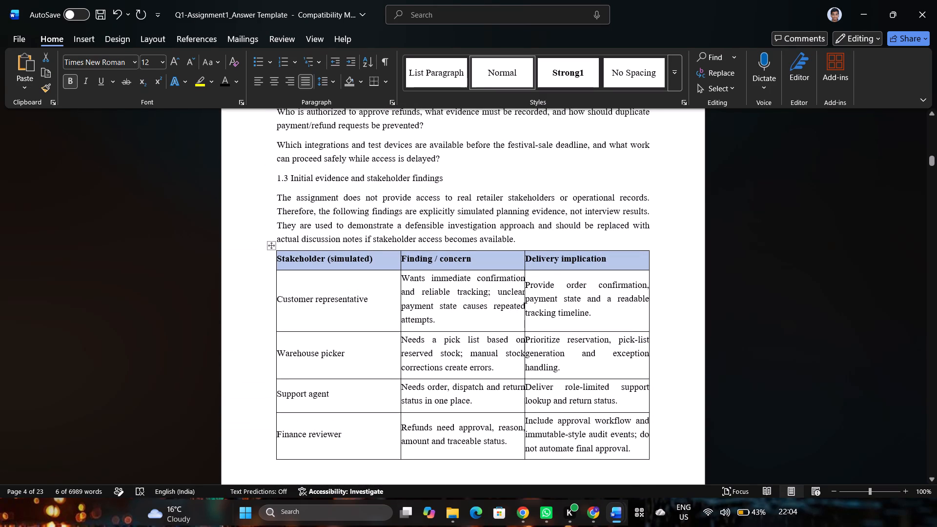
pyautogui.moveTo(623, 259); pyautogui.dragTo(378, 261)
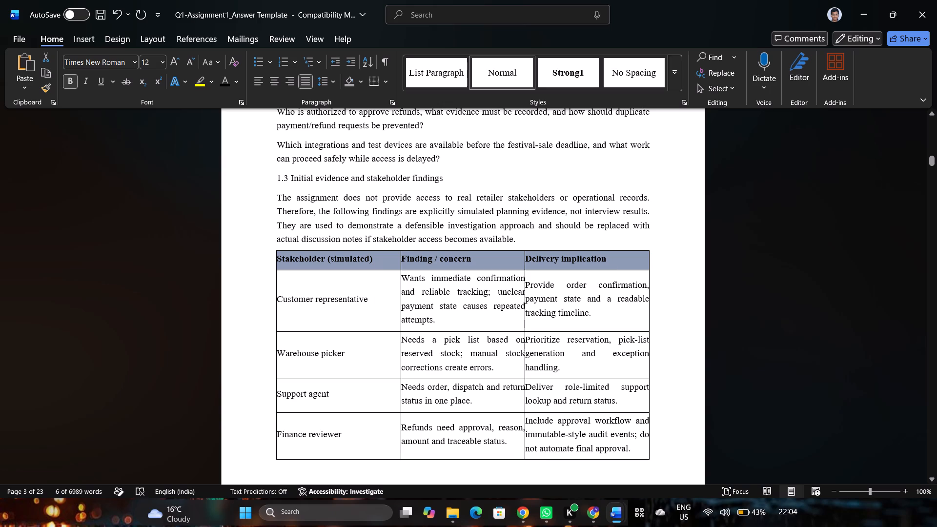
pyautogui.moveTo(378, 261); pyautogui.dragTo(378, 260)
pyautogui.click(476, 297)
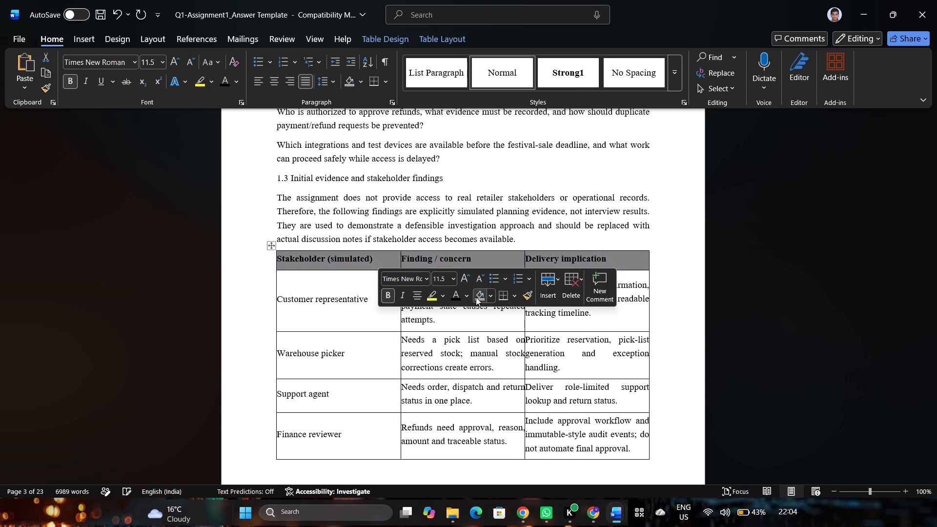
pyautogui.click(492, 172)
# Make the heading "1.3 Initial evidence and stakeholder findings" bold at font size 12.
pyautogui.moveTo(465, 172); pyautogui.dragTo(273, 182)
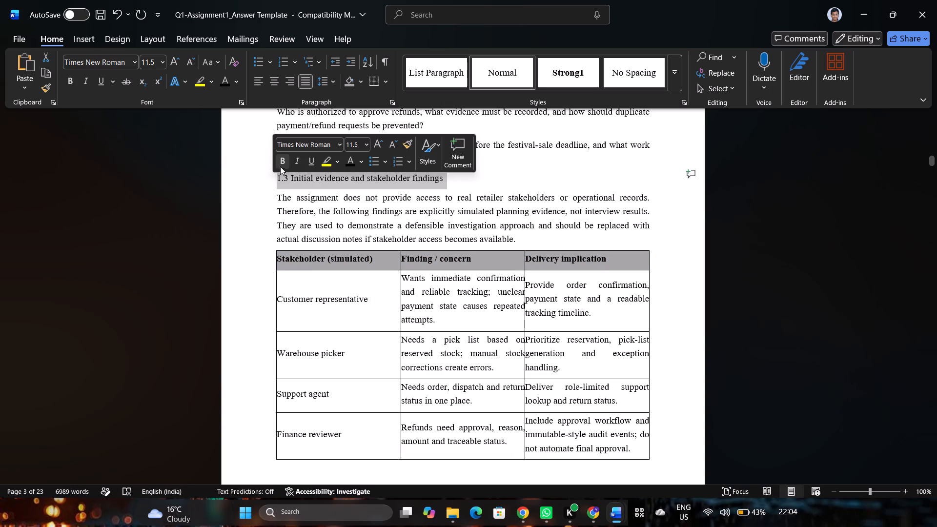
pyautogui.click(279, 164)
pyautogui.click(352, 148)
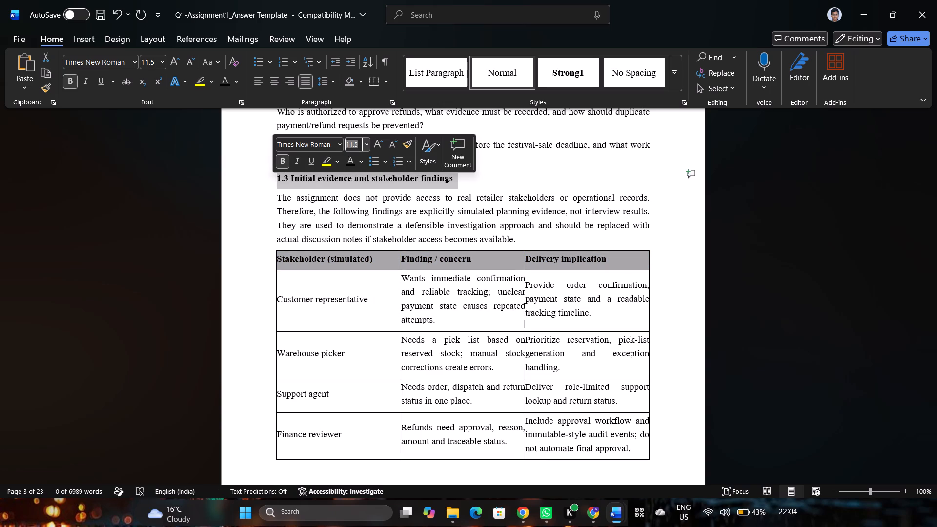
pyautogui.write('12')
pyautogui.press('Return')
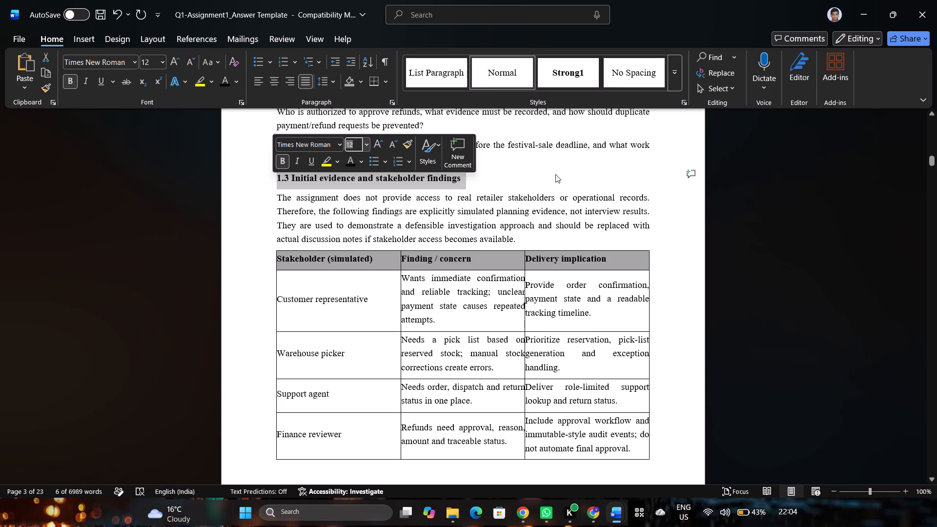
pyautogui.click(546, 179)
# Format the five questions under "1.2 Investigation questions" as a bulleted list.
pyautogui.scroll(2, 546, 179)
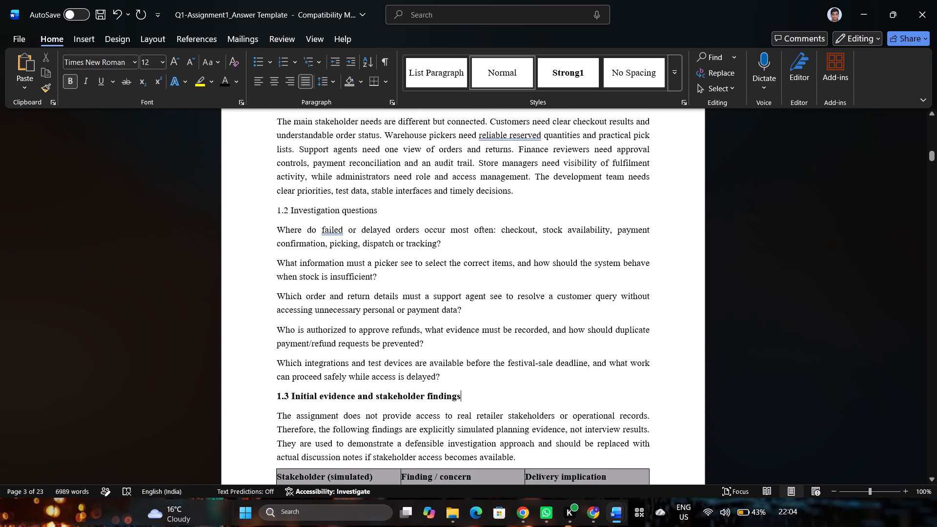
pyautogui.moveTo(448, 379); pyautogui.dragTo(278, 235)
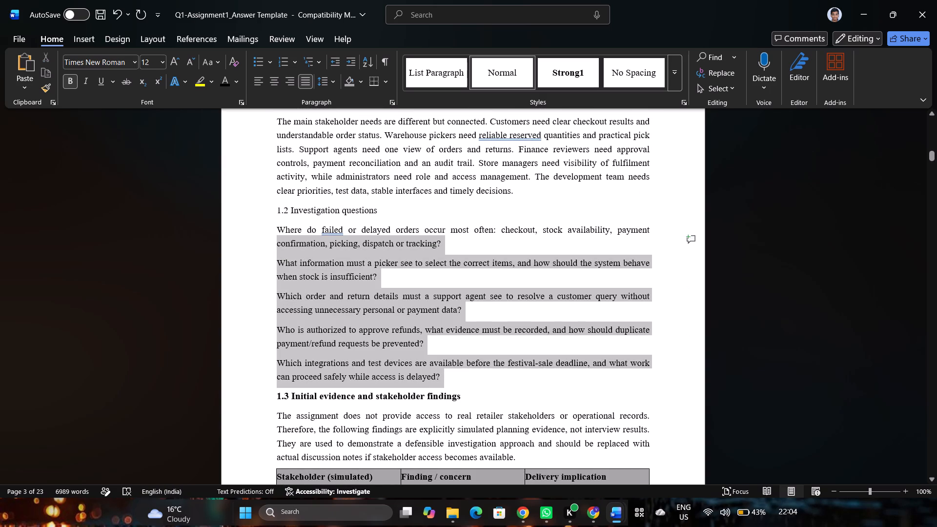
pyautogui.moveTo(278, 235); pyautogui.dragTo(277, 228)
pyautogui.click(382, 203)
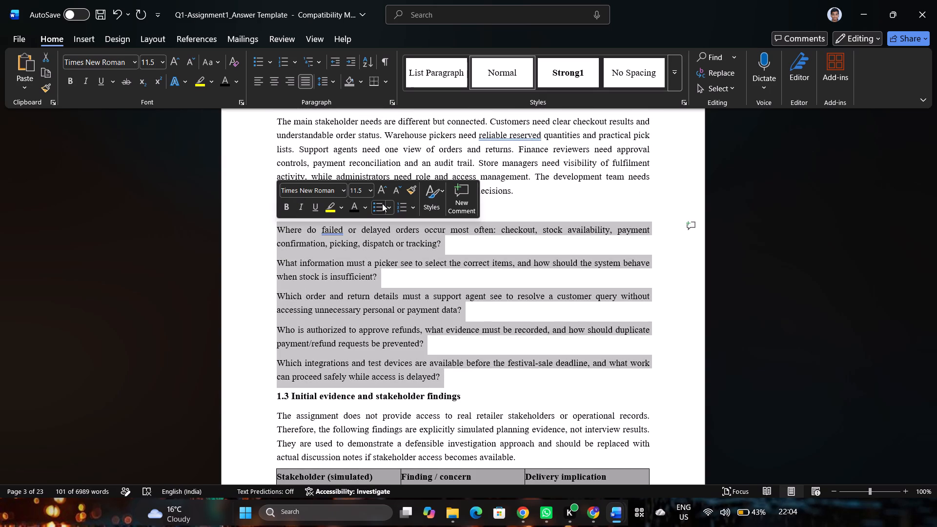
pyautogui.click(254, 251)
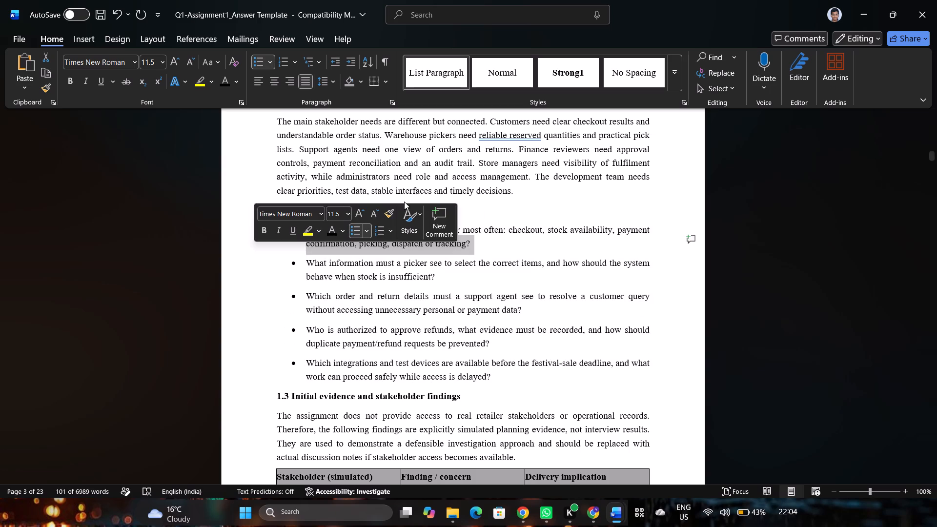
# Make the heading "1.2 Investigation questions" bold at font size 12.
pyautogui.click(469, 207)
pyautogui.moveTo(469, 207); pyautogui.dragTo(235, 210)
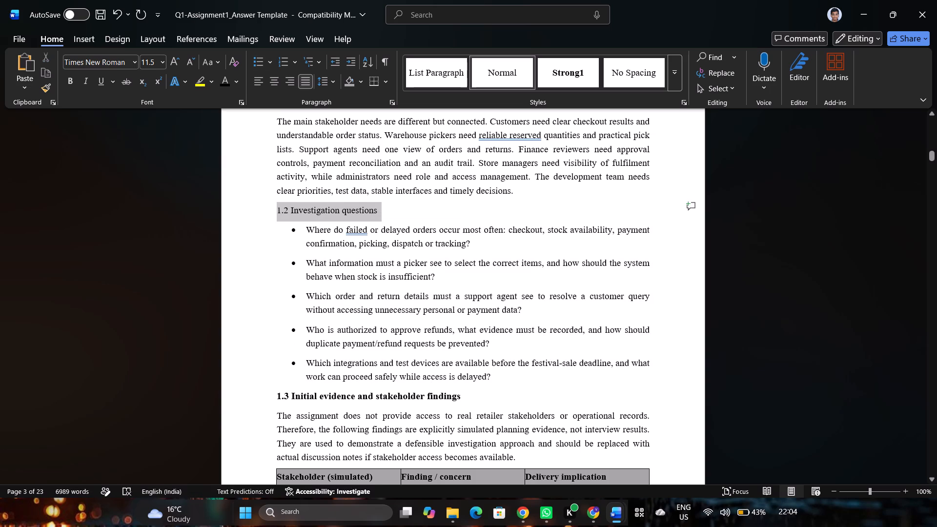
pyautogui.moveTo(235, 210); pyautogui.dragTo(234, 209)
pyautogui.click(244, 188)
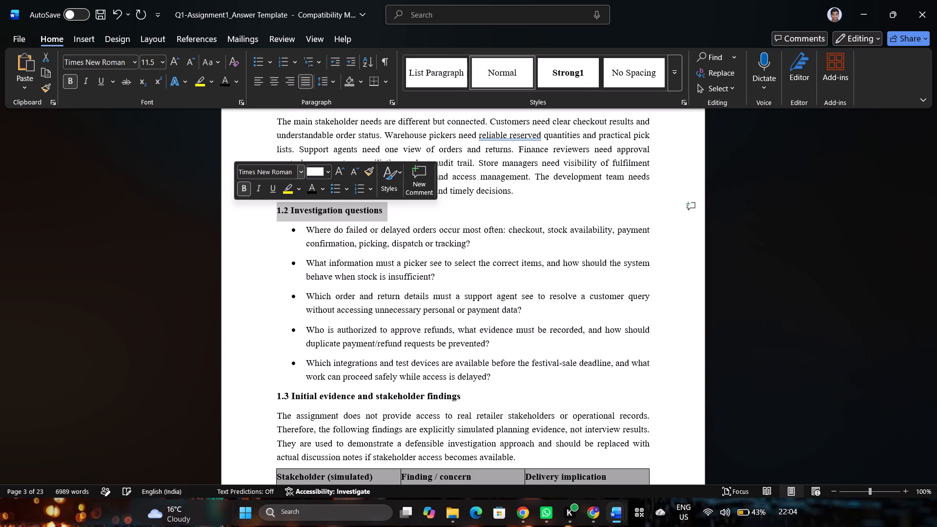
pyautogui.click(321, 168)
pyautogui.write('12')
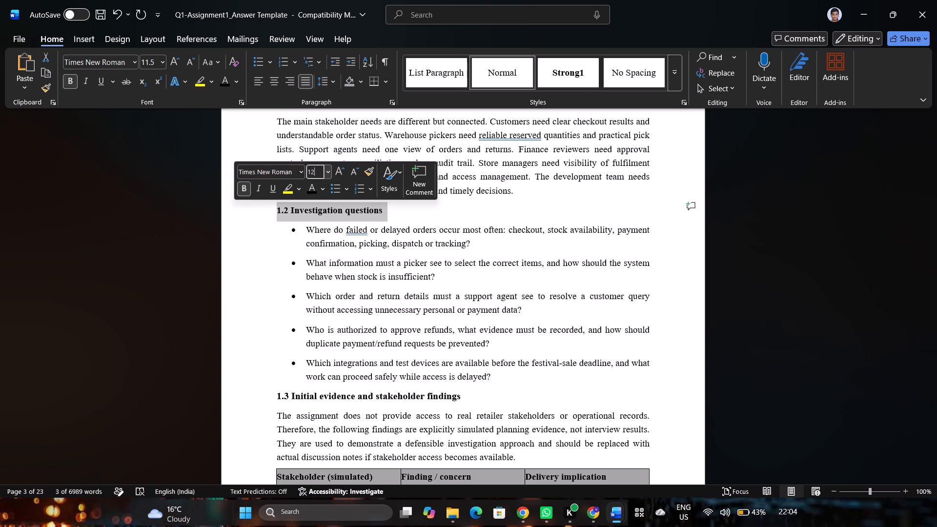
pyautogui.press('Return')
pyautogui.click(443, 207)
# Delete the stray line "SIMATS ENGINEERING | CSA10 SOFTWARE ENGINEERING" from the body text above the TASK 1 heading.
pyautogui.scroll(1, 443, 207)
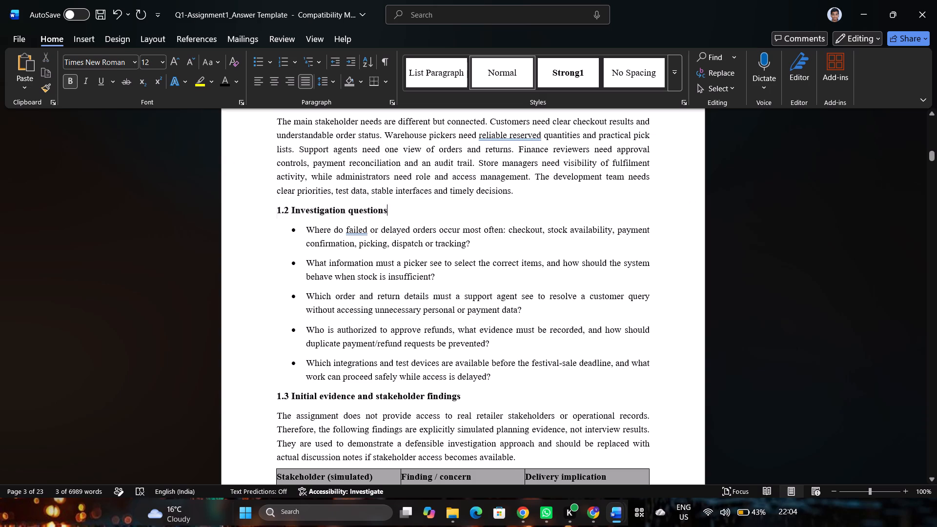
pyautogui.scroll(4, 443, 207)
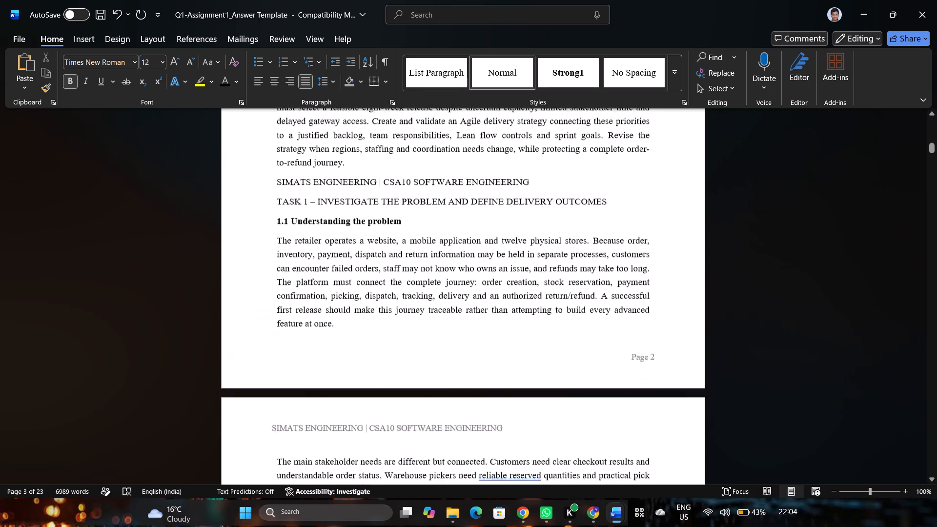
pyautogui.scroll(2, 443, 207)
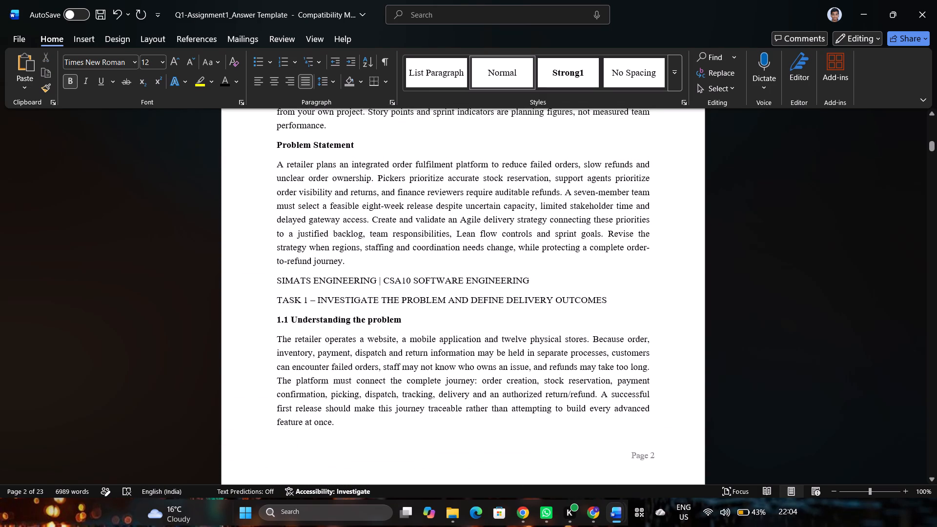
pyautogui.moveTo(547, 275); pyautogui.dragTo(278, 283)
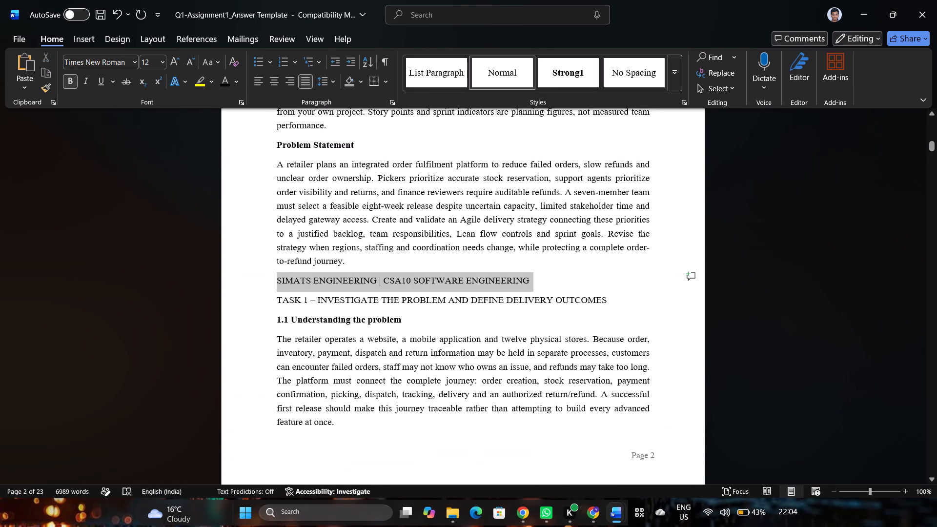
pyautogui.press('BackSpace')
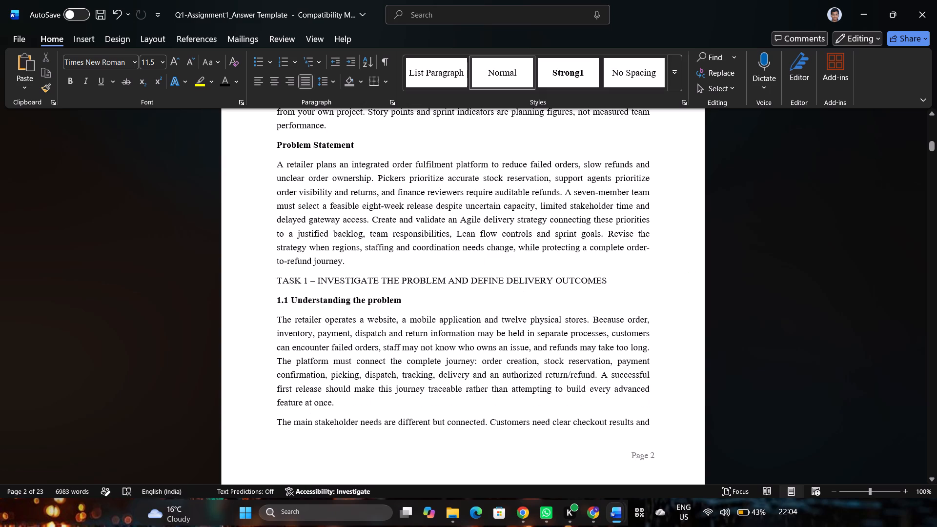
# Make the "TASK 1 – INVESTIGATE THE PROBLEM AND DEFINE DELIVERY OUTCOMES" and "1.1 Understanding the problem" headings bold at font size 12.
pyautogui.moveTo(278, 283); pyautogui.dragTo(412, 310)
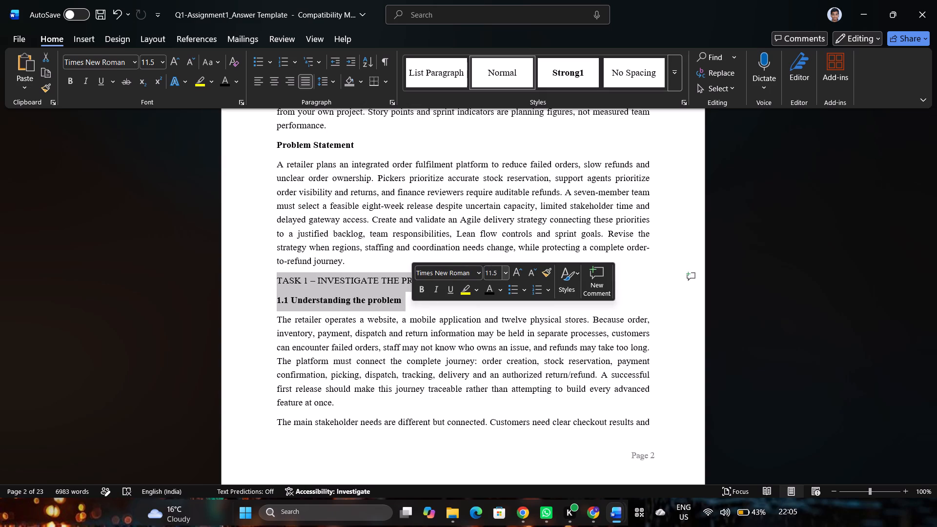
pyautogui.click(489, 270)
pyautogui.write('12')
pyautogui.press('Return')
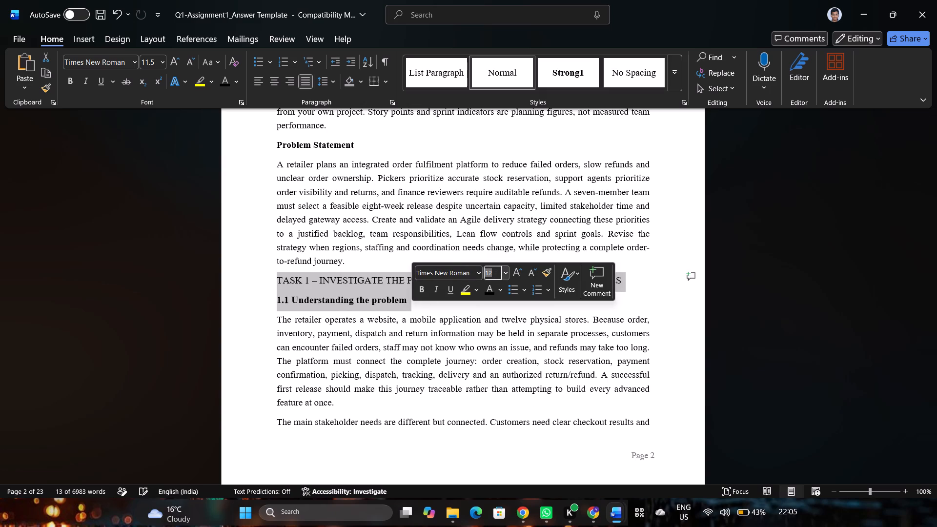
pyautogui.click(419, 286)
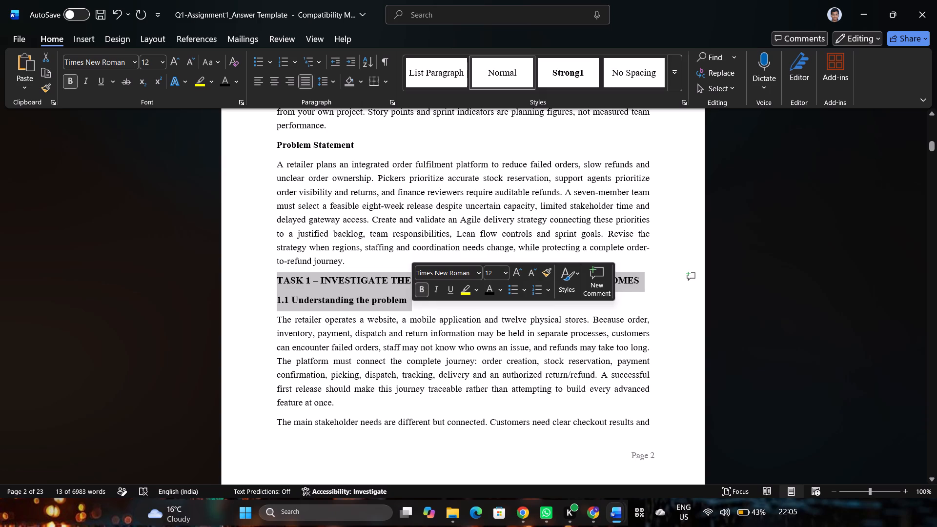
pyautogui.click(248, 272)
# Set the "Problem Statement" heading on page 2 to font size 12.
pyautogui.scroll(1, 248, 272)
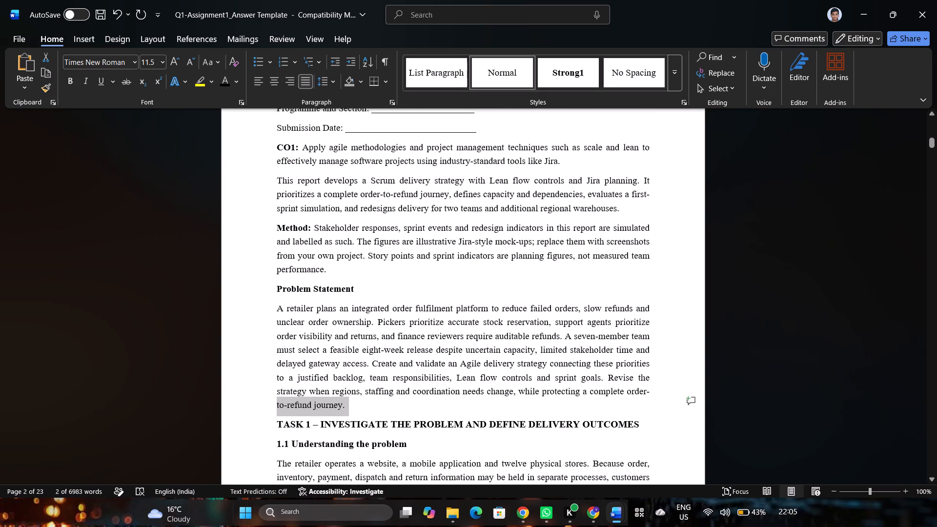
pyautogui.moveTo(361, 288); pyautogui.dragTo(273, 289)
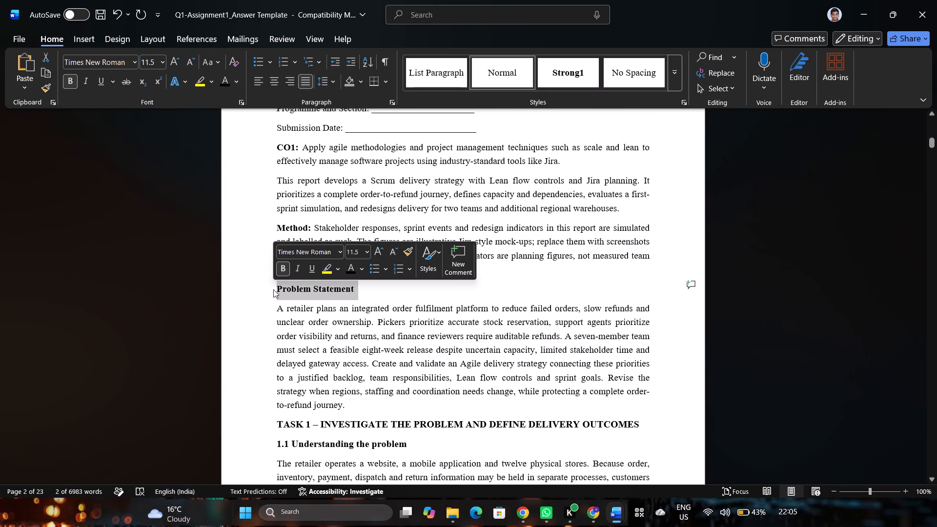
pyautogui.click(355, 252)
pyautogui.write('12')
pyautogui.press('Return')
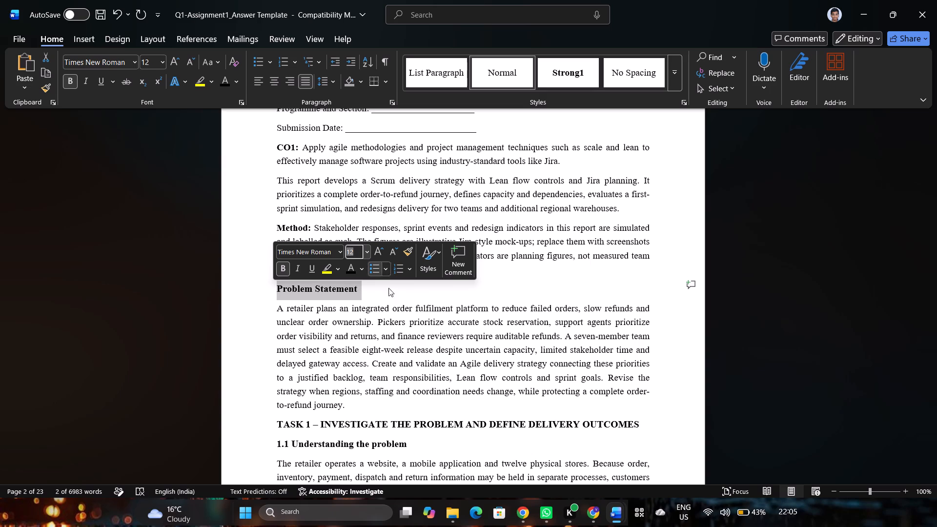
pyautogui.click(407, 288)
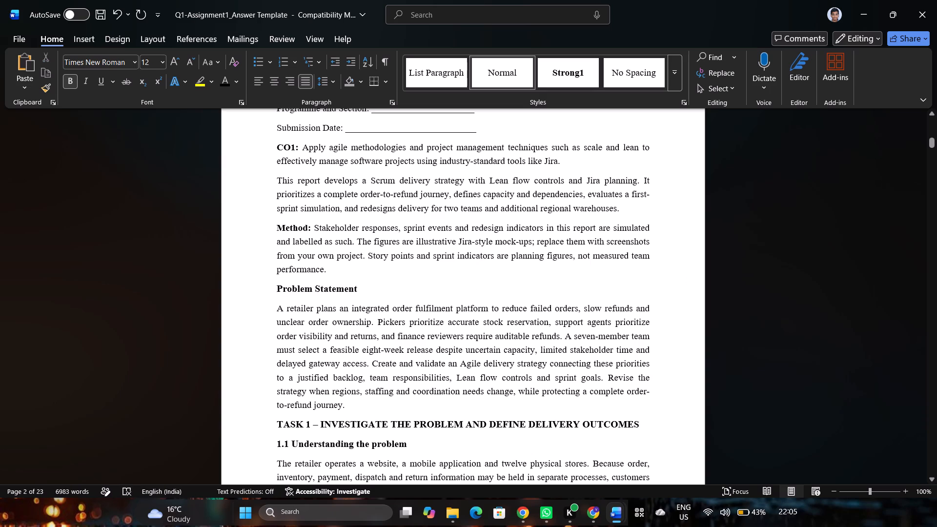
# Delete the duplicated cover block on page 2, from "Software Engineering" through the end of the "Method:" paragraph.
pyautogui.scroll(1, 321, 245)
pyautogui.scroll(2, 318, 284)
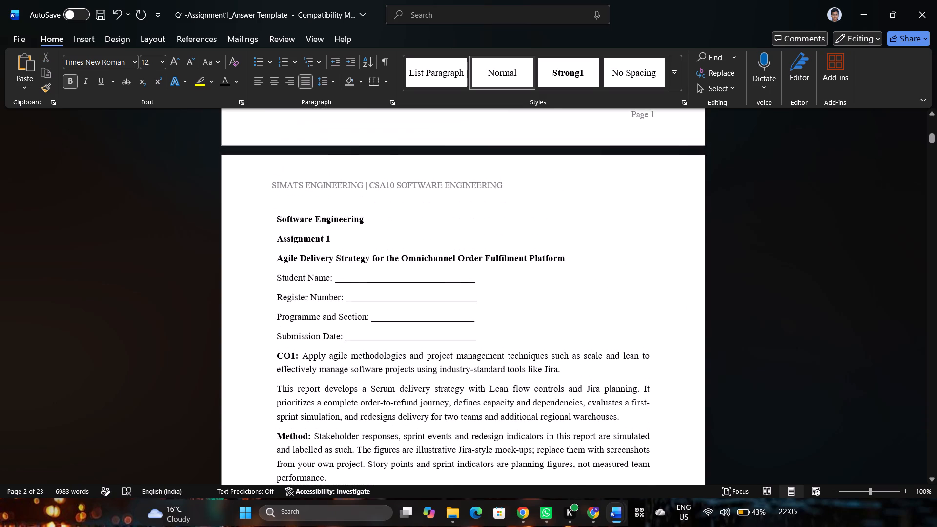
pyautogui.scroll(5, 397, 284)
pyautogui.scroll(-1, 397, 284)
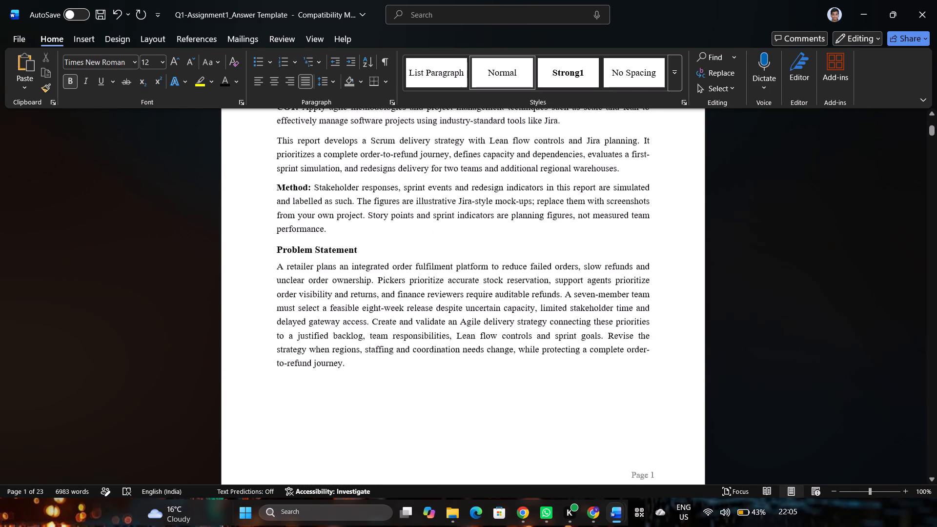
pyautogui.scroll(-5, 397, 284)
pyautogui.scroll(4, 397, 284)
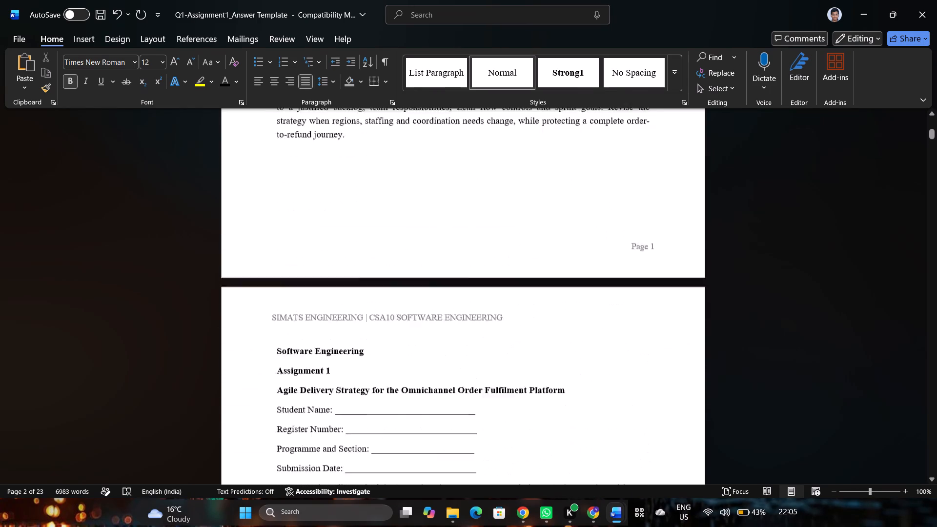
pyautogui.scroll(-3, 397, 284)
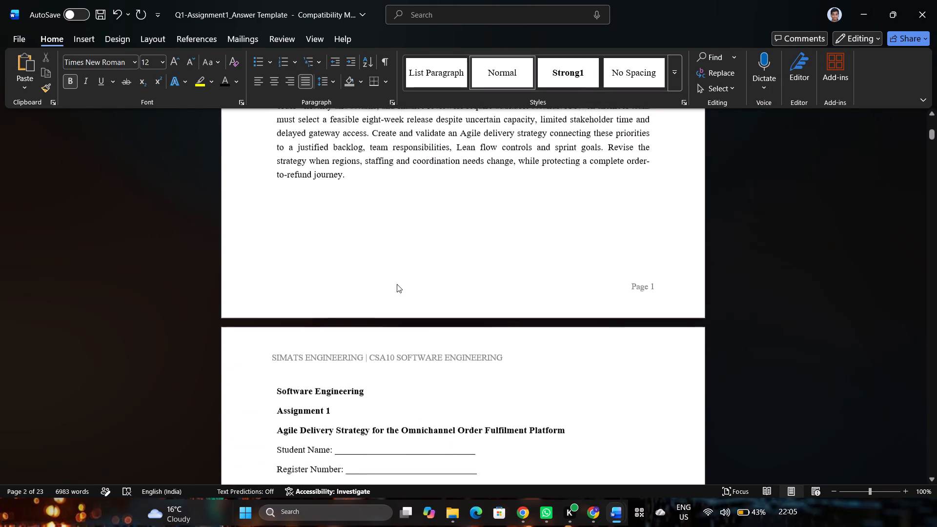
pyautogui.scroll(-1, 397, 284)
pyautogui.scroll(2, 397, 284)
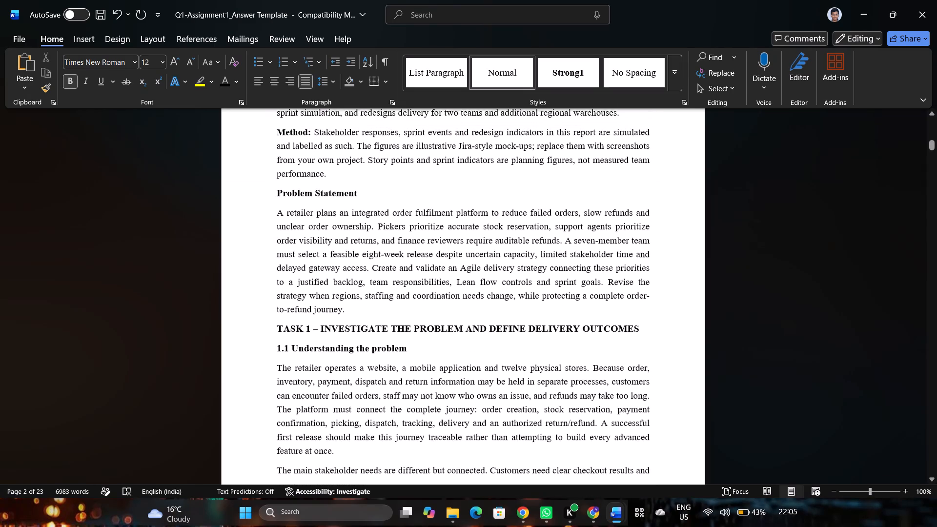
pyautogui.scroll(1, 397, 284)
pyautogui.moveTo(348, 286); pyautogui.dragTo(287, 165)
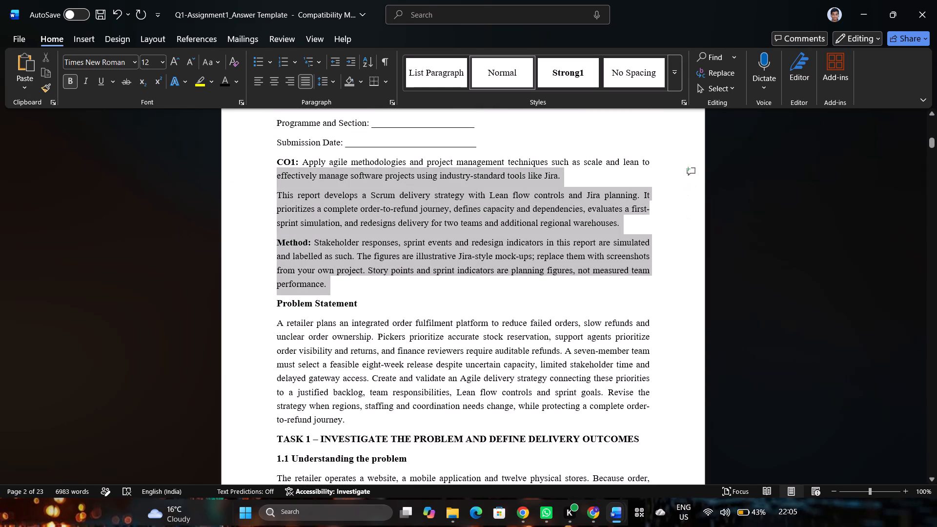
pyautogui.moveTo(287, 165); pyautogui.dragTo(279, 104)
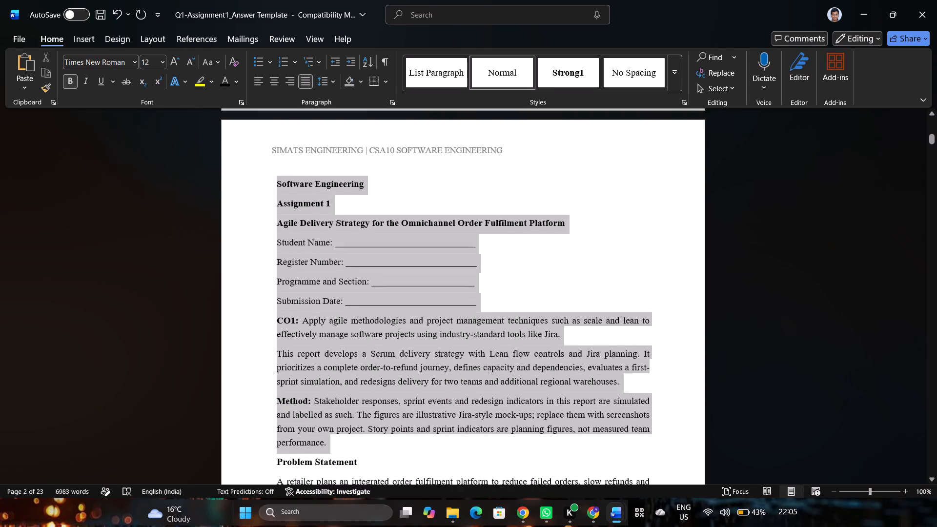
pyautogui.moveTo(279, 104); pyautogui.dragTo(265, 110)
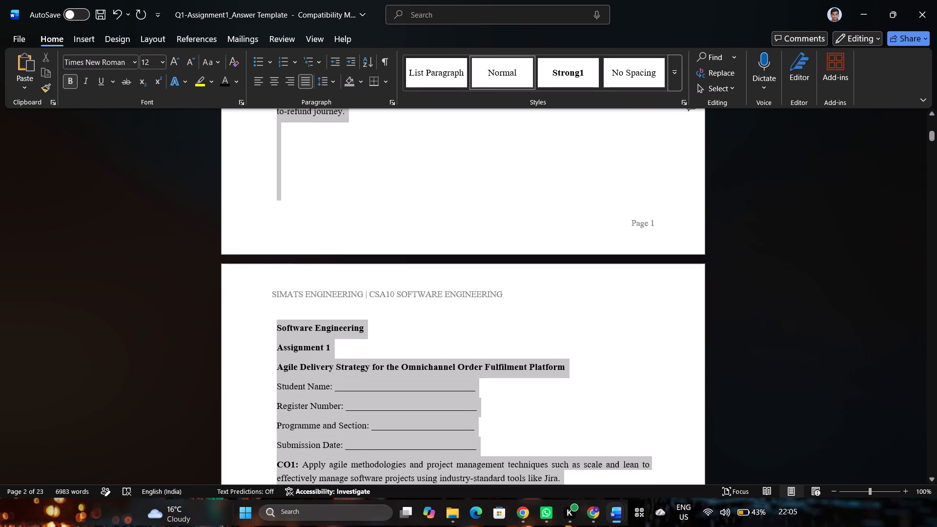
pyautogui.moveTo(265, 110); pyautogui.dragTo(262, 323)
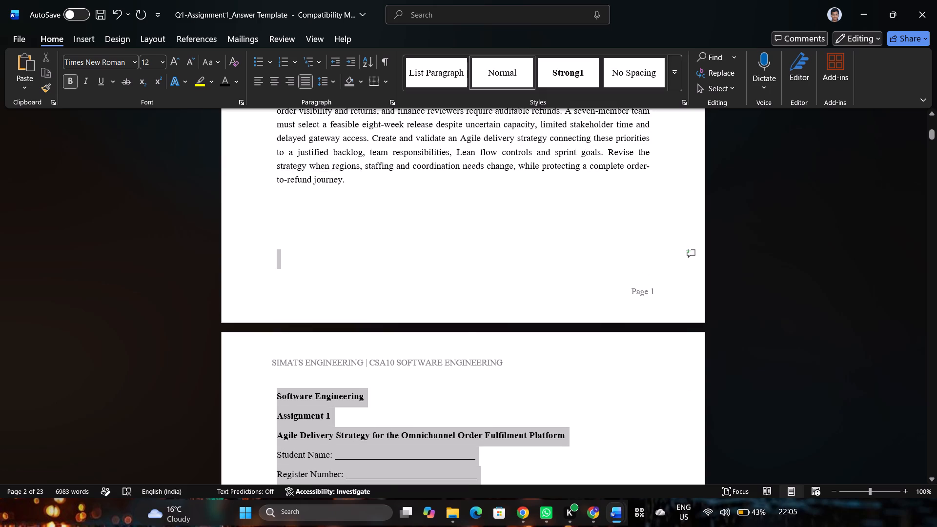
pyautogui.moveTo(262, 323); pyautogui.dragTo(264, 337)
pyautogui.press('BackSpace')
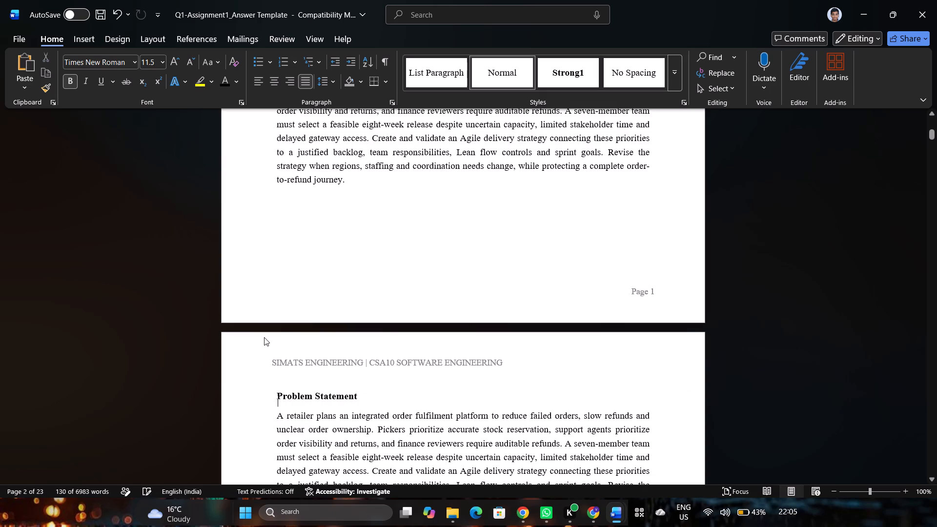
# Delete the duplicated "Problem Statement" heading and its paragraph above the TASK 1 heading on page 2.
pyautogui.click(372, 171)
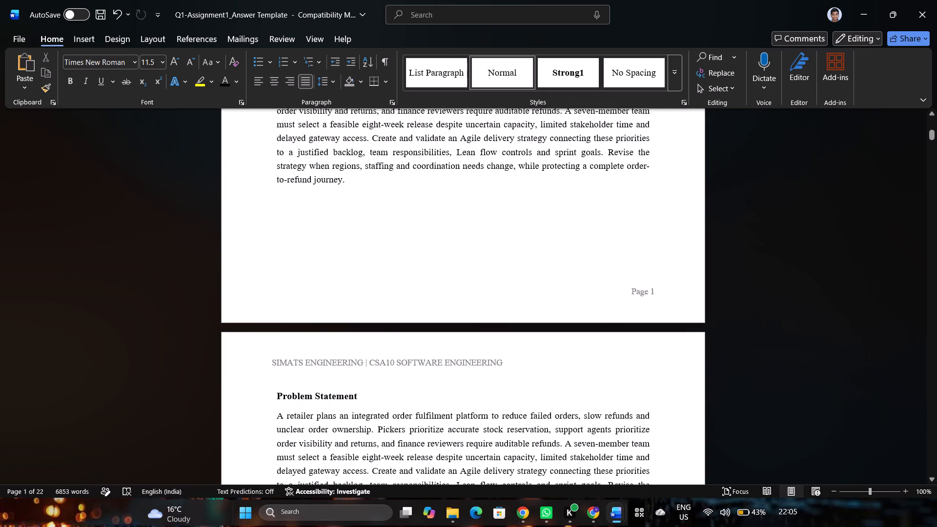
pyautogui.scroll(-2, 357, 271)
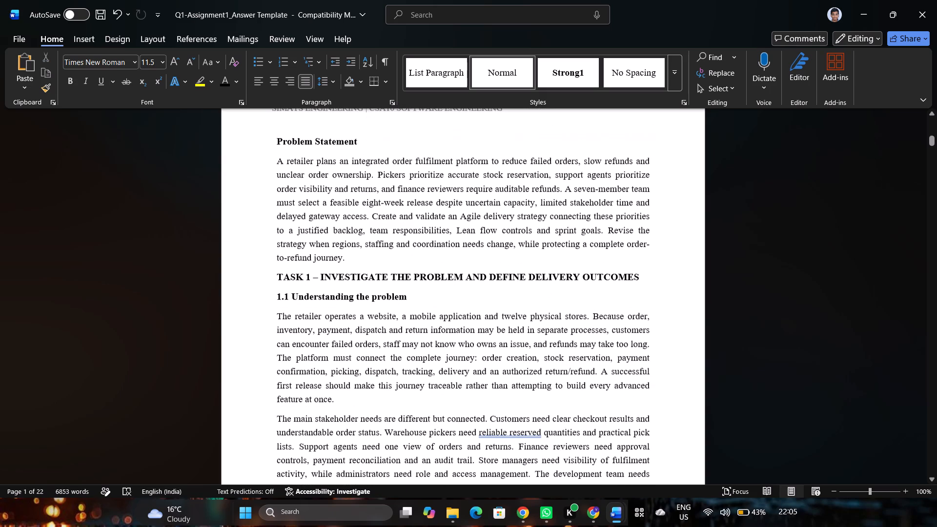
pyautogui.moveTo(361, 267); pyautogui.dragTo(283, 140)
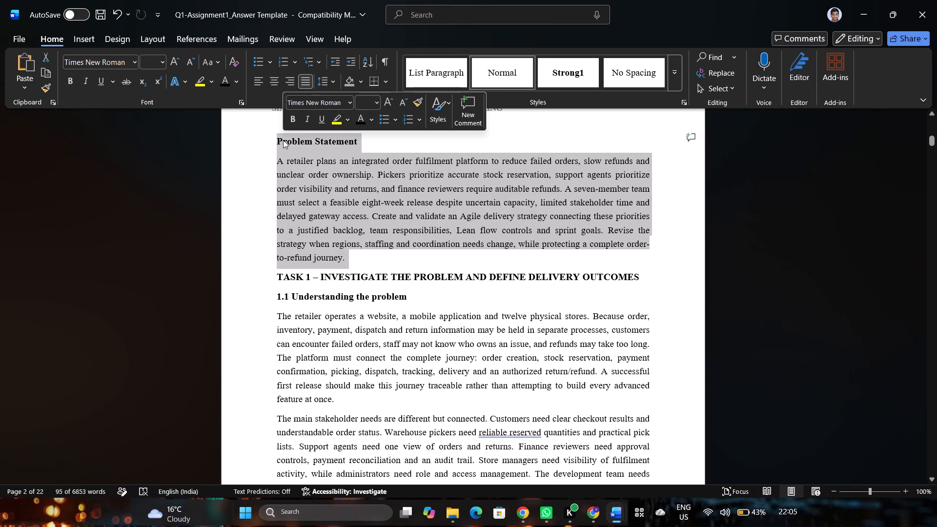
pyautogui.press('BackSpace')
# Enter the student's name at the start of the Student Name blank on the cover page.
pyautogui.scroll(1, 283, 140)
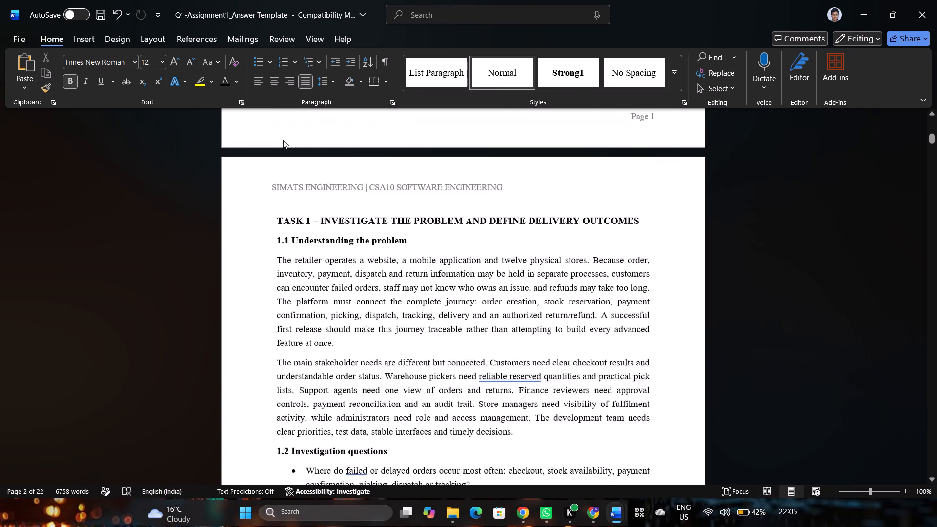
pyautogui.scroll(1, 283, 140)
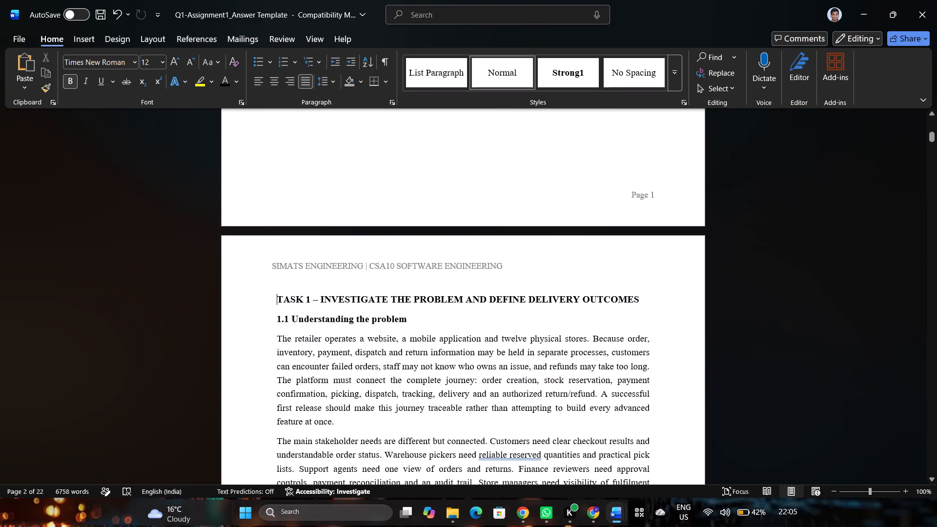
pyautogui.scroll(3, 283, 140)
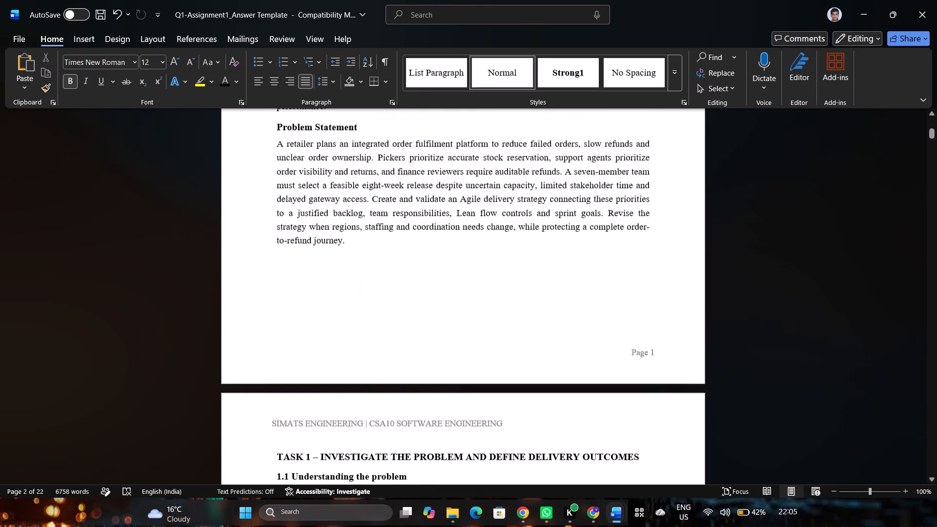
pyautogui.scroll(2, 330, 201)
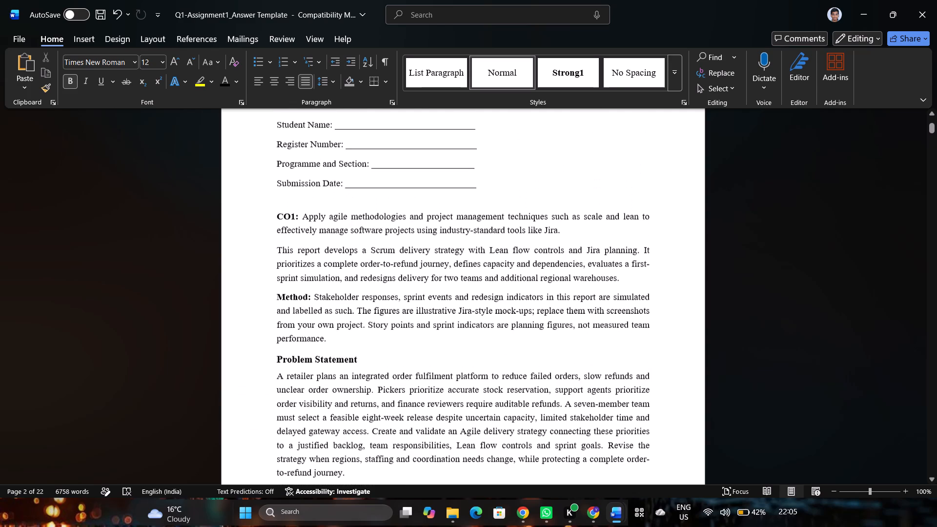
pyautogui.scroll(1, 330, 201)
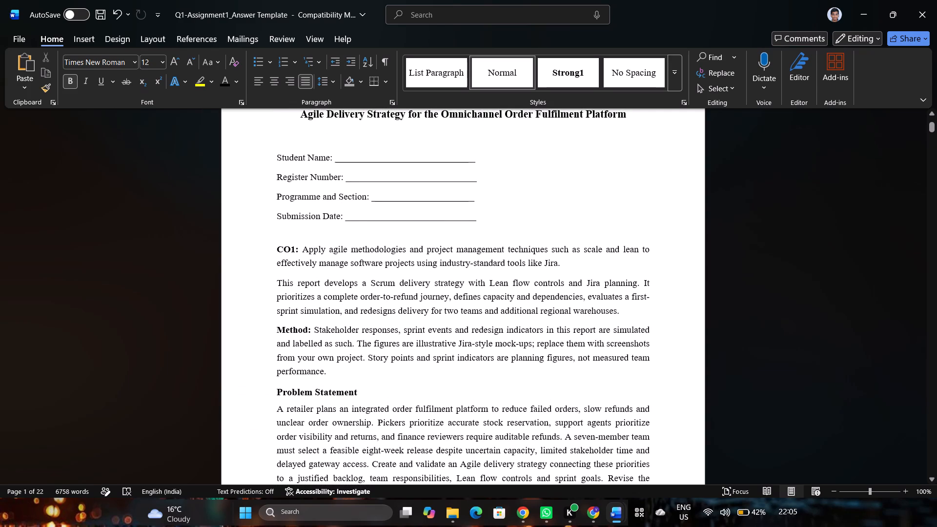
pyautogui.click(348, 160)
pyautogui.press('Left')
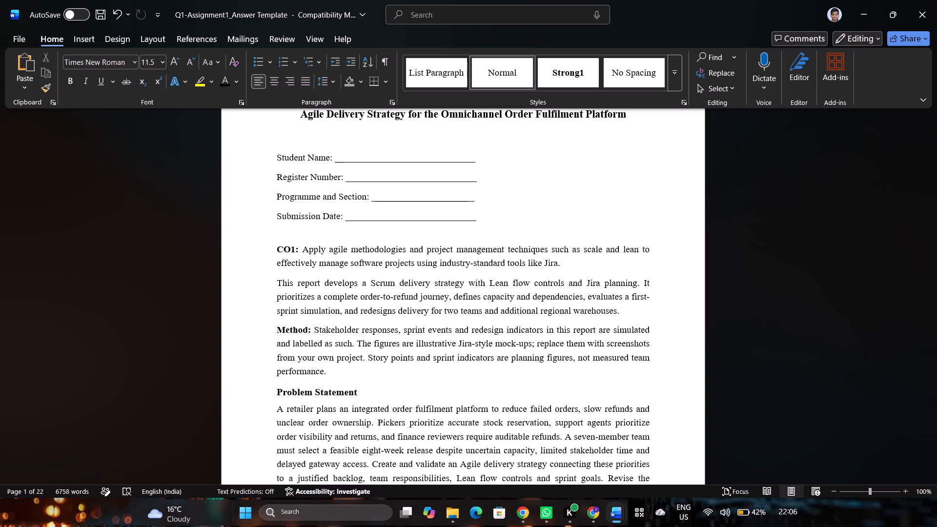
pyautogui.press('Left')
pyautogui.press('Left')
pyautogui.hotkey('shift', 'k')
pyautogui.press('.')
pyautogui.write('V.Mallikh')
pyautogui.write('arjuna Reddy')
# Delete the leftover placeholder underscores after the student's name.
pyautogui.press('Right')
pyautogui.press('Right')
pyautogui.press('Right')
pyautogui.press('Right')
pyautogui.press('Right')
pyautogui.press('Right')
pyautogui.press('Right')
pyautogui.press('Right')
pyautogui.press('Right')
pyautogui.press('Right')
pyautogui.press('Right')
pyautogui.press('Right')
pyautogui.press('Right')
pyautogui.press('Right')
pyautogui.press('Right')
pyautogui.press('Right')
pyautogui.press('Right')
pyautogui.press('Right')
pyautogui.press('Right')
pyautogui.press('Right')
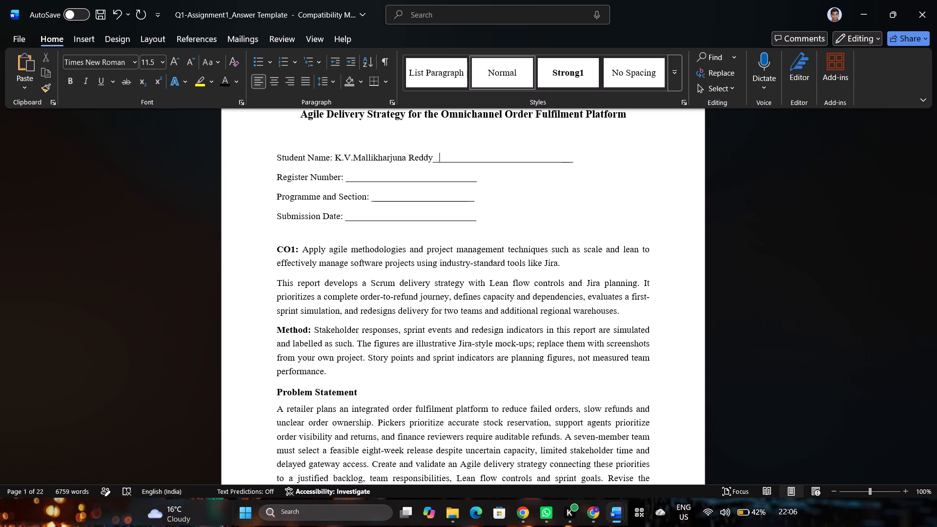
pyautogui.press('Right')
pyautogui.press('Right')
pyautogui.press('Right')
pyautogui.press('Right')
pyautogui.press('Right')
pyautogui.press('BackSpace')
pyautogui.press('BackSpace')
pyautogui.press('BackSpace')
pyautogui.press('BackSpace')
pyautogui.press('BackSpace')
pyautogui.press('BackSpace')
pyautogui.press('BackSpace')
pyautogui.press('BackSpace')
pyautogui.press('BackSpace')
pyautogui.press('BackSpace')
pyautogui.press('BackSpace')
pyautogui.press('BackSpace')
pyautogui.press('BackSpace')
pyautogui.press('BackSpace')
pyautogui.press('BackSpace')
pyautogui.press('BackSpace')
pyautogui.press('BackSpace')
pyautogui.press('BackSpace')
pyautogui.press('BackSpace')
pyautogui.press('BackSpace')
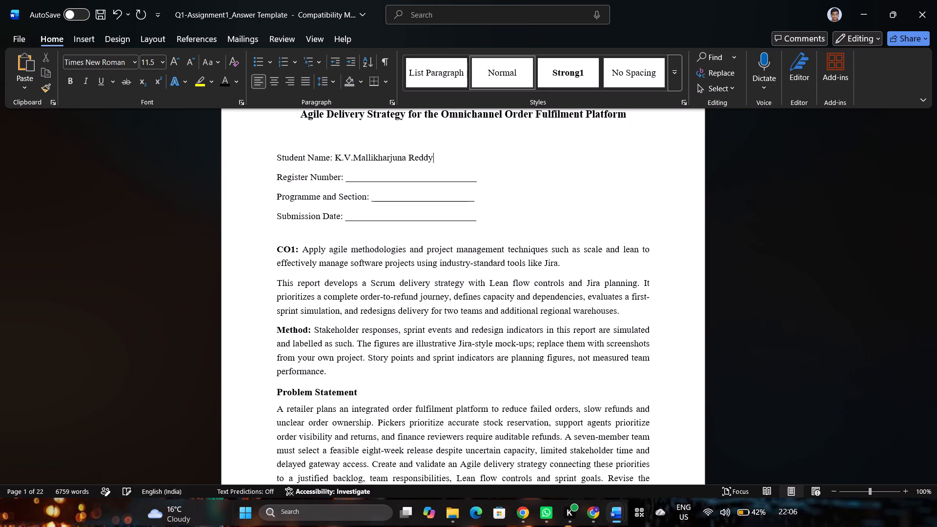
# Replace the Register Number placeholder underscores with the student's register number.
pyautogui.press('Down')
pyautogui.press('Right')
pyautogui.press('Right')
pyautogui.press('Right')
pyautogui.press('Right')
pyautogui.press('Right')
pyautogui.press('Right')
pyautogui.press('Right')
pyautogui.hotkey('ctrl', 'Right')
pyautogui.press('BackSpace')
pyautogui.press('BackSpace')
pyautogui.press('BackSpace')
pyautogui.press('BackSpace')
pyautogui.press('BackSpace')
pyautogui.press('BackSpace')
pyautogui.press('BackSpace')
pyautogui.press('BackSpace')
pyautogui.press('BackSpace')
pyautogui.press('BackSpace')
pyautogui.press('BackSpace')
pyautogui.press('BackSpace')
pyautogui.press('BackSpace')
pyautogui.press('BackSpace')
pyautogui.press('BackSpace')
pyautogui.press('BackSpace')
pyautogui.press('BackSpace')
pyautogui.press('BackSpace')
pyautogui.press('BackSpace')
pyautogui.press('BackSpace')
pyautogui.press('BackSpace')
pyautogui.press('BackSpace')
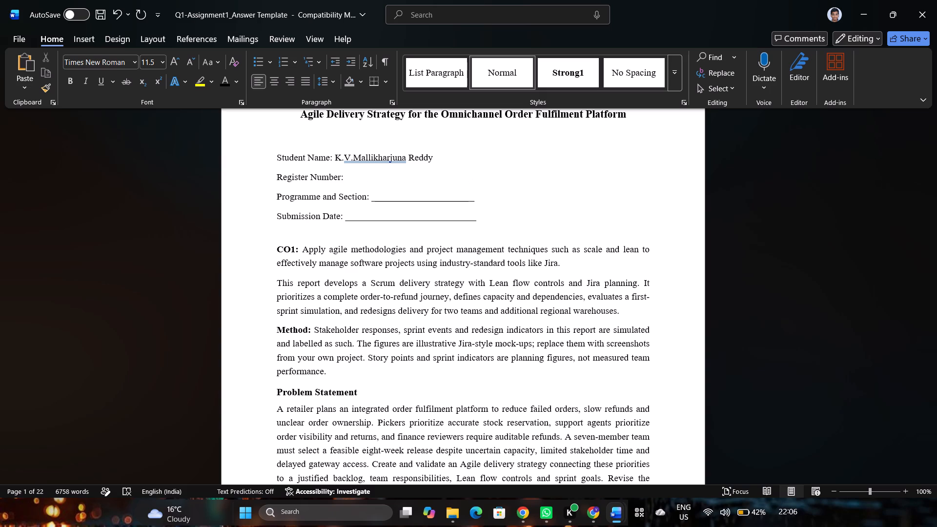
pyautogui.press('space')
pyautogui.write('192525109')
# Underline the register number on the cover page.
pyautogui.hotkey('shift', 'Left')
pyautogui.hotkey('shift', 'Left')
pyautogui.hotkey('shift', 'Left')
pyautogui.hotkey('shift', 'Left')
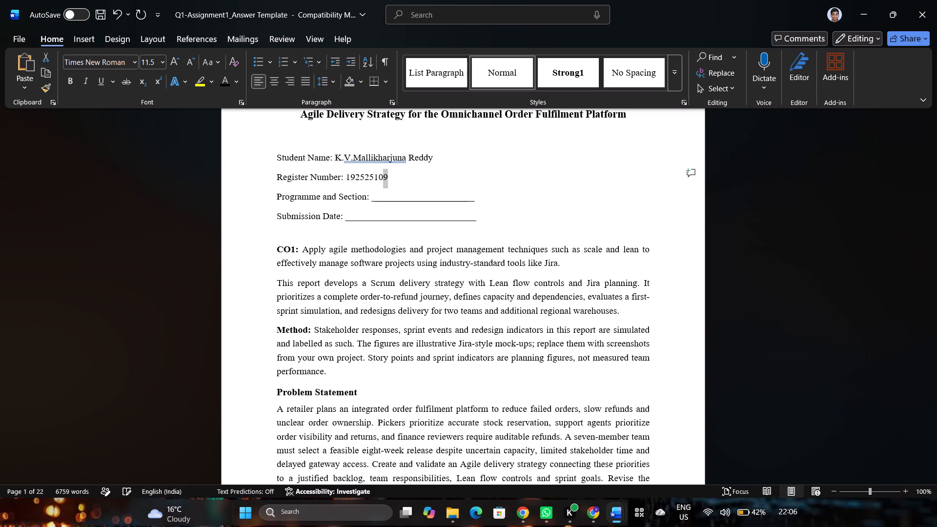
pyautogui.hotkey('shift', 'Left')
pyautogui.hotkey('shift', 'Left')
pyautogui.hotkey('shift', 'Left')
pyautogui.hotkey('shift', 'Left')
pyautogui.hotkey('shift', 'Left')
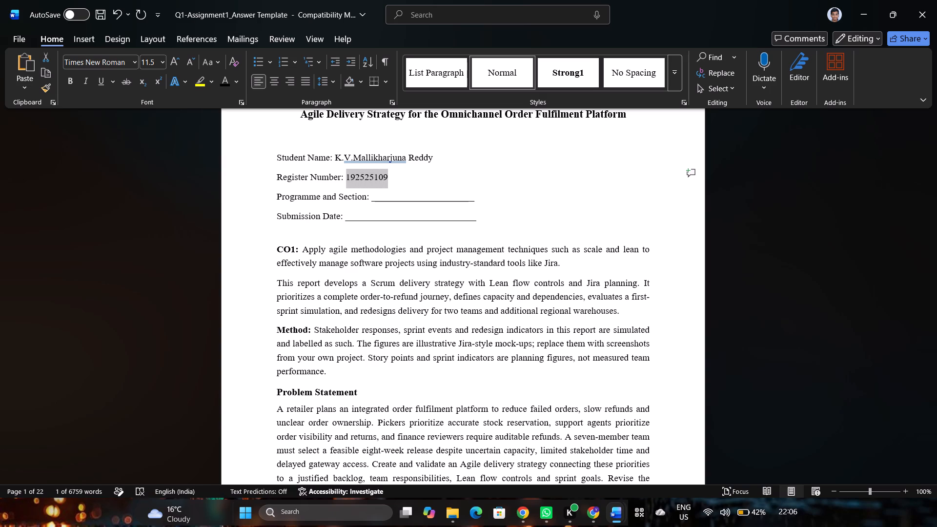
pyautogui.click(97, 83)
# Underline the student's name on the cover page.
pyautogui.moveTo(442, 158); pyautogui.dragTo(328, 169)
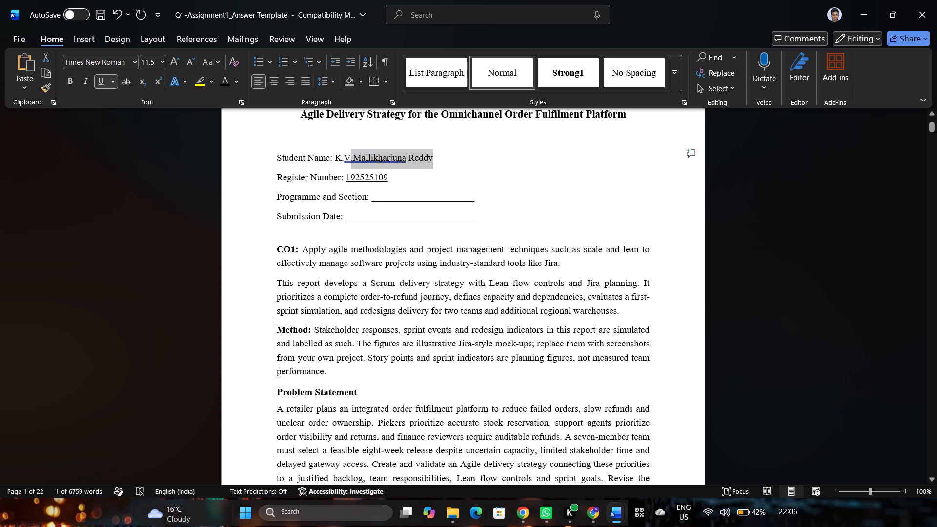
pyautogui.moveTo(328, 169); pyautogui.dragTo(336, 156)
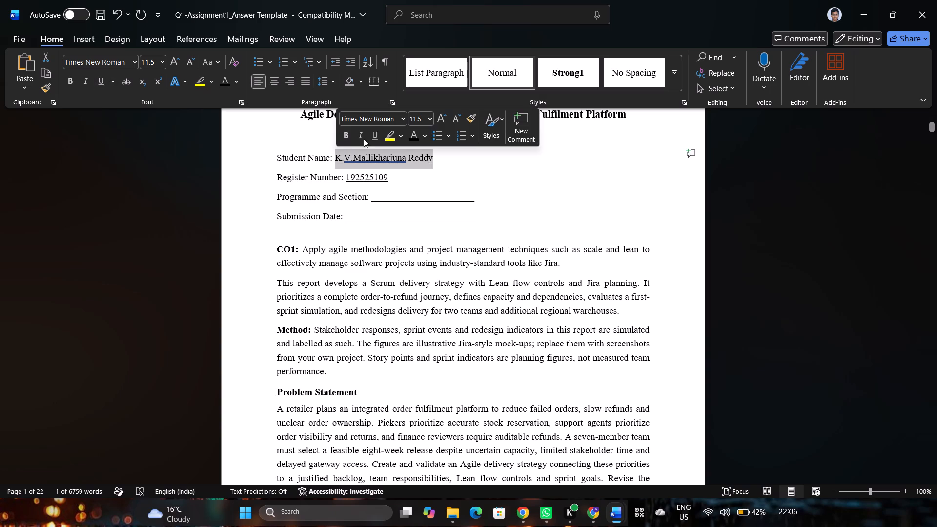
pyautogui.click(378, 133)
# Ignore the grammar suggestion flagged on the student's name.
pyautogui.click(375, 154)
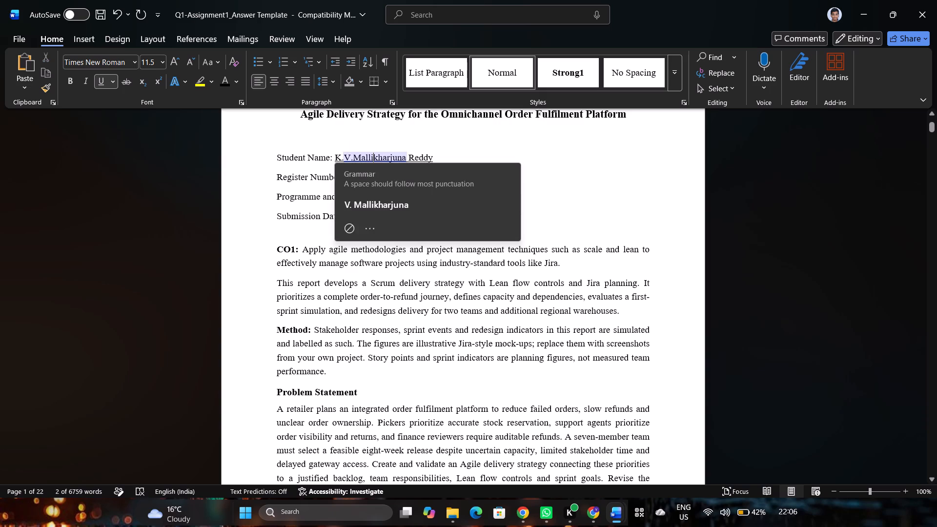
pyautogui.click(351, 230)
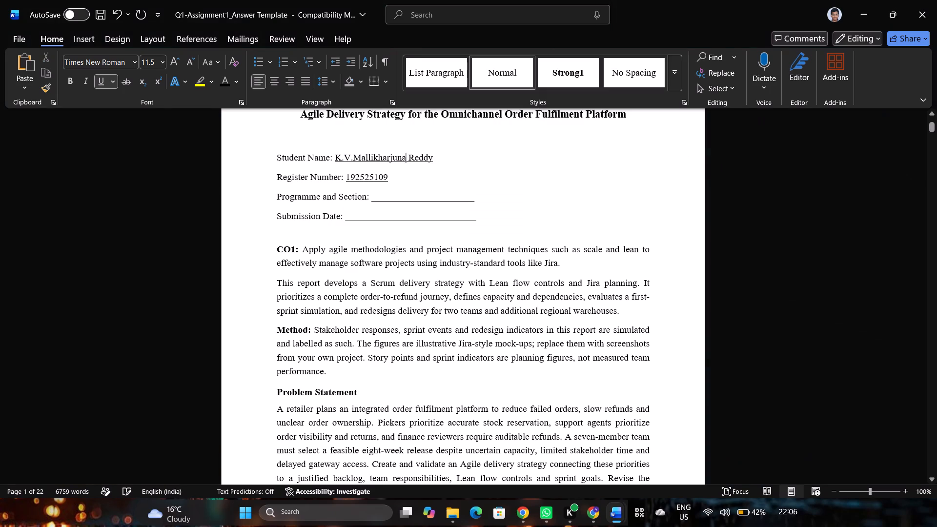
# Shorten the start of the Programme and Section blank to one leading underscore and enter "AI/ML" after it.
pyautogui.click(400, 196)
pyautogui.press('BackSpace')
pyautogui.press('BackSpace')
pyautogui.press('BackSpace')
pyautogui.press('BackSpace')
pyautogui.press('BackSpace')
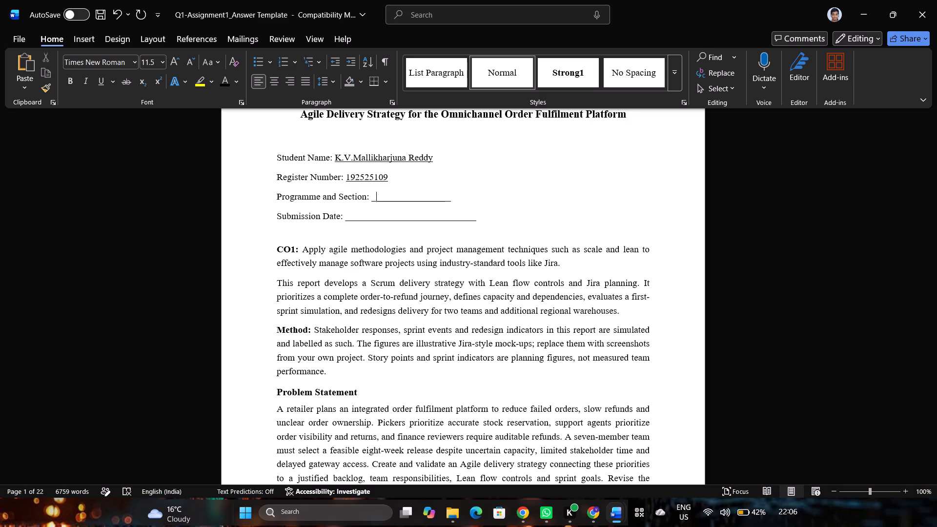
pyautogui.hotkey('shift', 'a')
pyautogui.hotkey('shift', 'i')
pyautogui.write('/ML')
# Delete the placeholder underscores after "AI/ML" in the Programme and Section line, leaving one trailing underscore.
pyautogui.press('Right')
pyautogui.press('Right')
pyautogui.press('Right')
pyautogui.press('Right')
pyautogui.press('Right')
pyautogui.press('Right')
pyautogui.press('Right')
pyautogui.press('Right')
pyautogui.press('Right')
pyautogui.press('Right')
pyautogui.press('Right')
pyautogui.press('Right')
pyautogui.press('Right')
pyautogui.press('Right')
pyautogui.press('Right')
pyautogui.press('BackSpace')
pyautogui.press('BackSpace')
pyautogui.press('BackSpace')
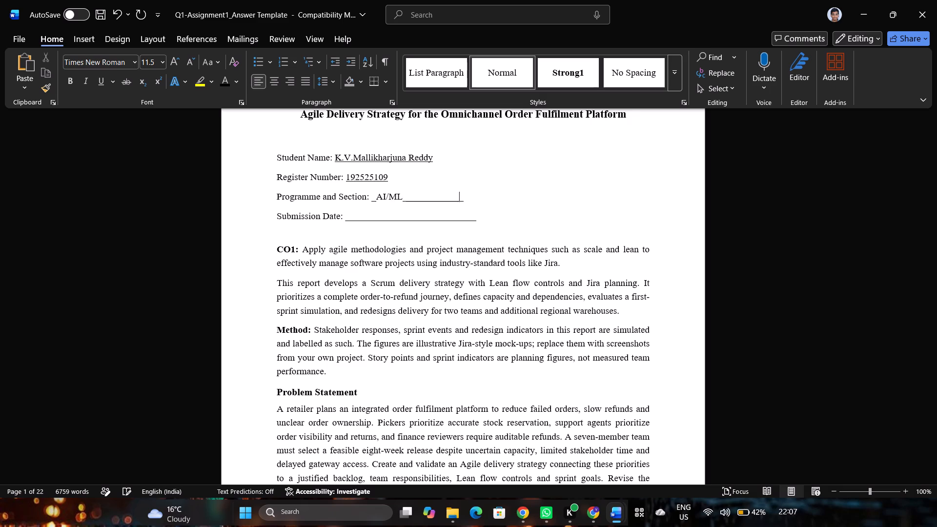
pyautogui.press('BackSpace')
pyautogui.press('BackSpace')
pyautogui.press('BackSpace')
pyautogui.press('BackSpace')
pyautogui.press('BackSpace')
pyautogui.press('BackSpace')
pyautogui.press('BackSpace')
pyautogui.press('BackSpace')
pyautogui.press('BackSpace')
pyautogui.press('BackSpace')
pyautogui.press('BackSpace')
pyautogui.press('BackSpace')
# Add "& SLOT-D" after "AI/ML" in the Programme and Section line of the cover page.
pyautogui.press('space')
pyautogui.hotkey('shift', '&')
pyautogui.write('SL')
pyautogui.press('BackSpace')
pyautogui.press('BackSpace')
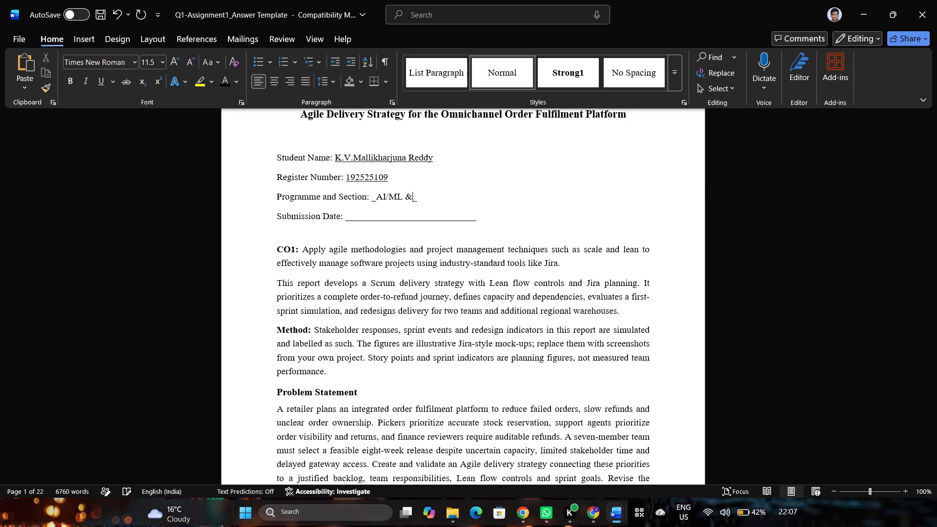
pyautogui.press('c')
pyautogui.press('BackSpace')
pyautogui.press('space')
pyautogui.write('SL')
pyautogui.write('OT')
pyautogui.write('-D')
# Re-enter the hyphen in "SLOT-D" without a space and delete the underscore trailing the Programme and Section entry.
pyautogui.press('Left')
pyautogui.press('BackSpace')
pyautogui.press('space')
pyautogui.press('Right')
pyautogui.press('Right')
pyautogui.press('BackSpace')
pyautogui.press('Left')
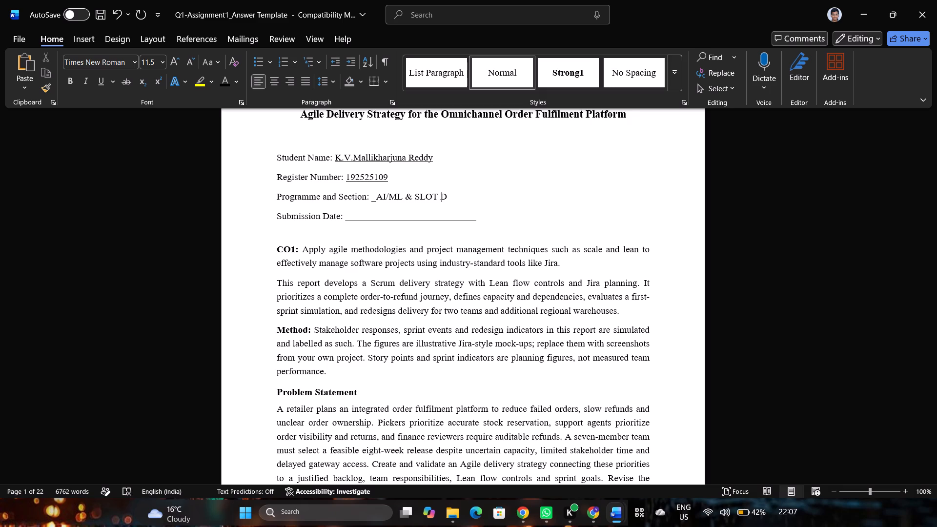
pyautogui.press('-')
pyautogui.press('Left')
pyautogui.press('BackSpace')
# Delete the leading underscore before "AI/ML" in the Programme and Section line.
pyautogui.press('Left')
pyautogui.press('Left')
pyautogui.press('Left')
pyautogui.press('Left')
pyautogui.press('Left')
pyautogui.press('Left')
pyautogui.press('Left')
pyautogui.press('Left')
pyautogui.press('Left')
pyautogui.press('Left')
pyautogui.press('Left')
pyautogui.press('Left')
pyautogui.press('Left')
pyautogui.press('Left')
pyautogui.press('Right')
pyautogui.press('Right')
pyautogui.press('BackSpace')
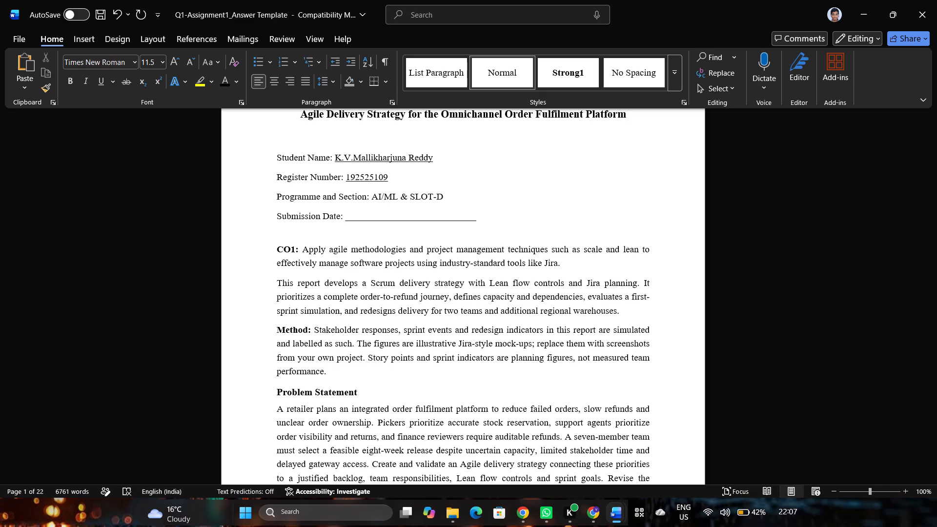
# Underline "AI/ML & SLOT-D" in the Programme and Section line.
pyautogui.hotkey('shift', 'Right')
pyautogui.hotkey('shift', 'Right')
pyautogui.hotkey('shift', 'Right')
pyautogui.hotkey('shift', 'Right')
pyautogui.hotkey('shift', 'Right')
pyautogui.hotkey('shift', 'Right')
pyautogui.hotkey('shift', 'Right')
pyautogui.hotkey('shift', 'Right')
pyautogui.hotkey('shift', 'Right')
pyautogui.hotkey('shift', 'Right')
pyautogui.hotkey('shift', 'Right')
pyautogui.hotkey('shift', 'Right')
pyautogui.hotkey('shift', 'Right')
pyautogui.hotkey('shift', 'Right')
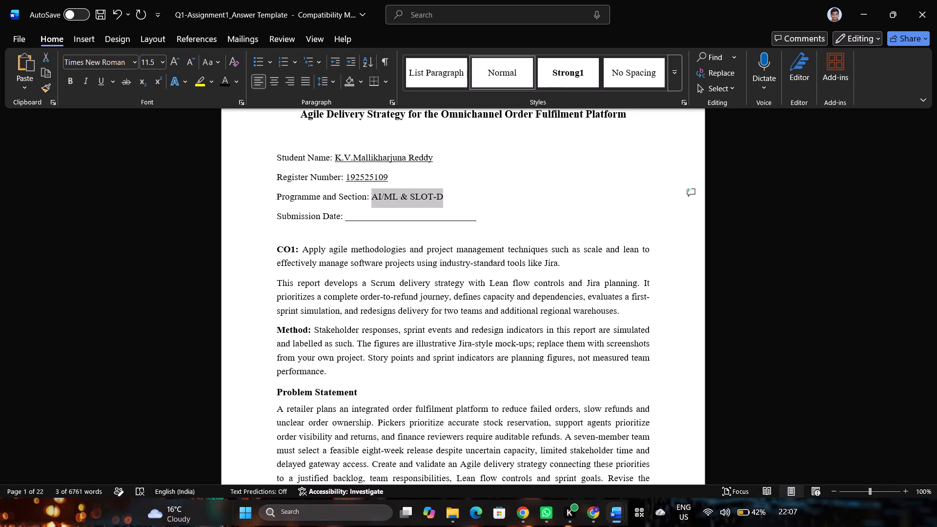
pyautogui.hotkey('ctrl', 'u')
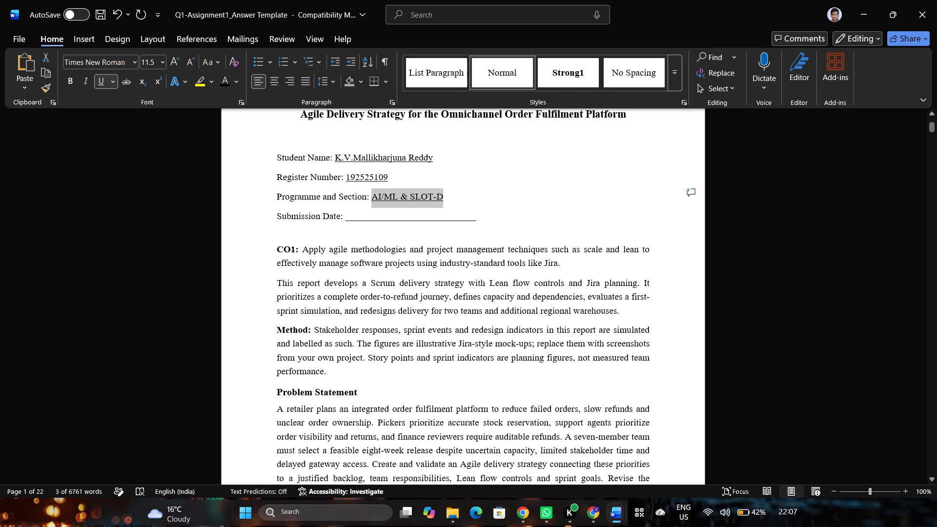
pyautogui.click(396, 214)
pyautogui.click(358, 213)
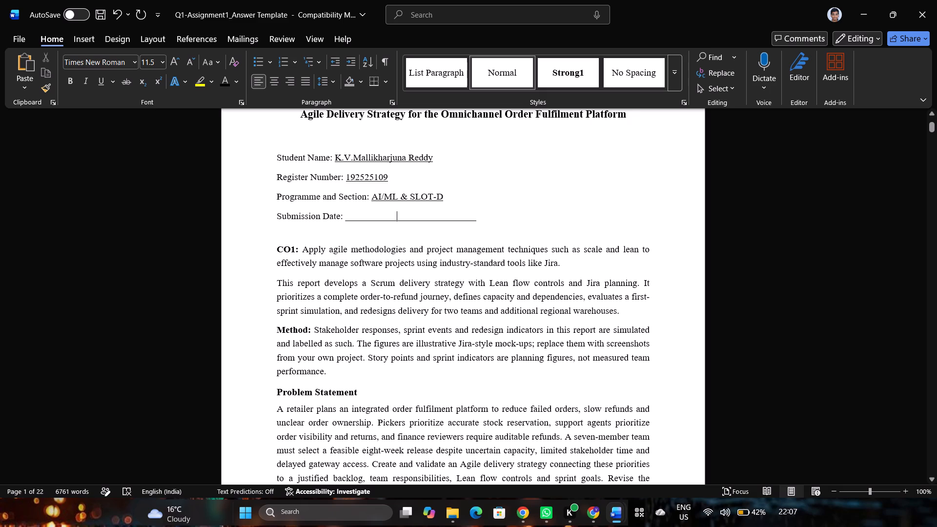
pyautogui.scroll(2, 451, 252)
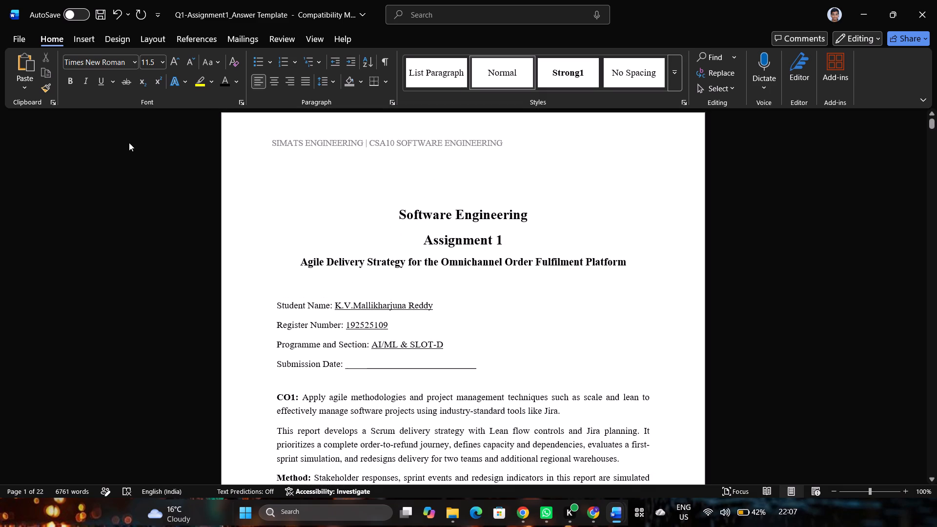
# Start saving a copy of the document and choose the CSA1017-SOFTWARE ENGINEERING folder in Documents as its location.
pyautogui.click(24, 41)
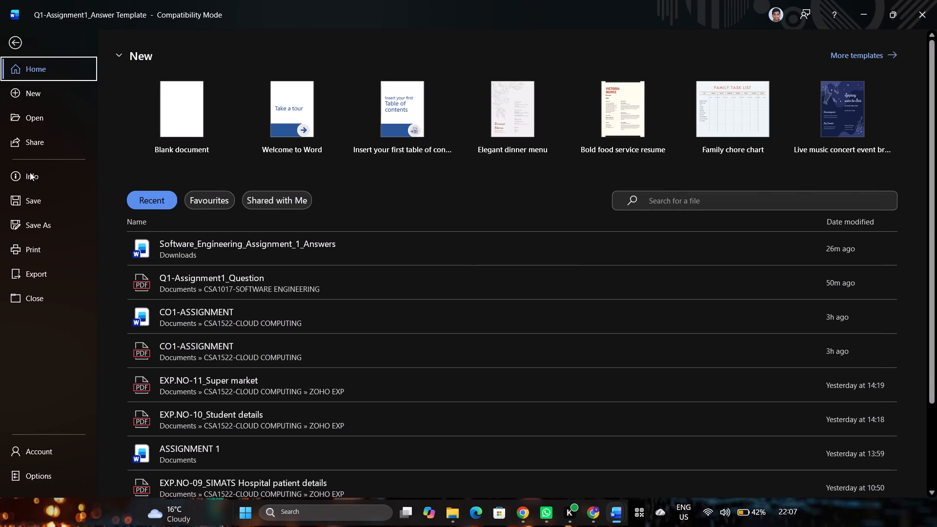
pyautogui.click(43, 225)
pyautogui.click(151, 286)
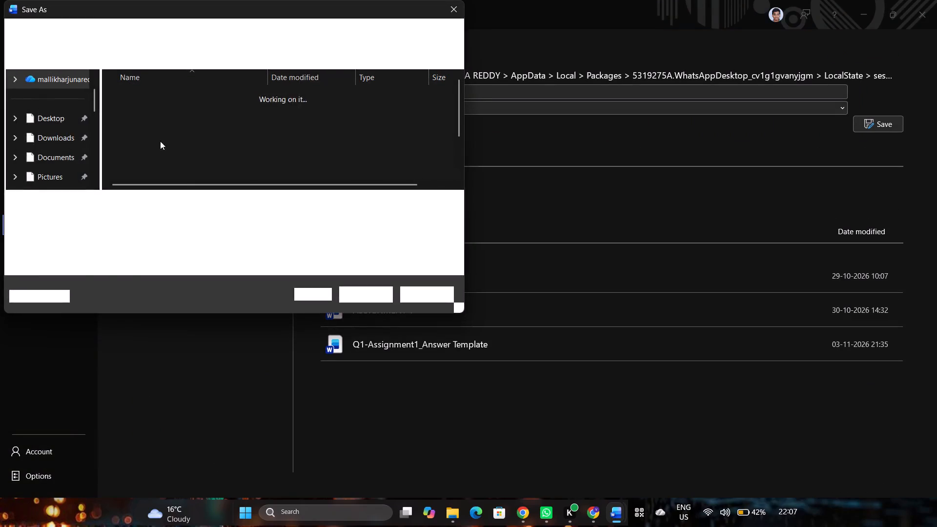
pyautogui.click(67, 152)
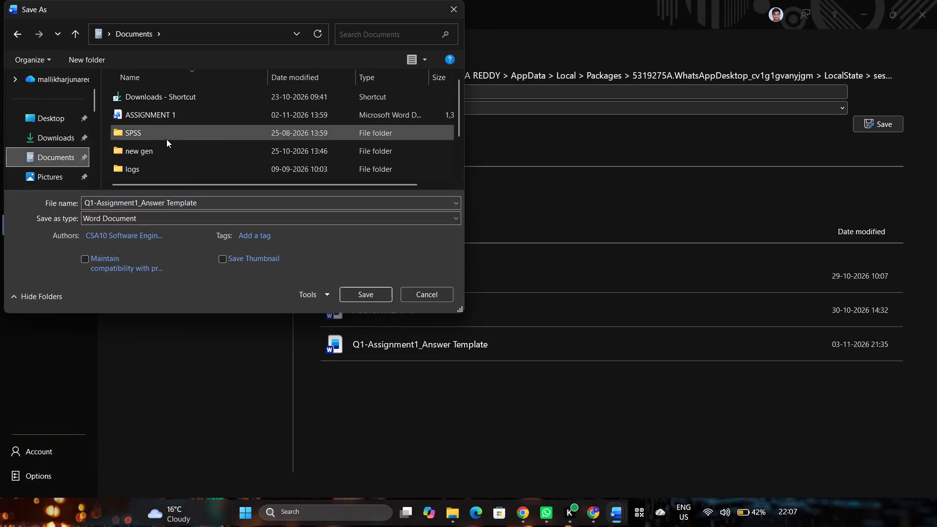
pyautogui.scroll(-1, 161, 142)
pyautogui.click(163, 173)
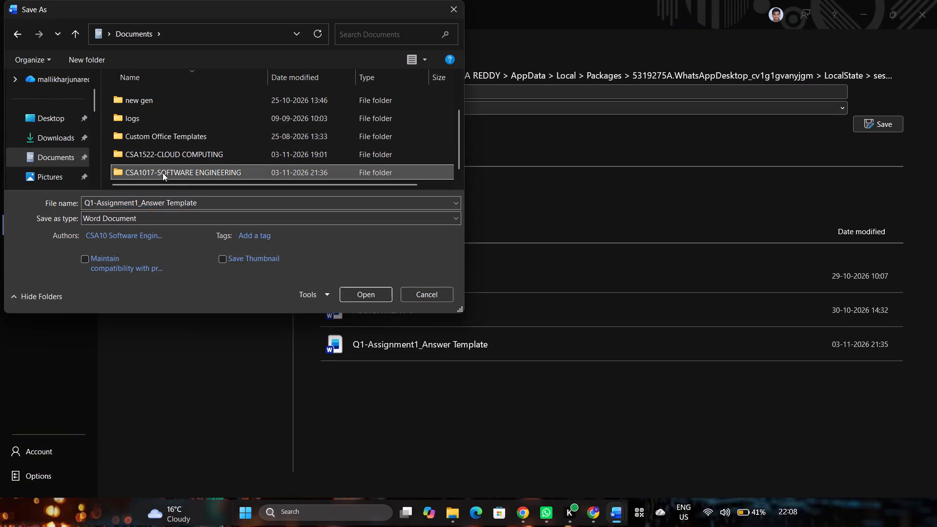
pyautogui.doubleClick(163, 173)
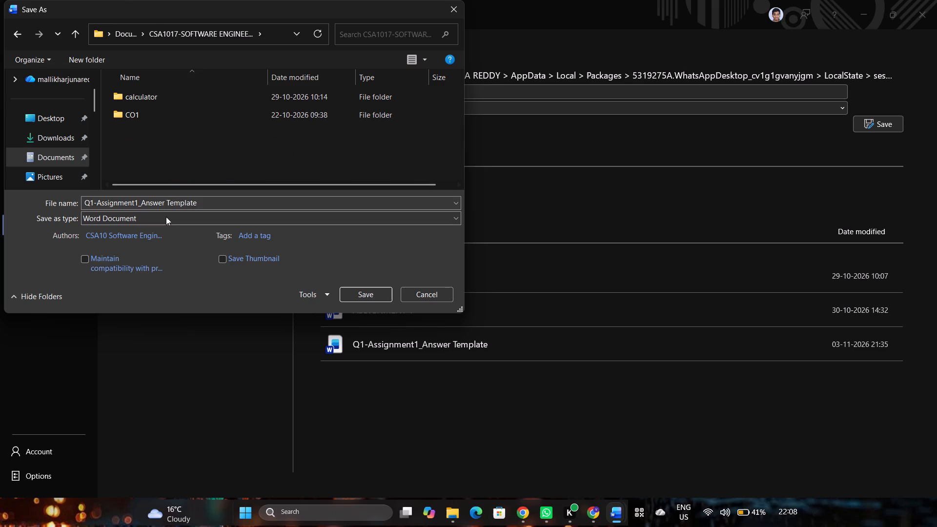
# Shorten the file name to "Q1-Assignment1_Answer" and save the copy as a Word Document.
pyautogui.click(159, 219)
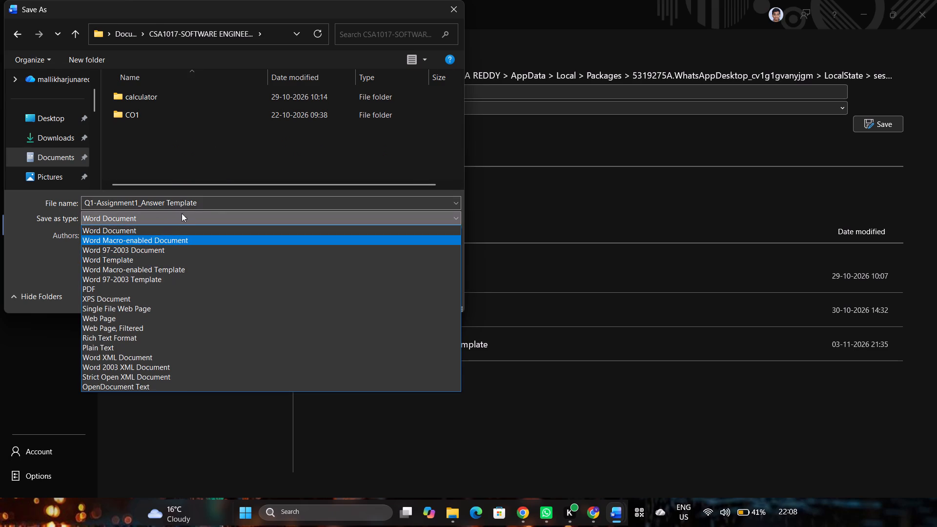
pyautogui.click(217, 205)
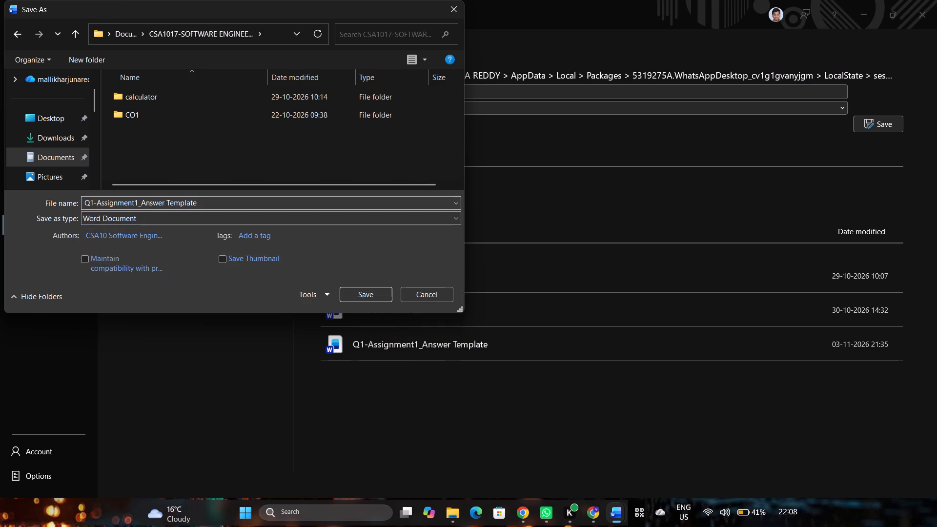
pyautogui.click(217, 205)
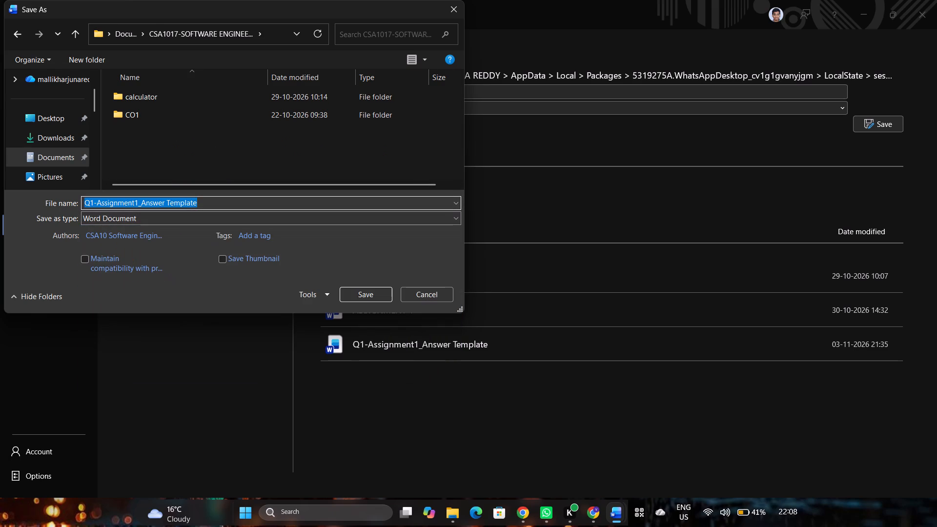
pyautogui.click(217, 205)
pyautogui.press('BackSpace')
pyautogui.press('BackSpace')
pyautogui.press('BackSpace')
pyautogui.press('BackSpace')
pyautogui.press('BackSpace')
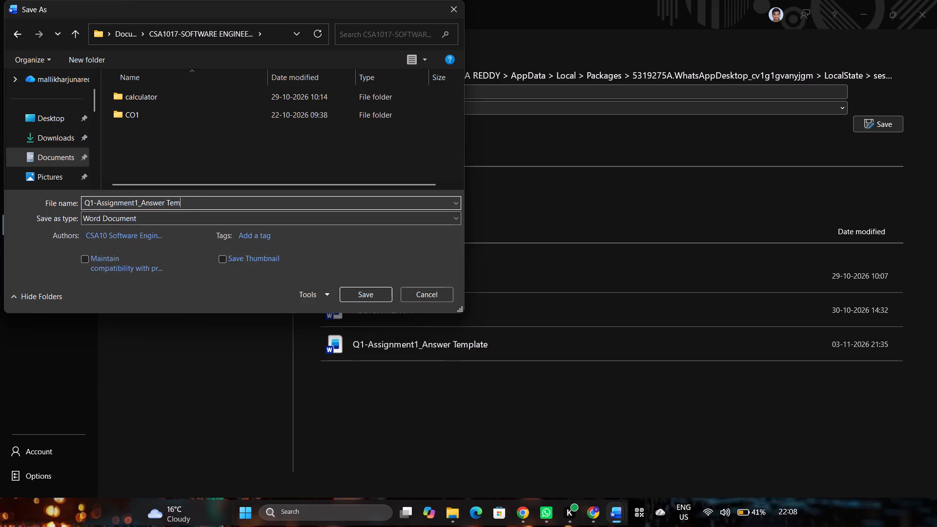
pyautogui.press('BackSpace')
pyautogui.press('BackSpace')
pyautogui.press('BackSpace')
pyautogui.press('BackSpace')
pyautogui.click(360, 293)
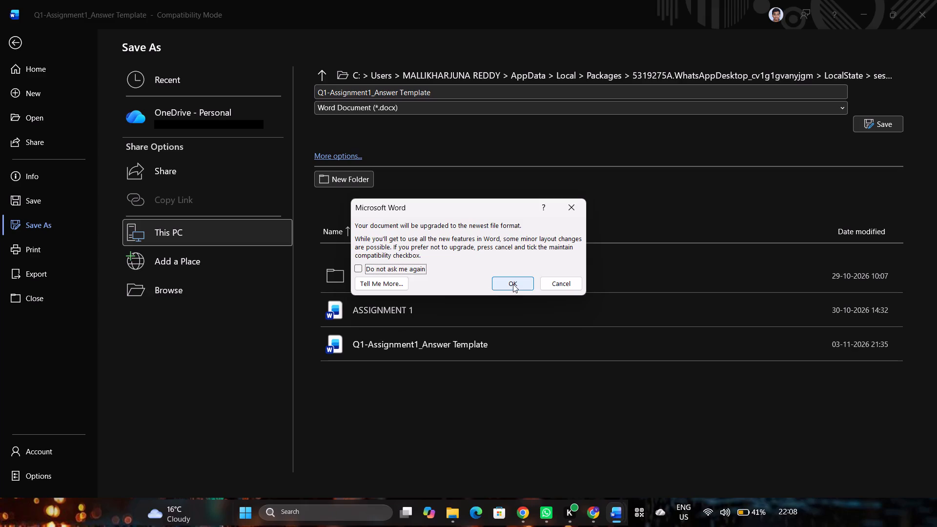
# Accept the upgrade to the newest file format to finish saving the Q1-Assignment1_Answer document.
pyautogui.click(513, 284)
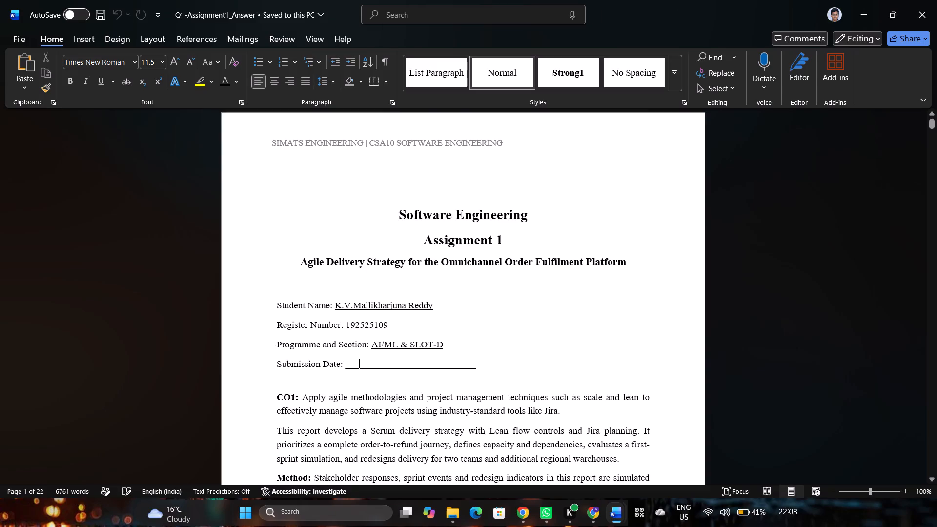
pyautogui.click(16, 37)
pyautogui.click(47, 215)
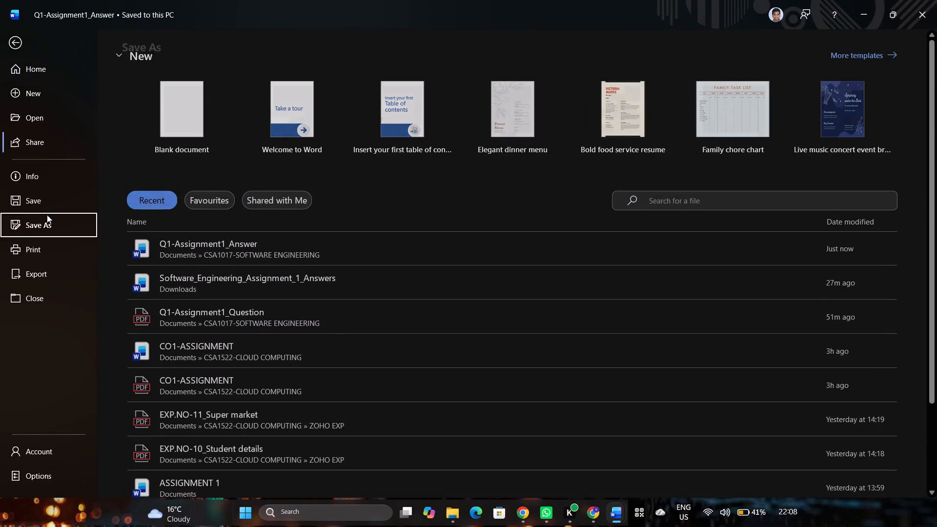